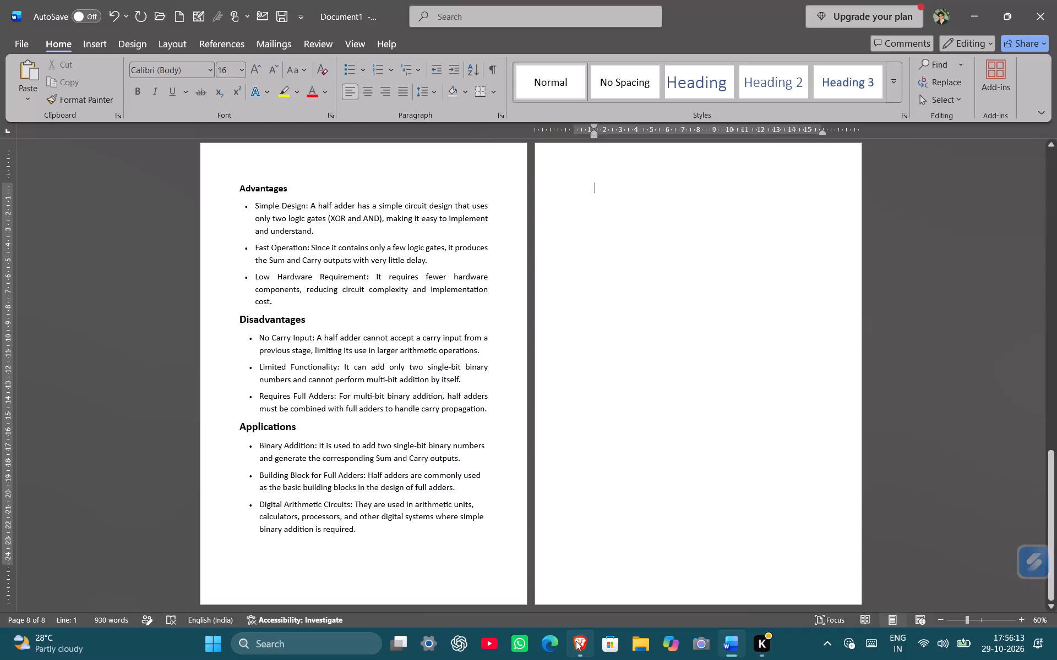
Switch to the Brave browser and open the GeeksforGeeks Full Adder article from the search results.
click(576, 641)
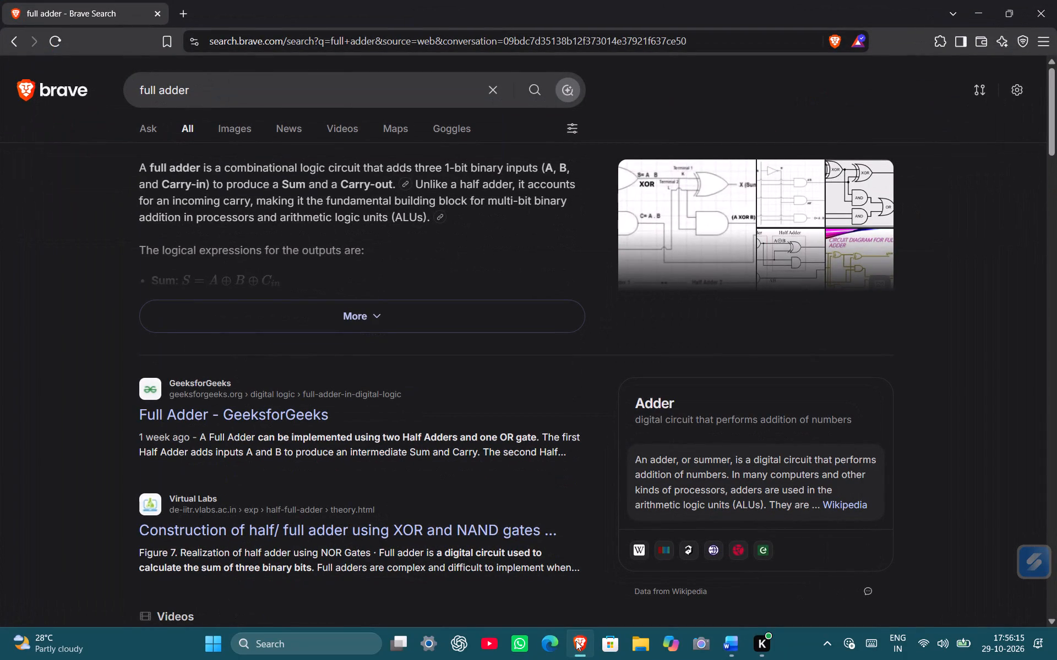
click(733, 642)
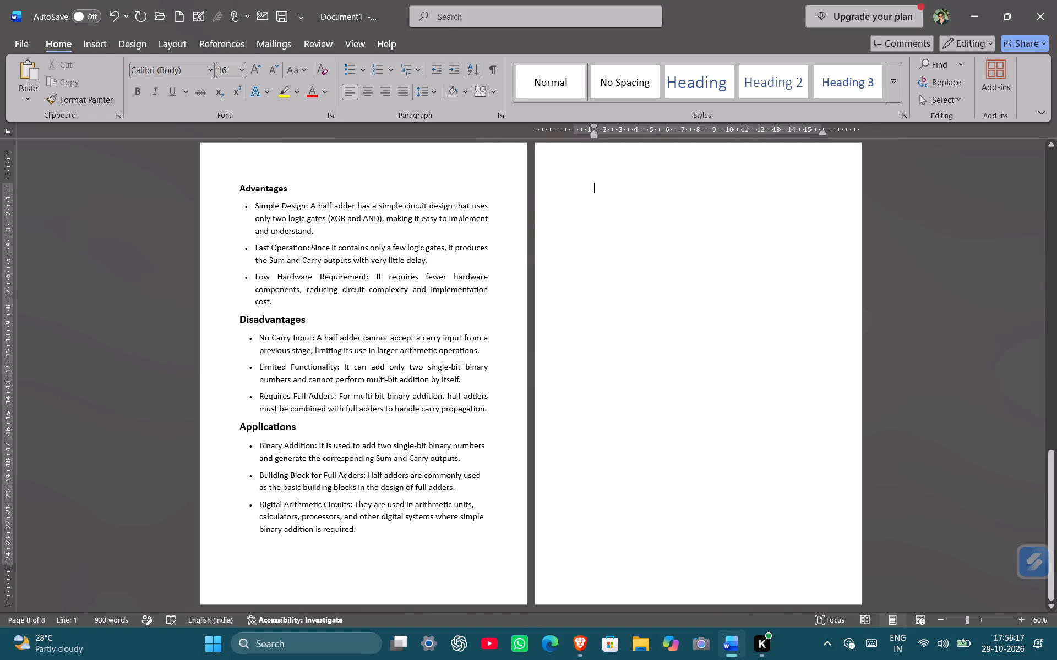
click(593, 636)
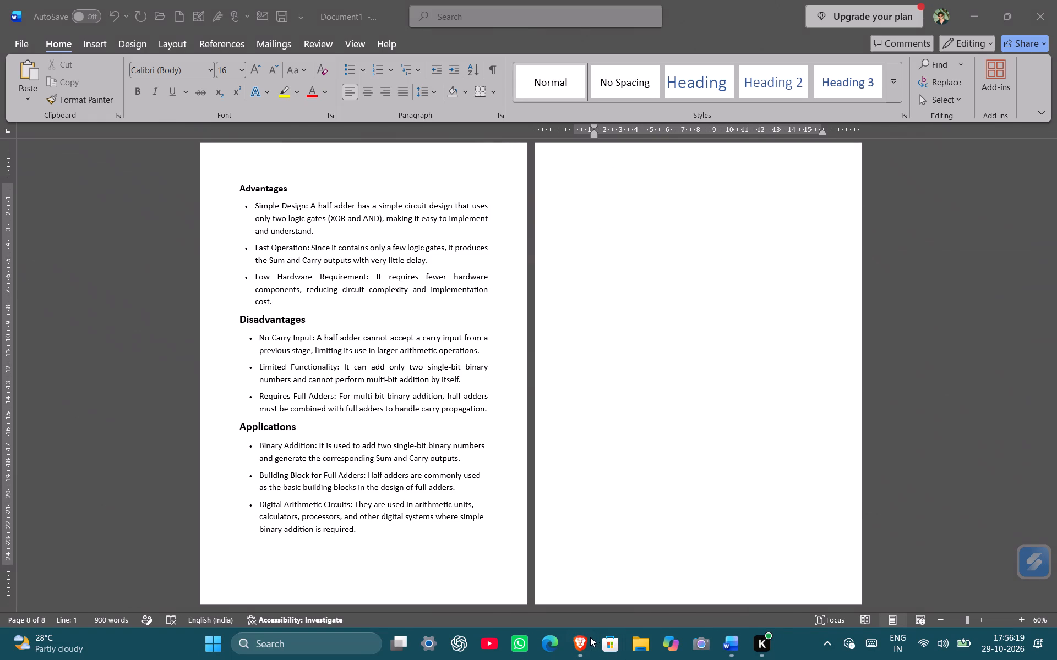
click(590, 637)
scroll(300, 506, down, 1)
click(279, 402)
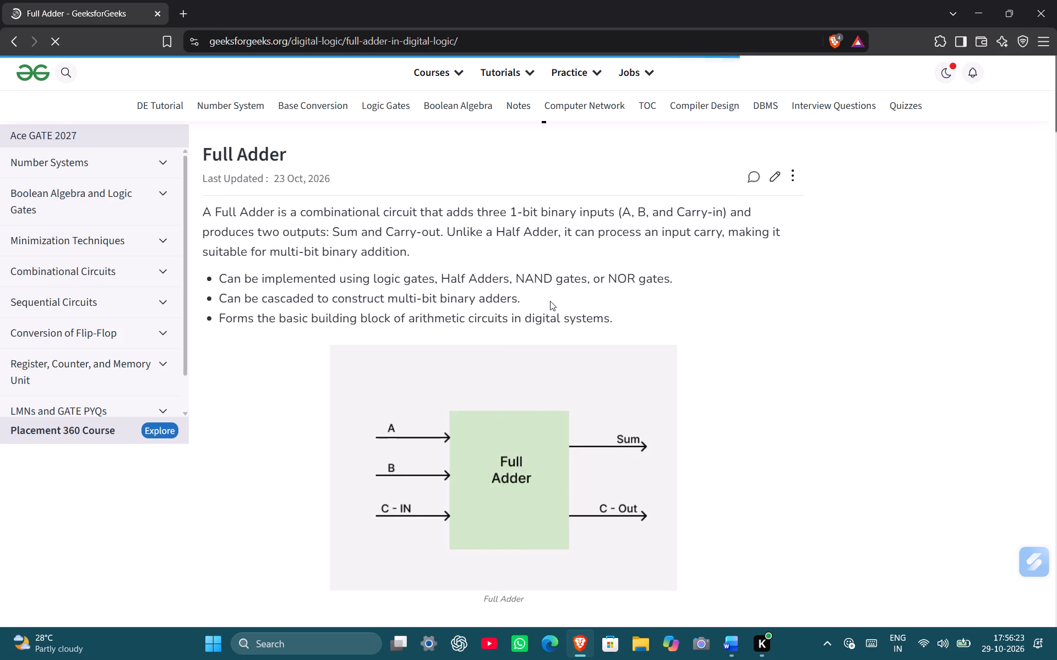
Copy the article title "Full Adder" and paste it onto the blank last page of the Word document.
drag(199, 163, 310, 152)
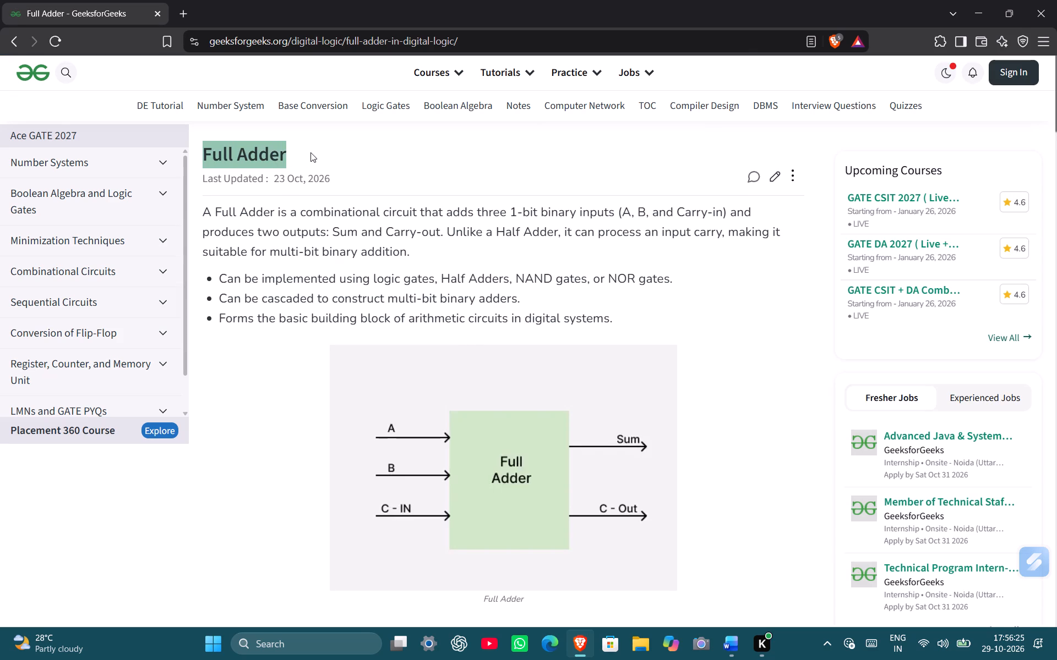
drag(310, 152, 309, 152)
key(ctrl+c)
click(735, 638)
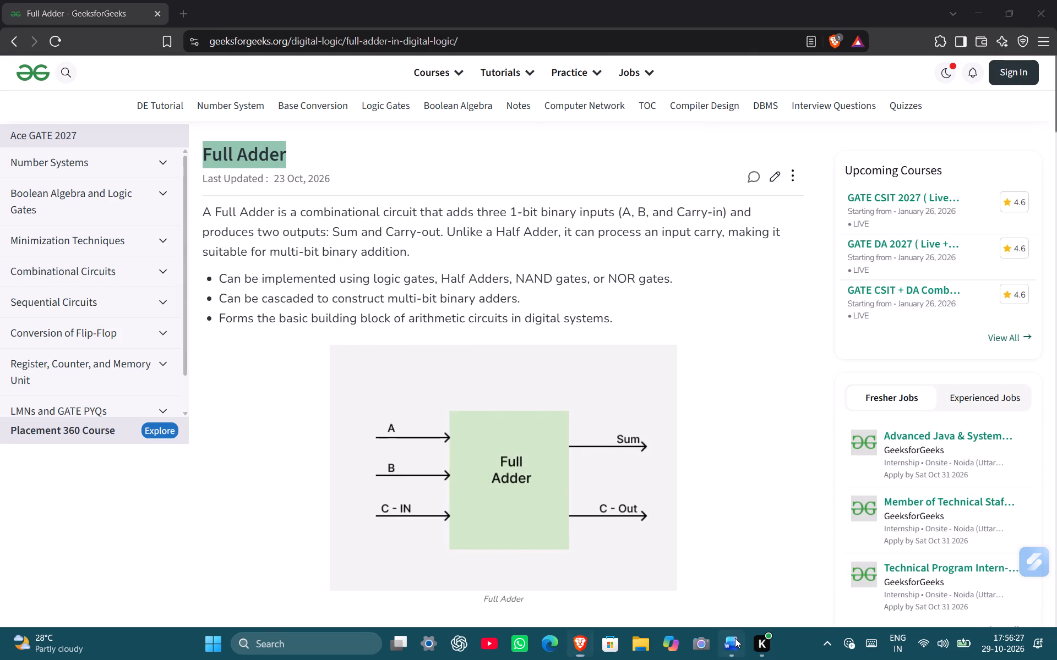
key(ctrl+v)
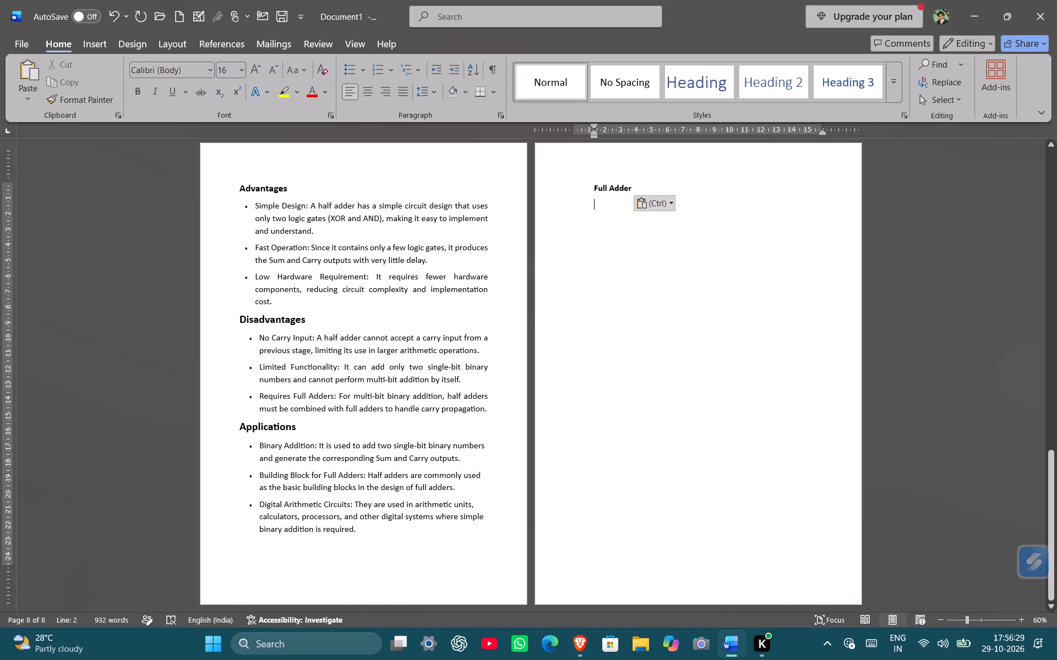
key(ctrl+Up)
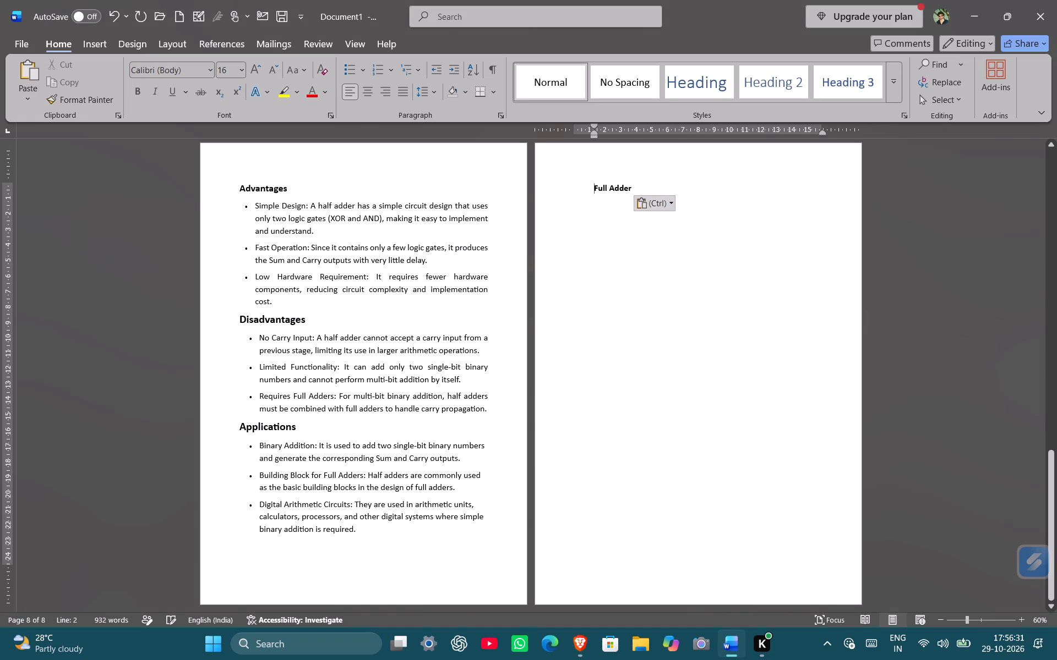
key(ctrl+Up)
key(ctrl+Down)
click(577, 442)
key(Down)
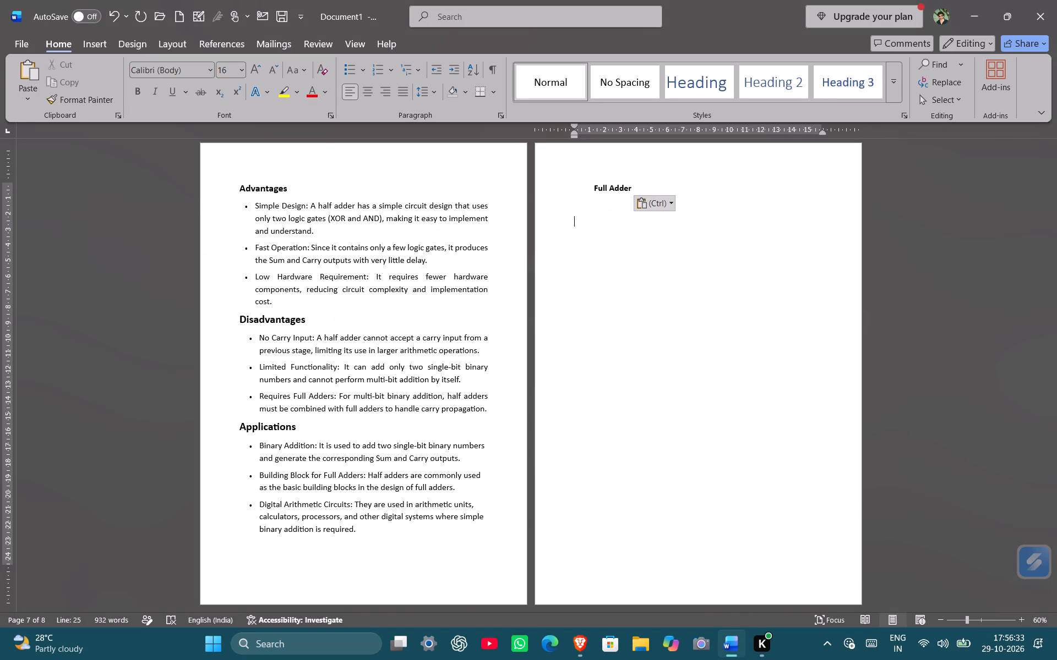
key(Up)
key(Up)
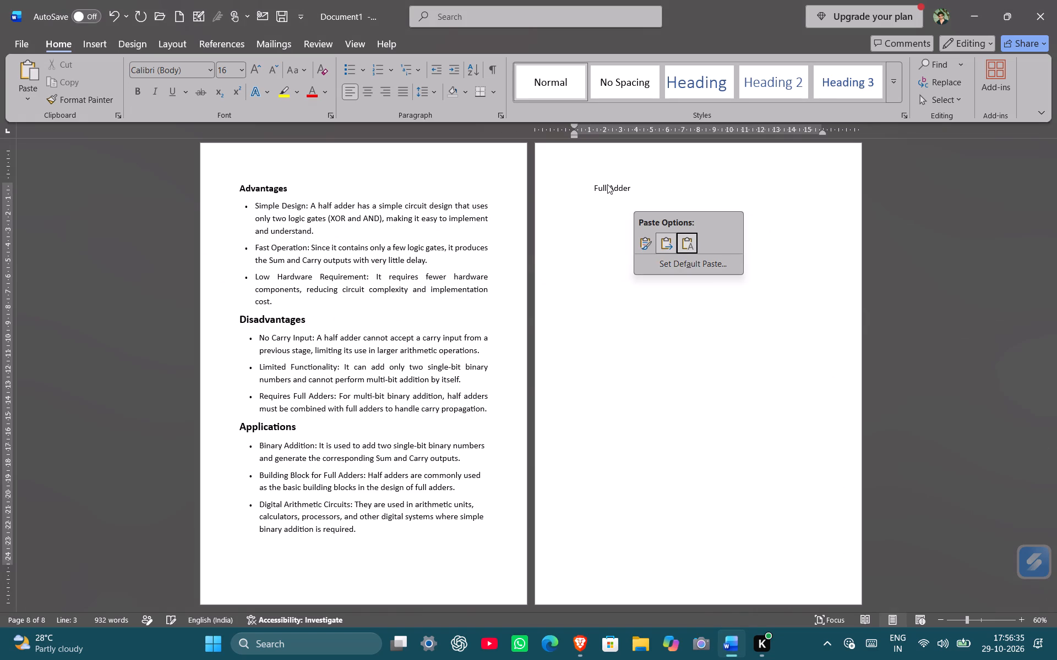
Enlarge the pasted "Full Adder" heading to 20 pt.
triple_click(626, 188)
click(626, 188)
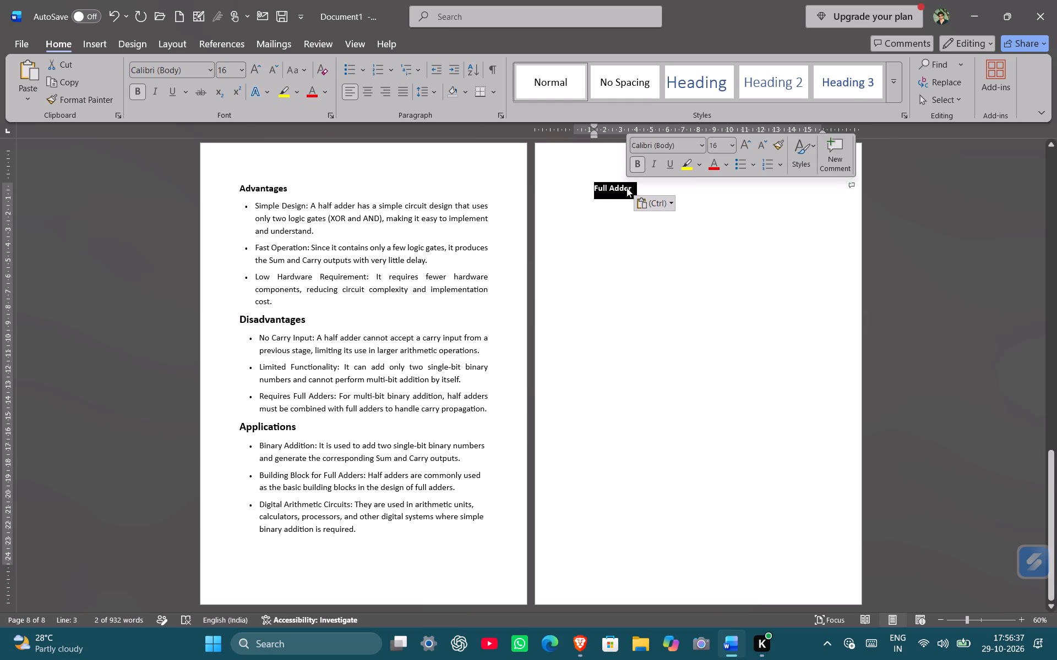
key(ctrl+shift+period)
key(ctrl+shift+period)
key(ctrl+shift+period)
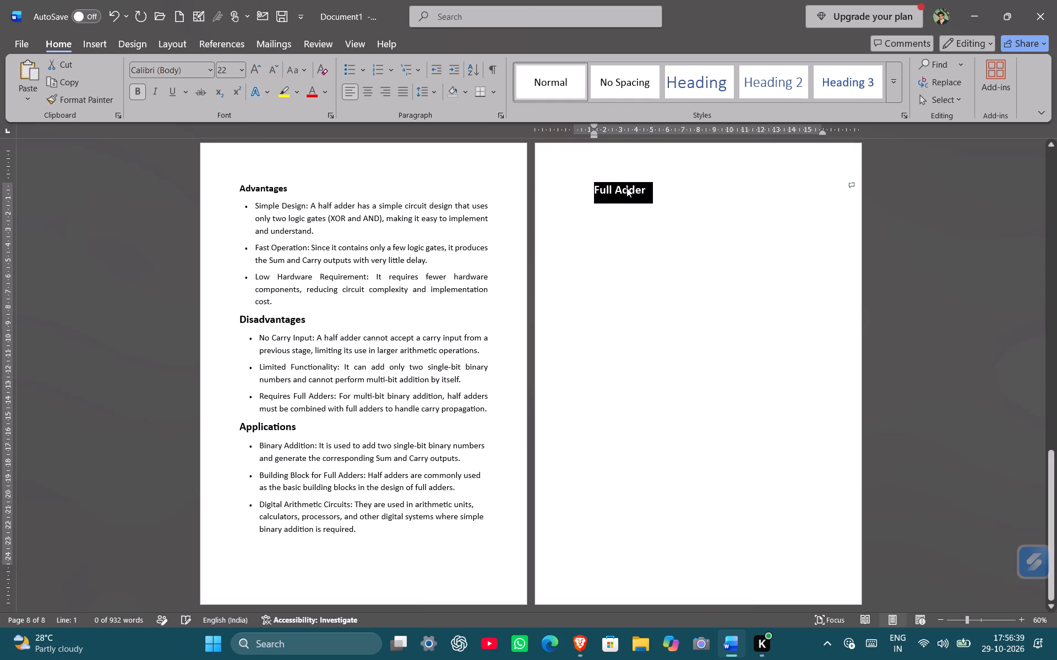
key(ctrl+shift+comma)
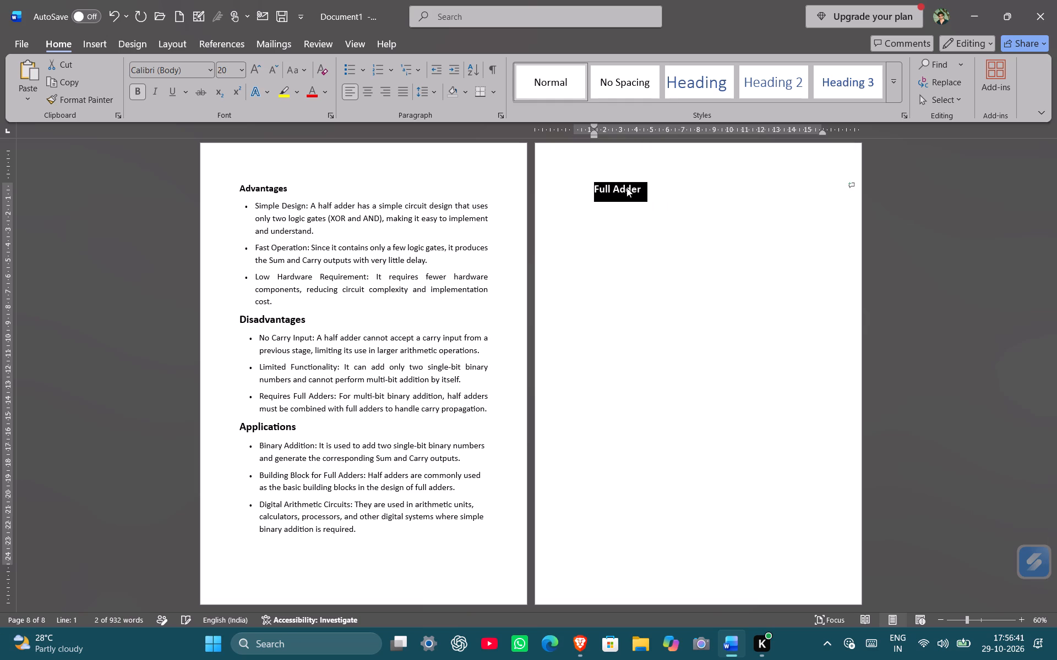
click(626, 188)
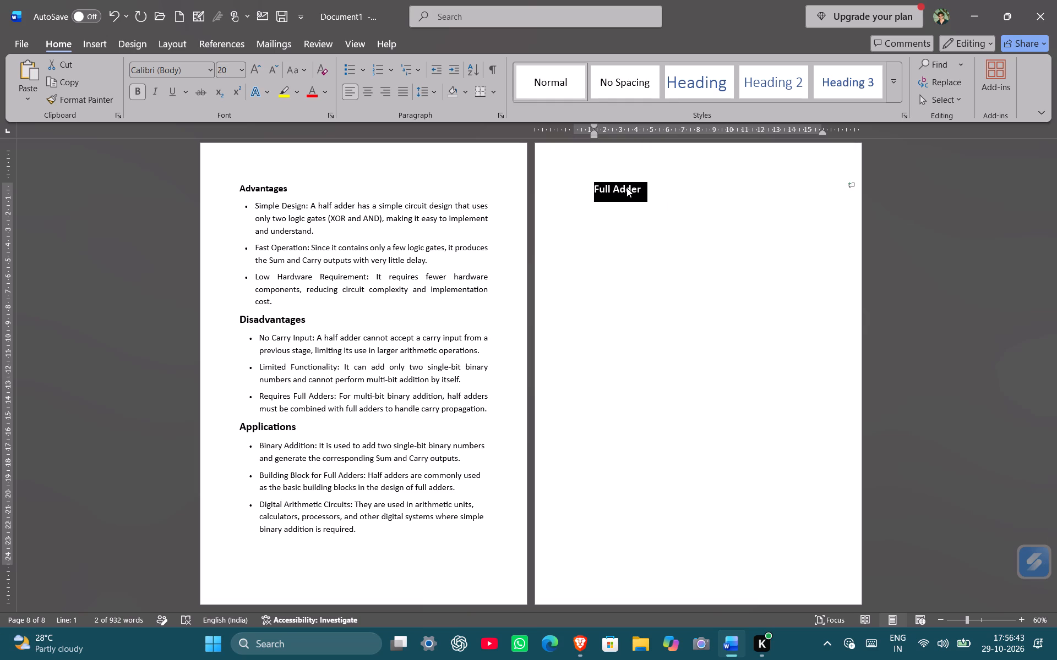
Change the "Full Adder" heading's font to Algerian and remove its bold formatting.
triple_click(626, 188)
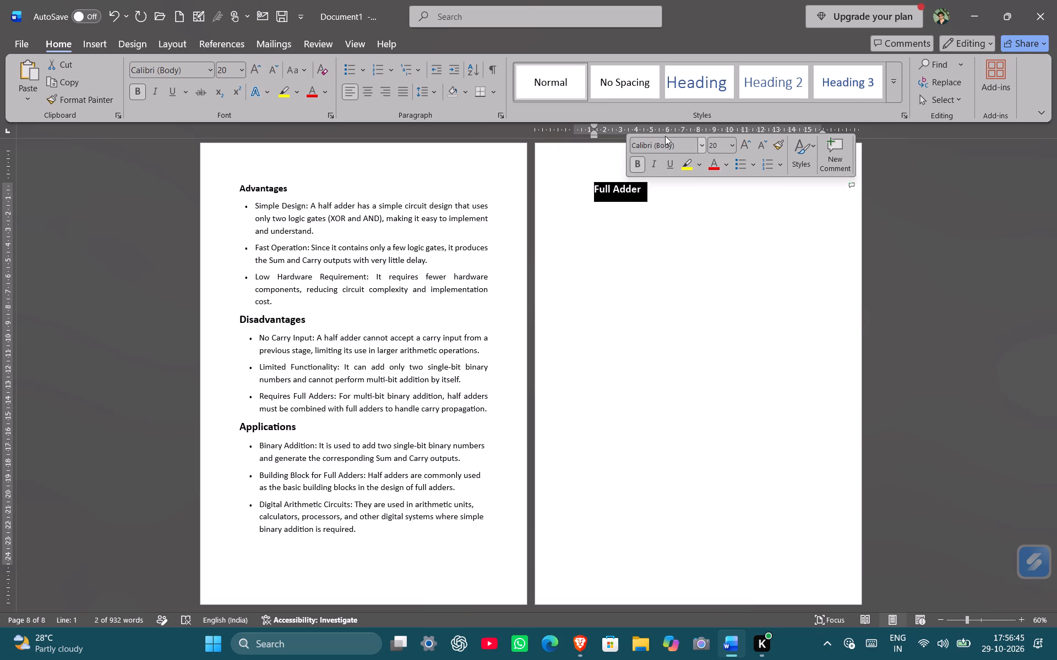
click(659, 147)
key(a)
key(Return)
click(657, 221)
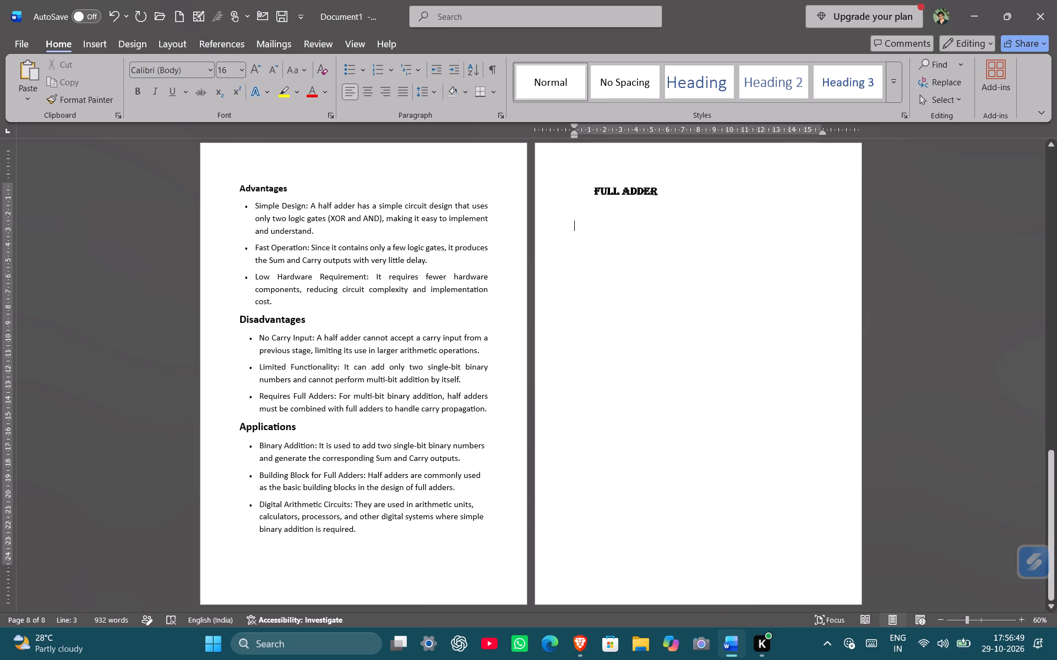
triple_click(630, 185)
key(ctrl+b)
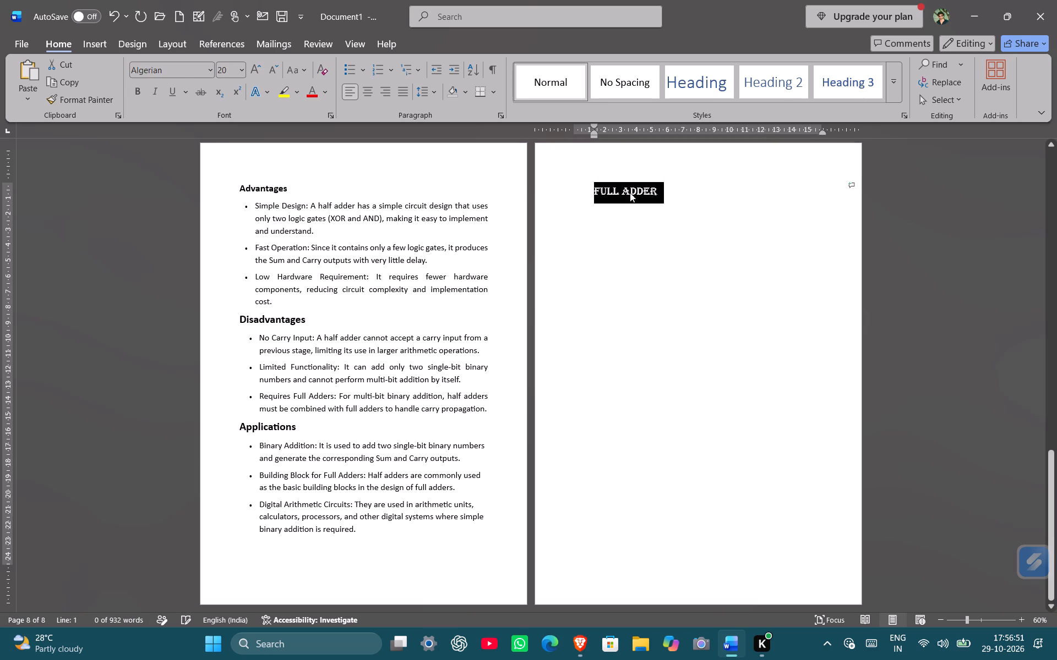
click(624, 236)
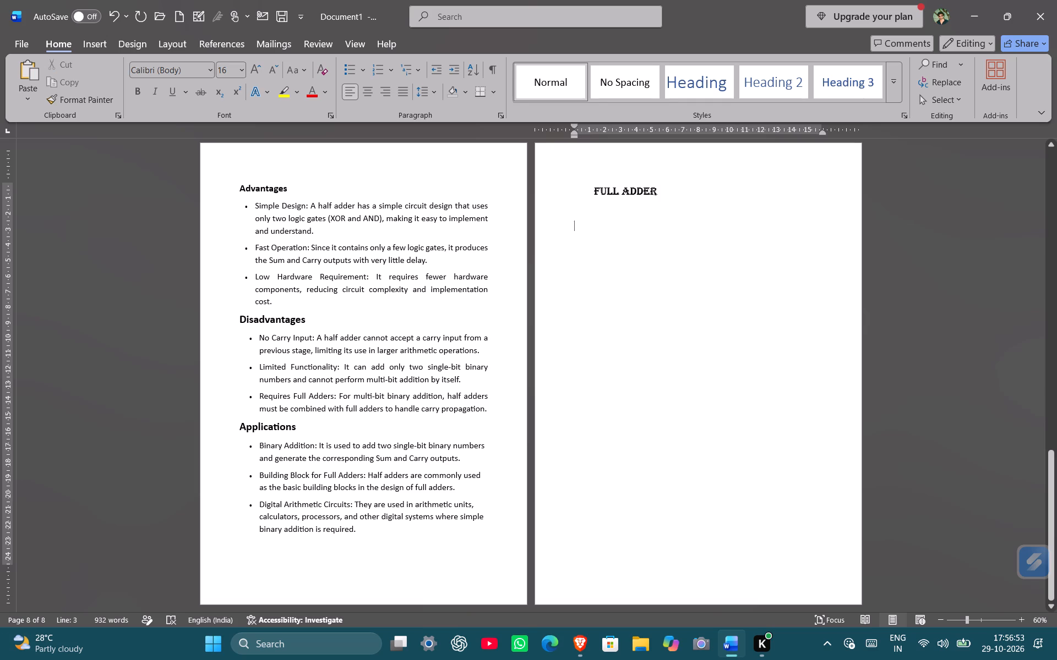
Delete the extra blank line below the Full Adder heading and remove the heading's left indent.
key(BackSpace)
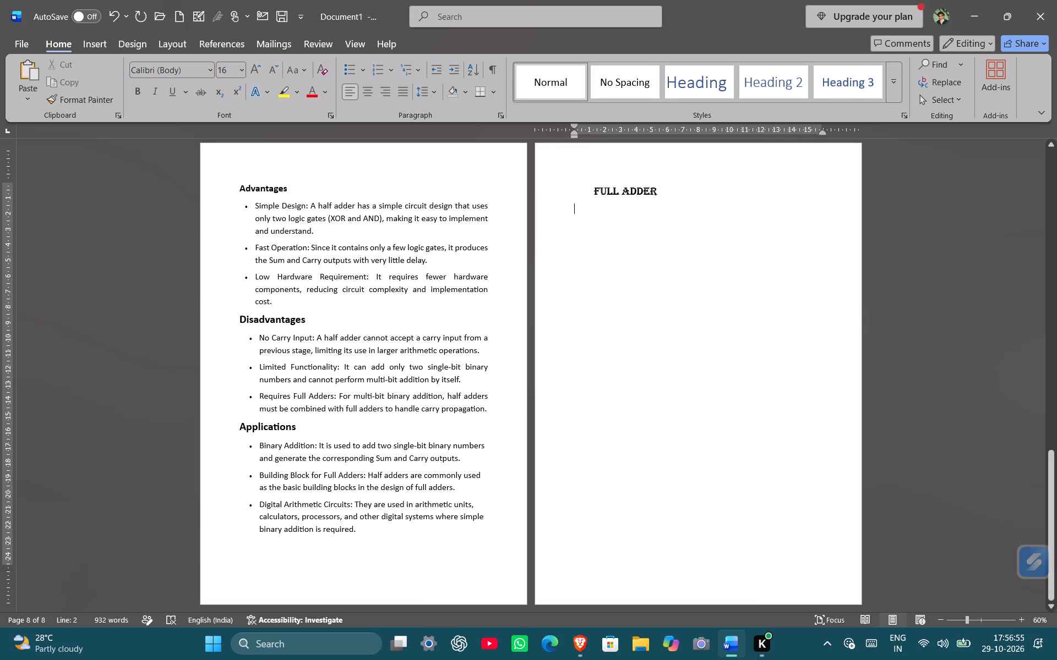
click(593, 191)
key(BackSpace)
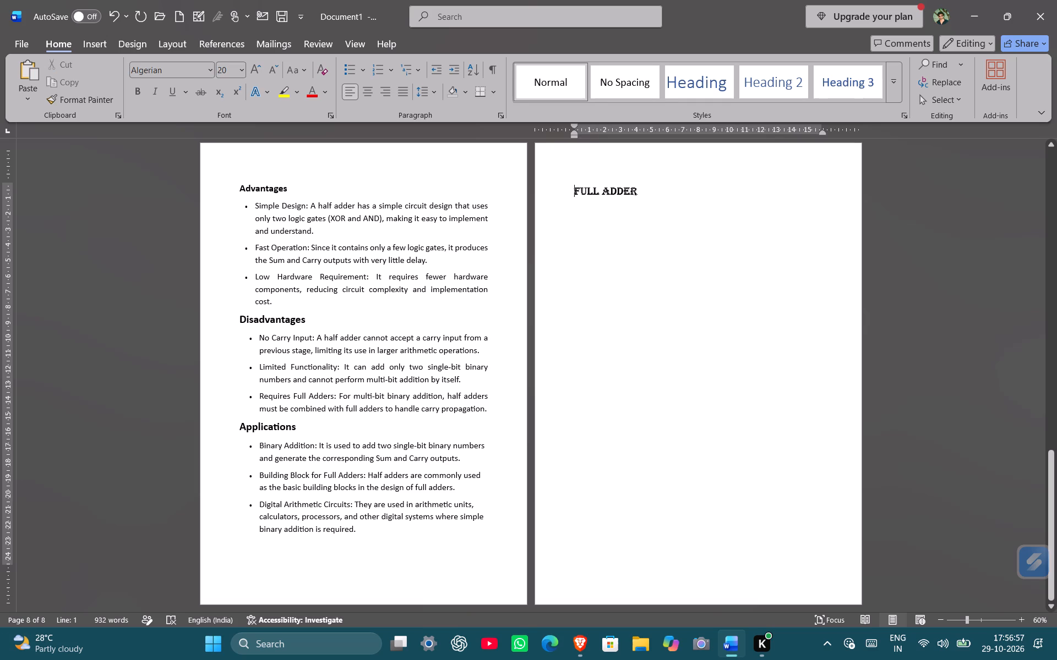
Check the Half Adder heading's font size and set the Full Adder heading to 22 pt to match.
scroll(586, 255, up, 7)
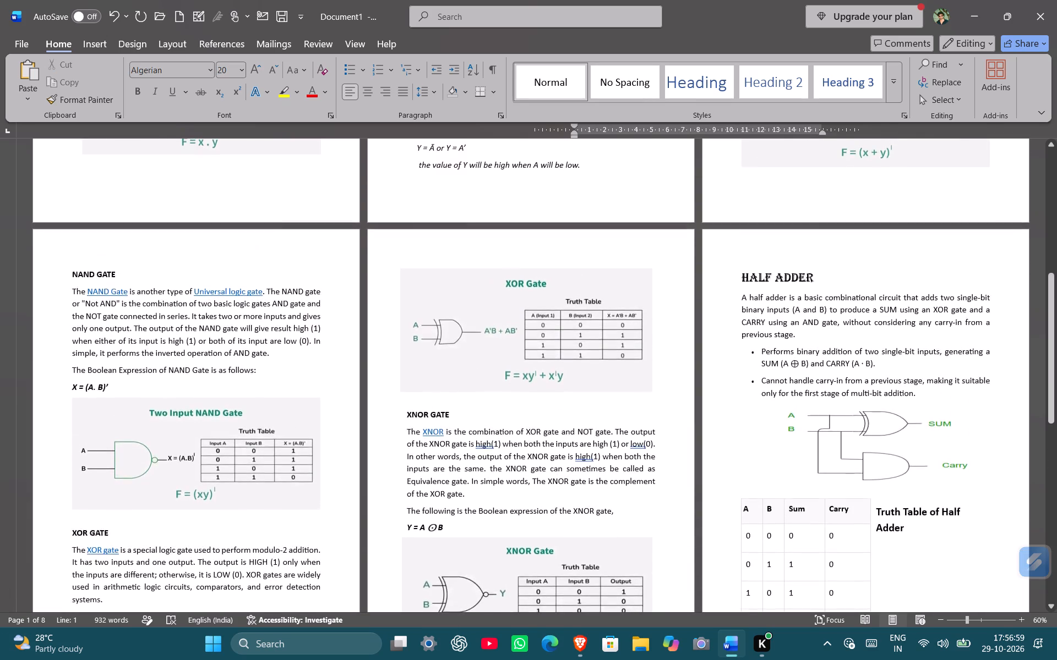
scroll(586, 255, down, 2)
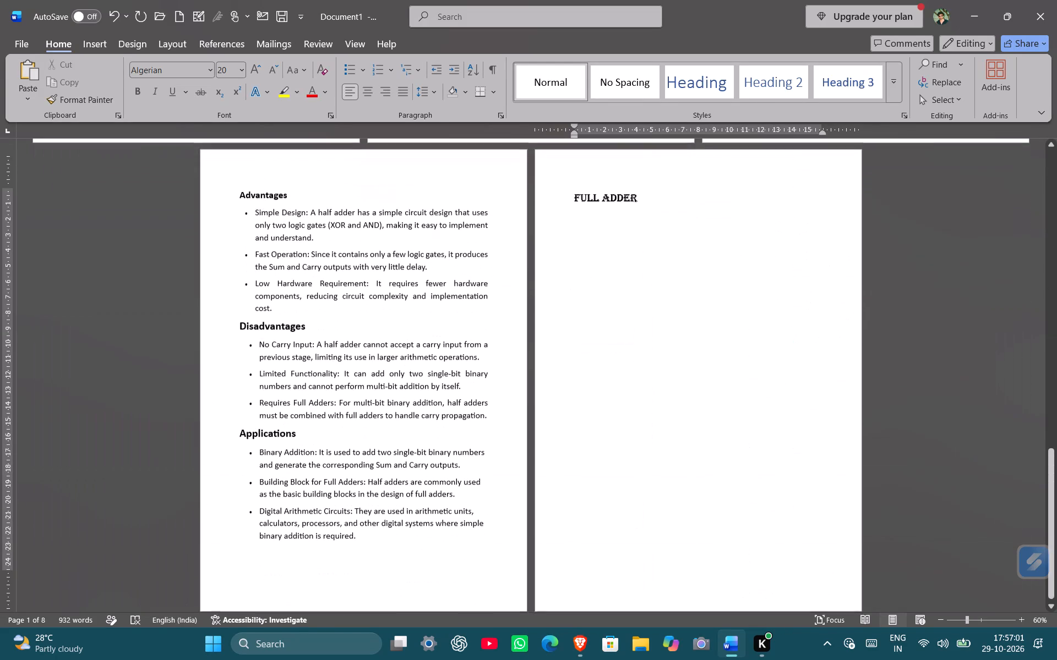
scroll(586, 255, down, 1)
scroll(586, 255, up, 4)
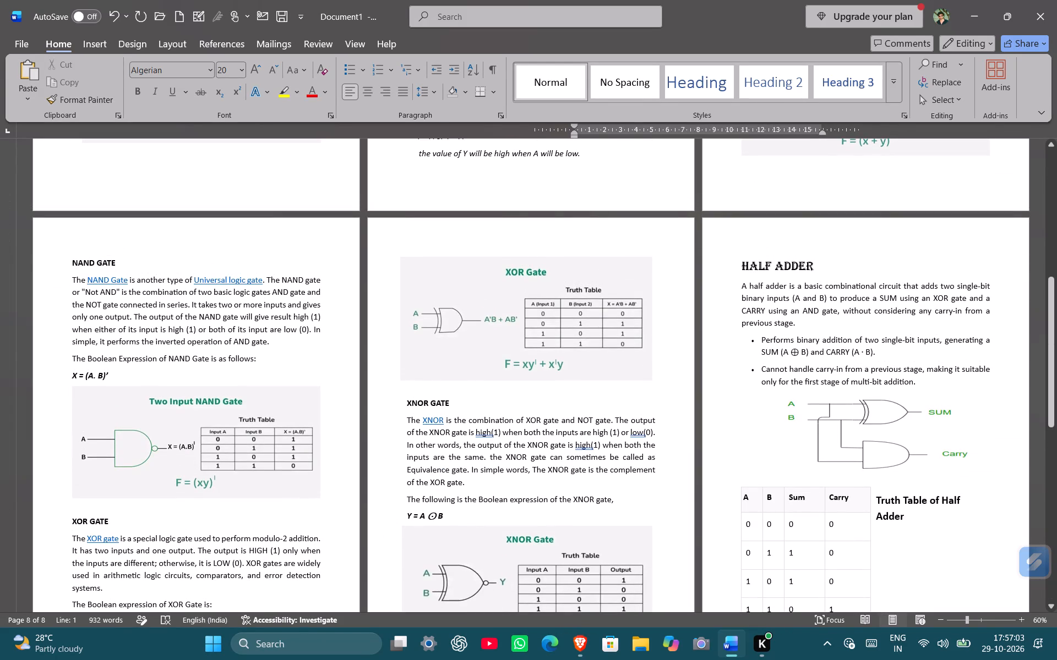
click(769, 264)
scroll(634, 404, down, 6)
scroll(634, 404, up, 1)
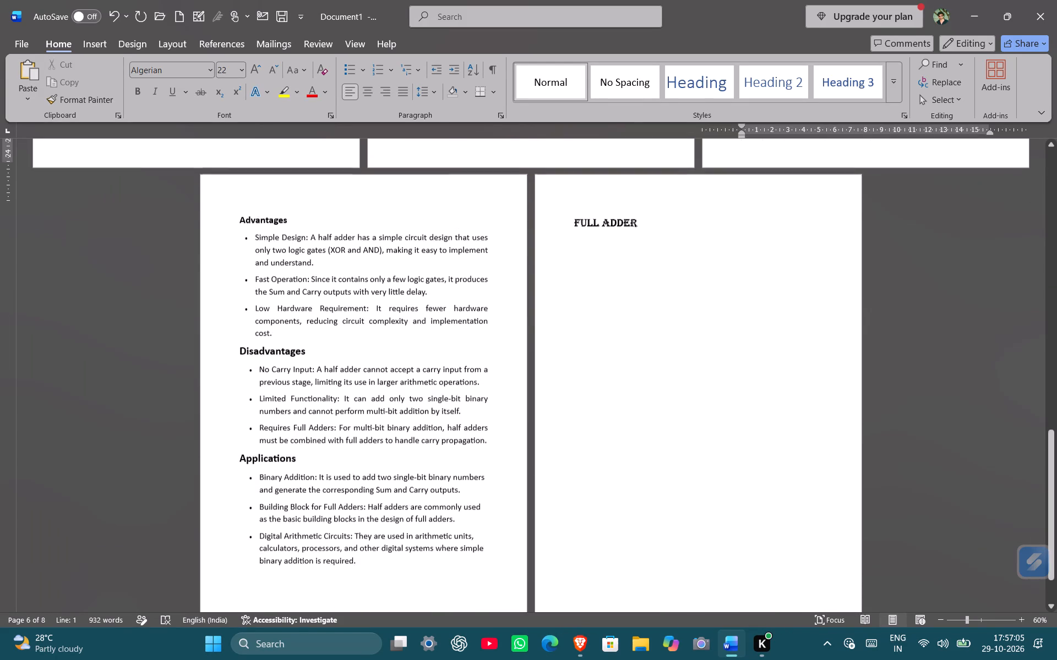
scroll(634, 404, up, 1)
triple_click(630, 266)
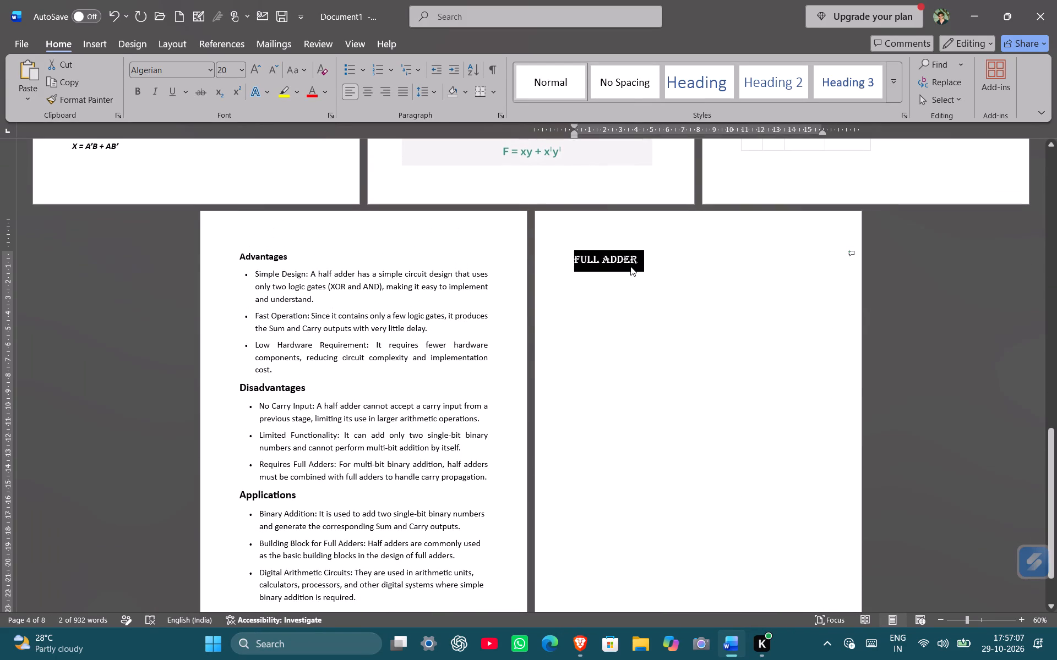
key(ctrl+shift+period)
click(630, 266)
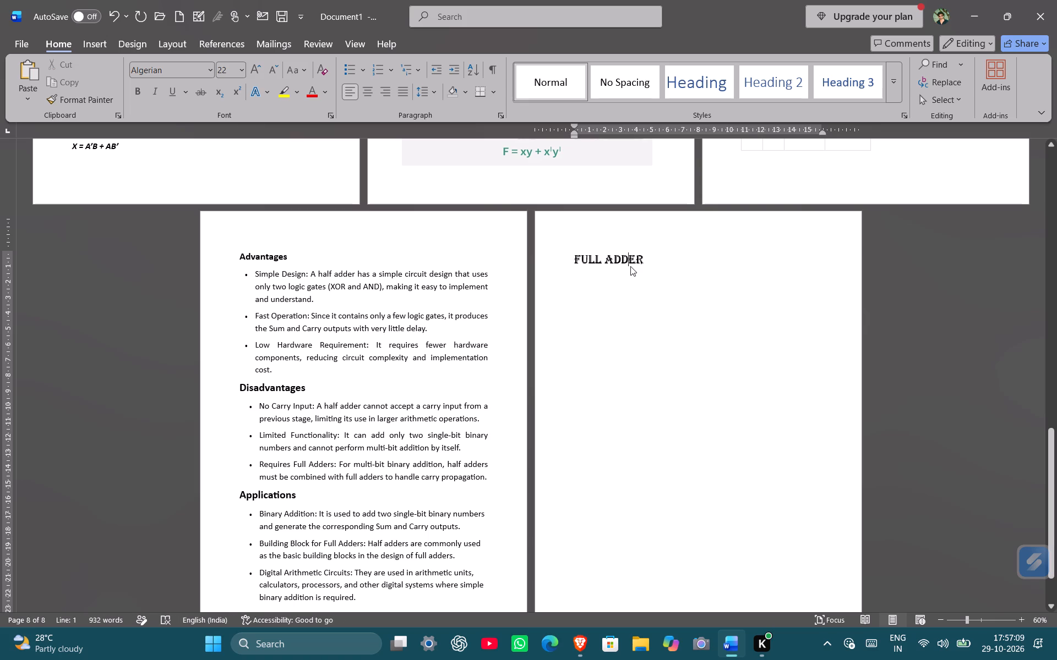
Copy the article's introductory paragraph and its three bullet points from Brave and paste them on a new line below the Full Adder heading.
click(657, 256)
key(Return)
scroll(657, 256, up, 3)
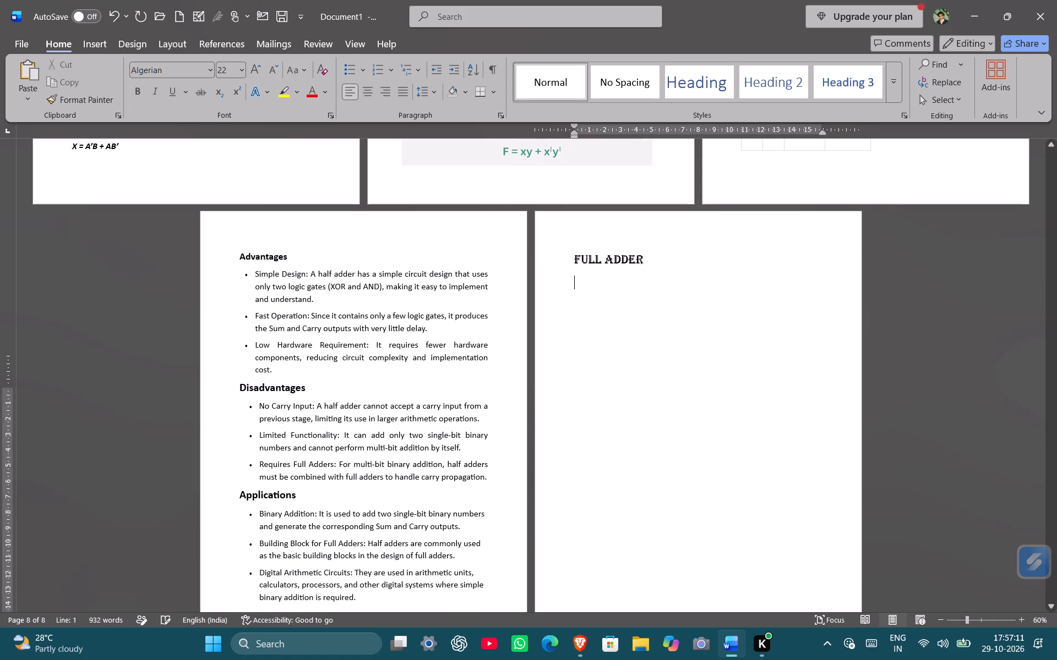
scroll(657, 256, up, 8)
scroll(657, 256, down, 3)
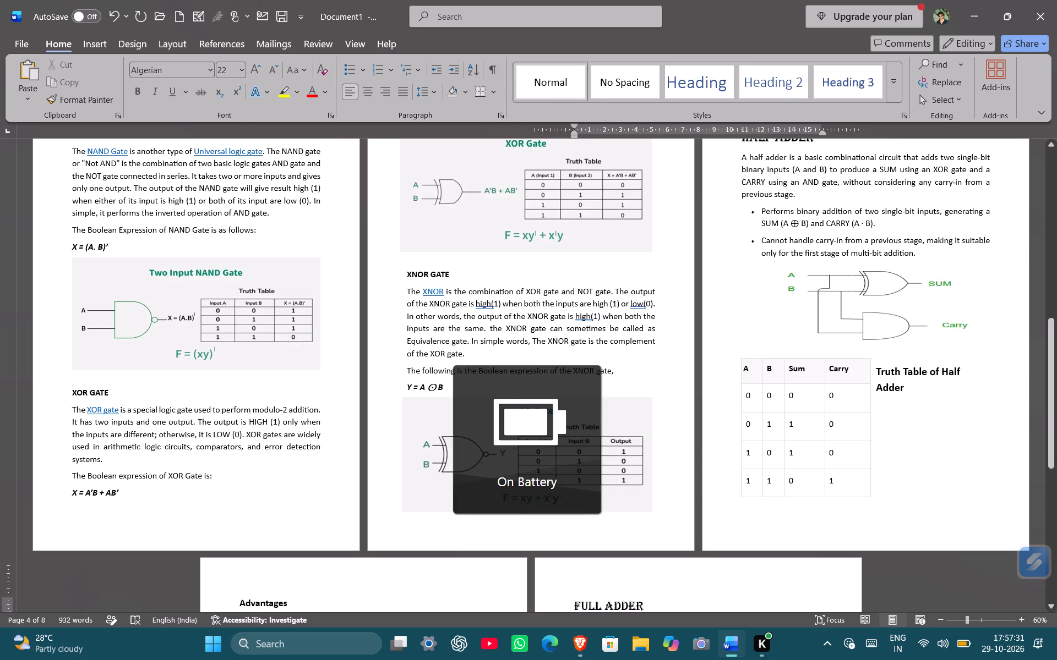
scroll(784, 370, down, 3)
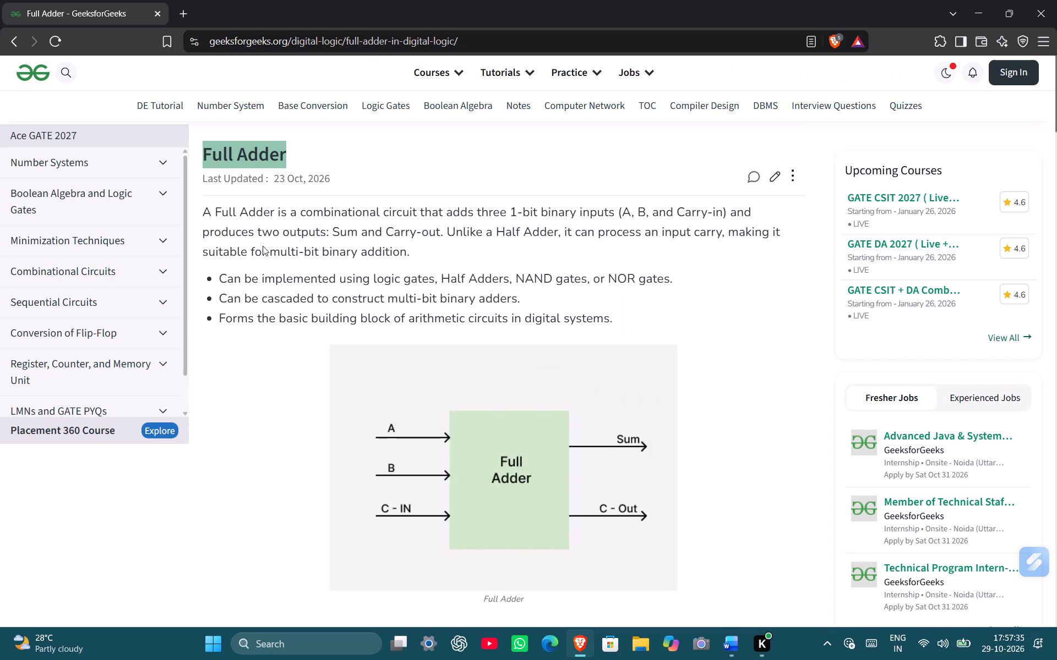
drag(204, 204, 620, 320)
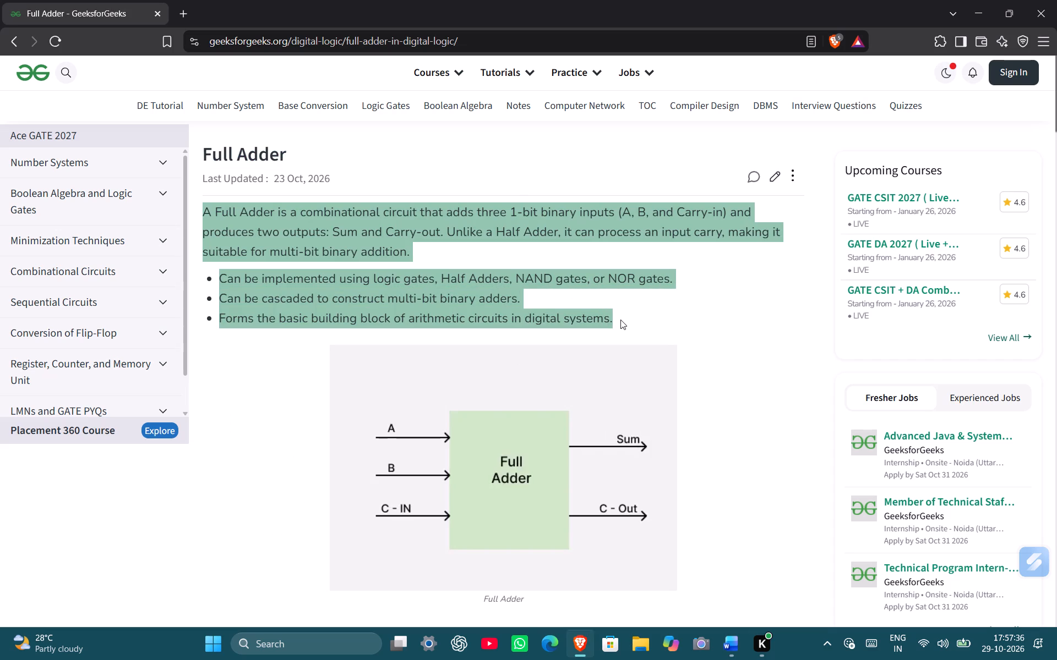
key(ctrl+c)
click(729, 647)
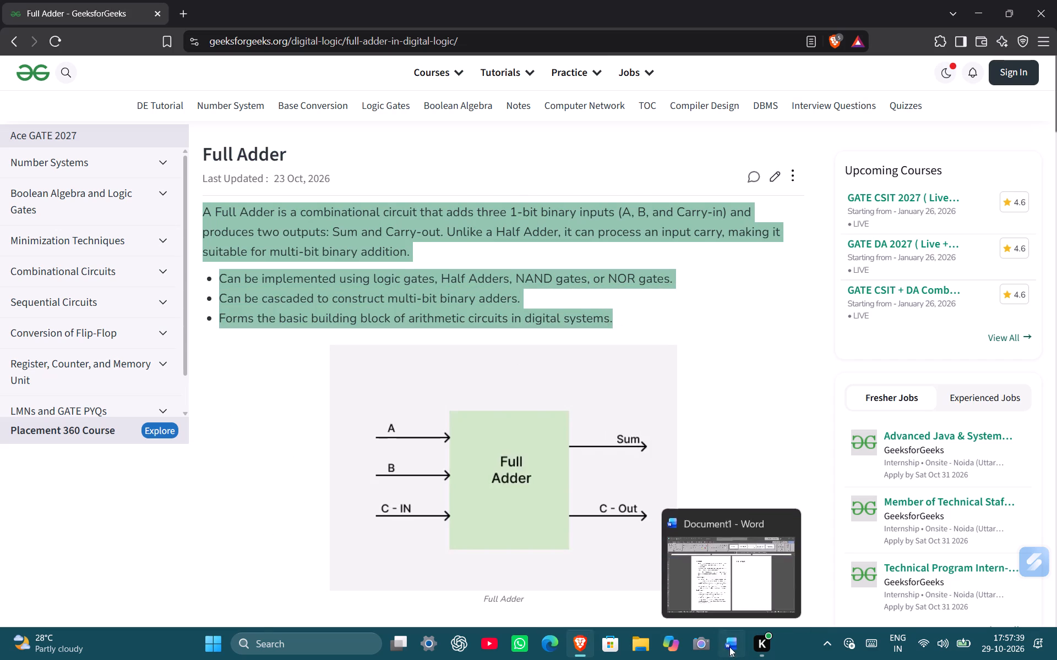
key(ctrl+v)
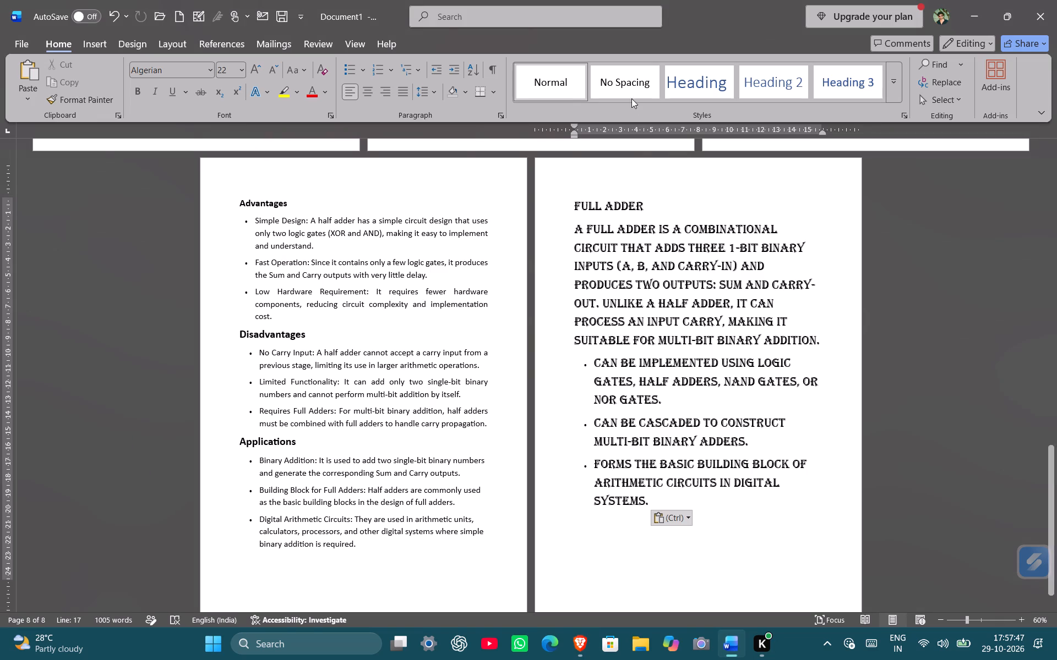
Change the font of the pasted Full Adder paragraph and its three bullet points to Calibri Light (Headings).
drag(577, 225, 649, 505)
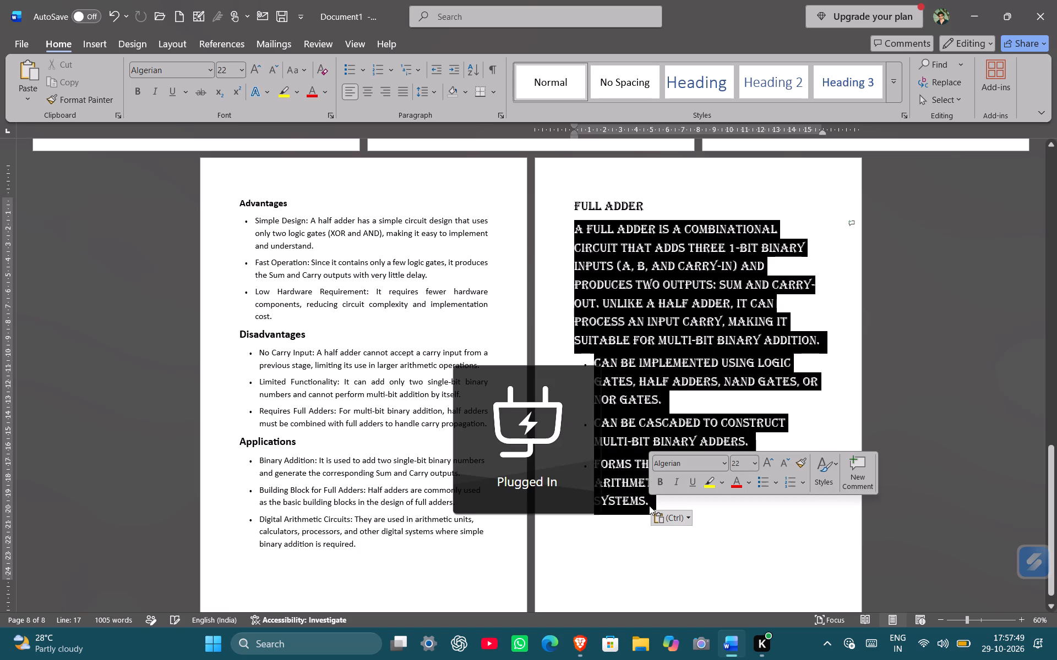
double_click(706, 461)
double_click(706, 461)
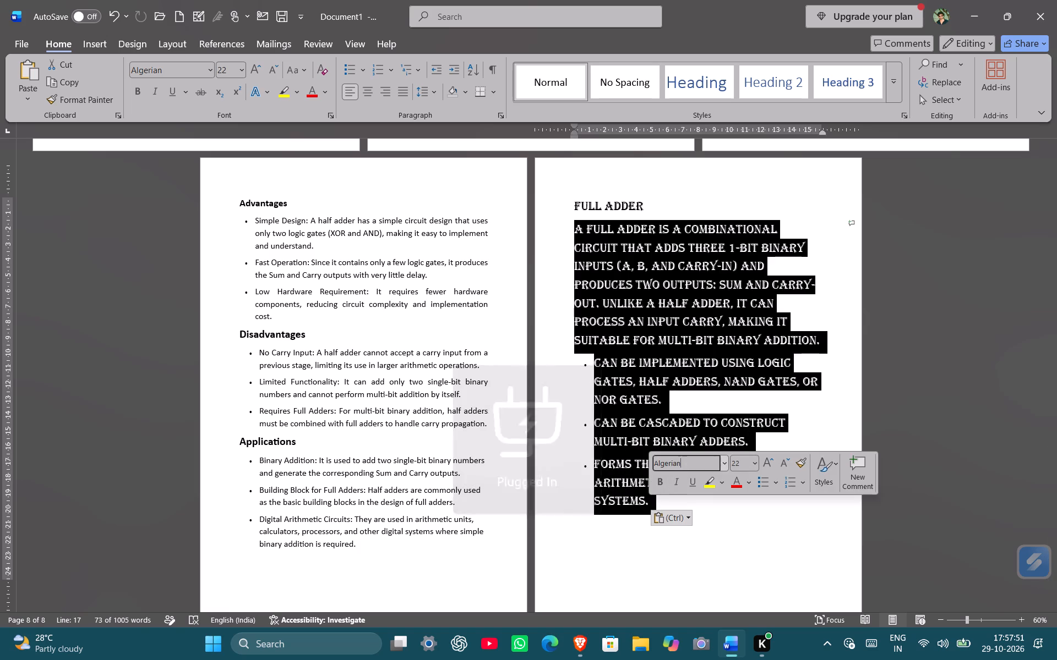
double_click(706, 461)
double_click(706, 461)
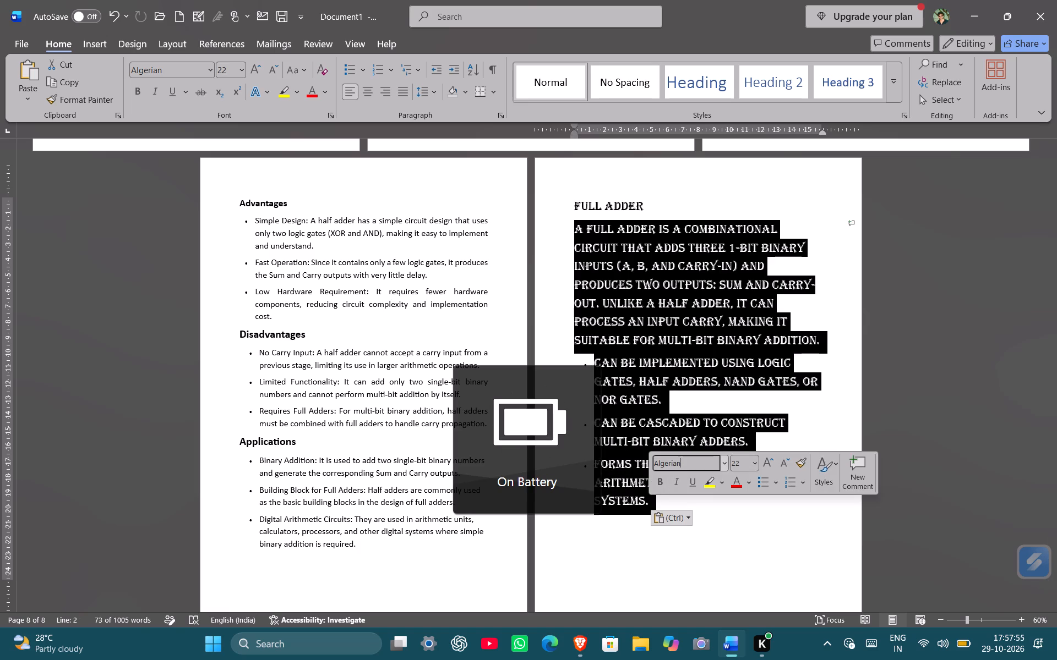
key(b)
double_click(682, 462)
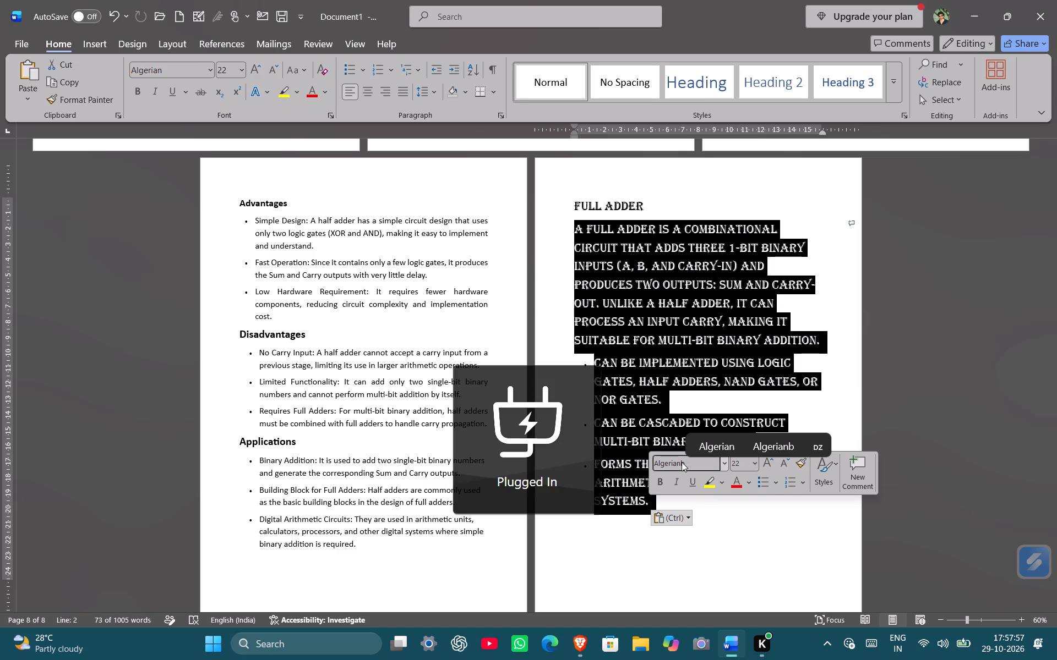
double_click(671, 462)
key(b)
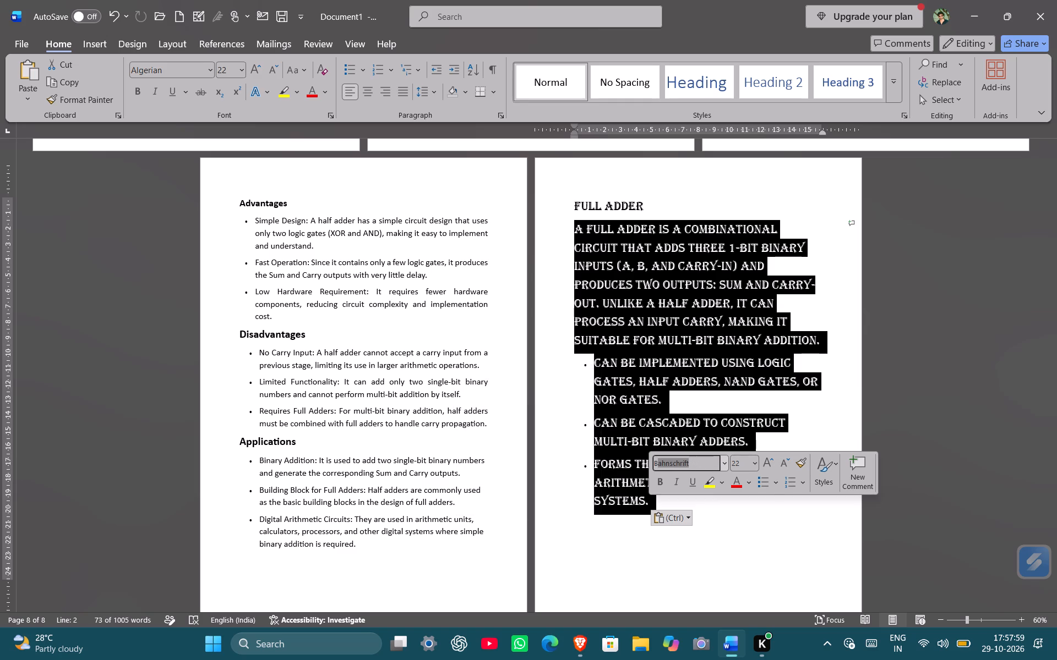
key(BackSpace)
key(c)
key(BackSpace)
key(BackSpace)
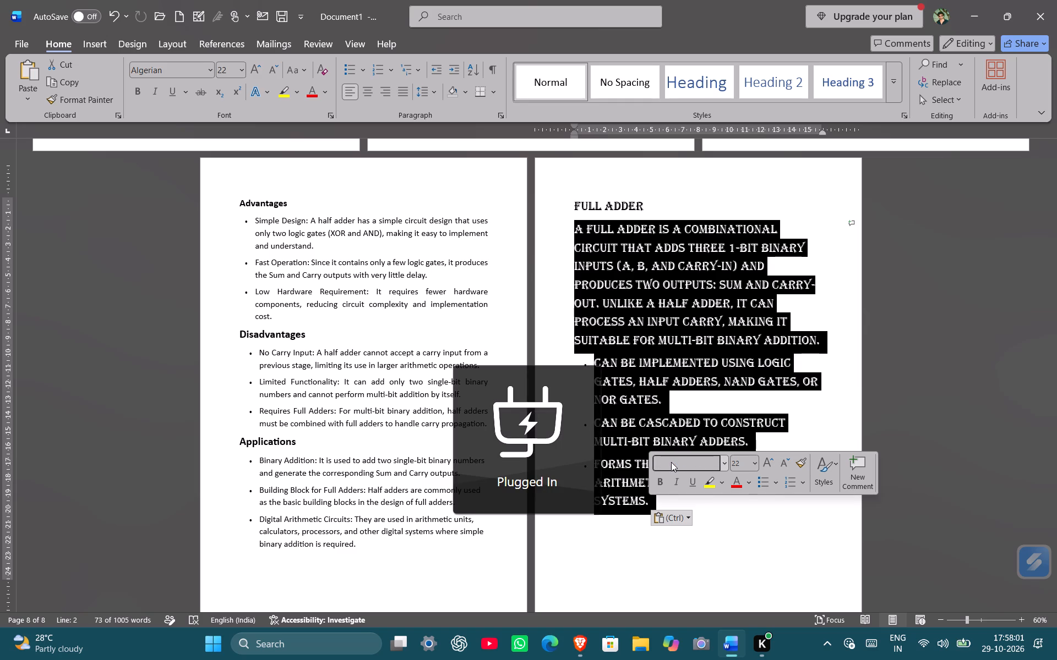
key(c)
key(Return)
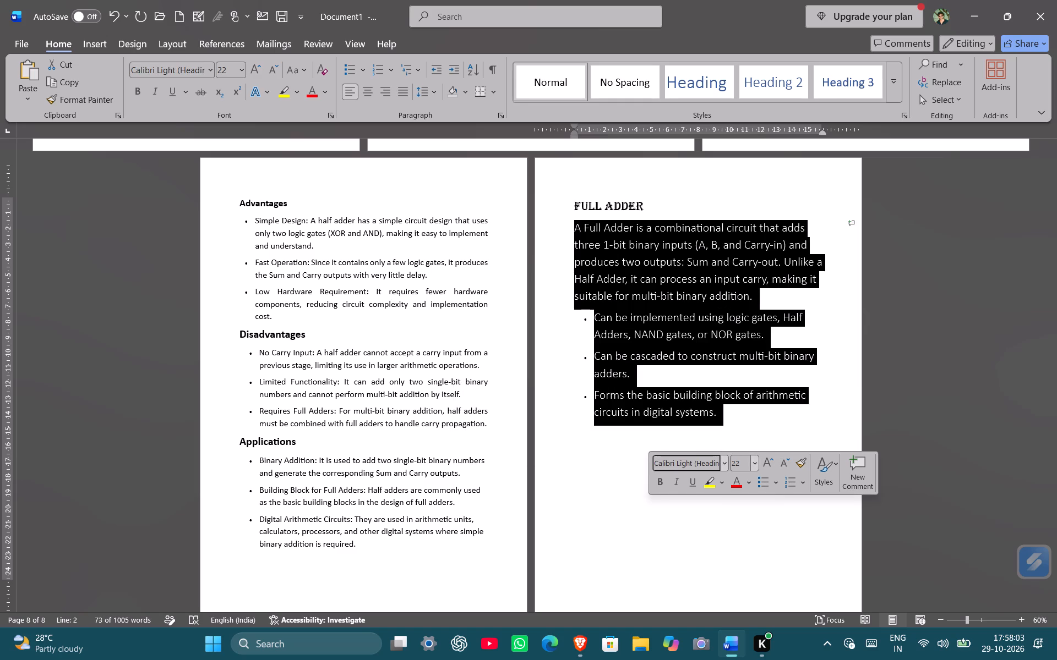
Set the font size of the Full Adder paragraph and bullet points to 16 pt.
click(744, 459)
text(16)
key(Return)
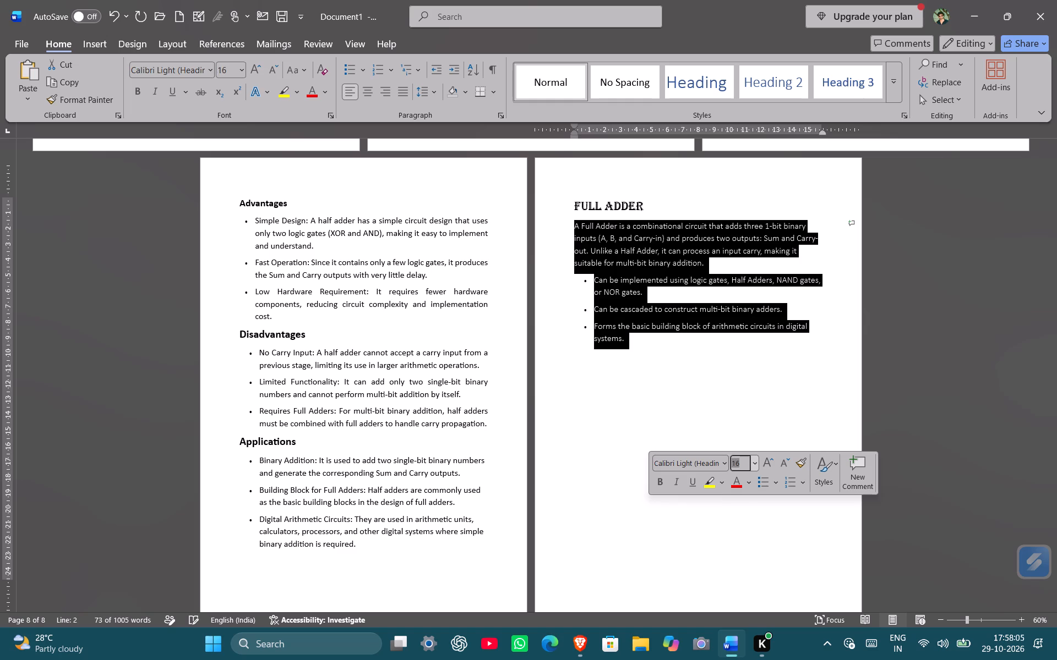
click(687, 426)
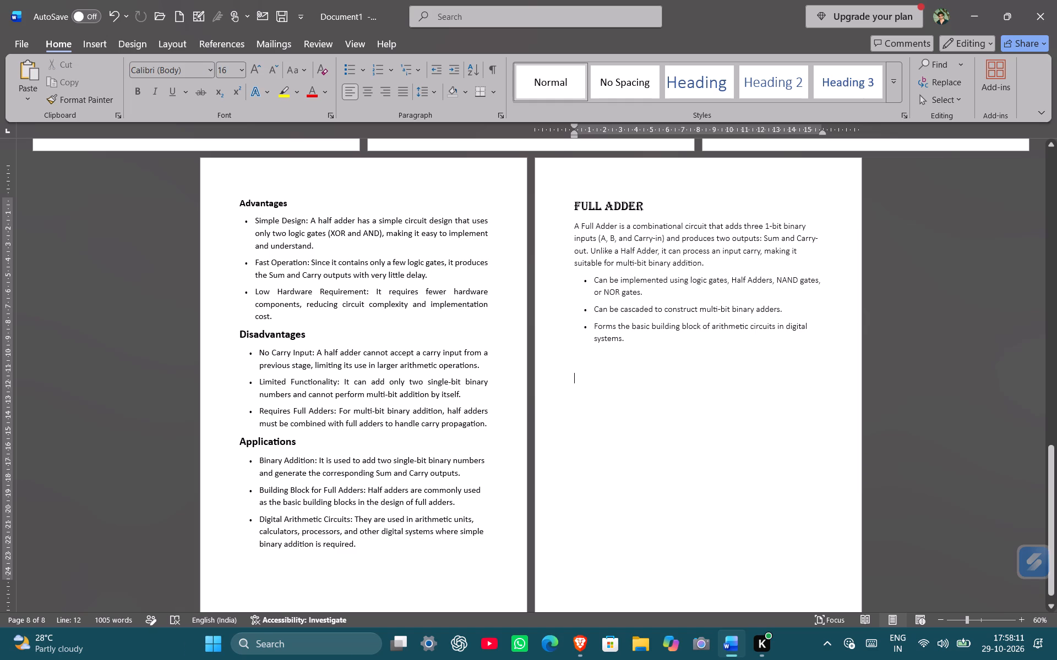
Reduce the left indent of the three Full Adder bullet points slightly.
click(593, 285)
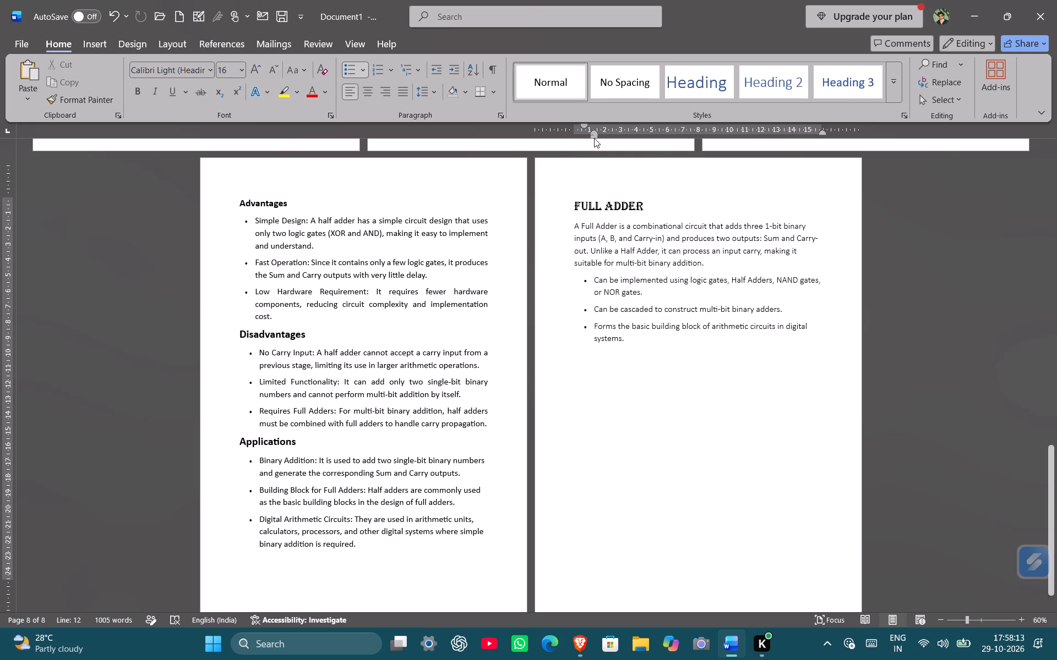
drag(593, 134, 583, 134)
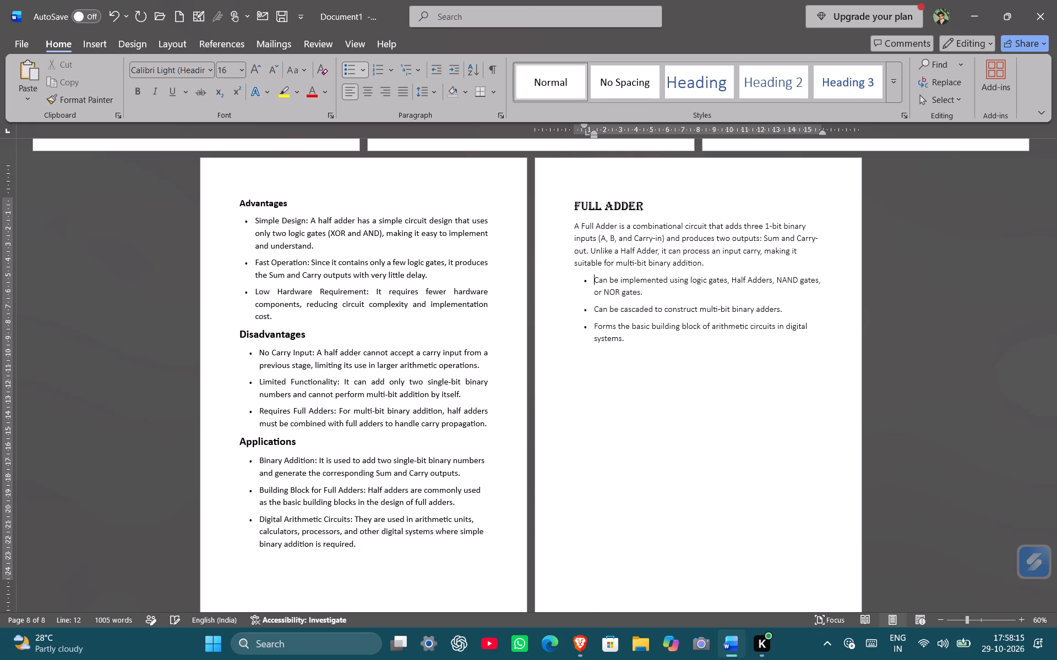
drag(586, 279, 582, 334)
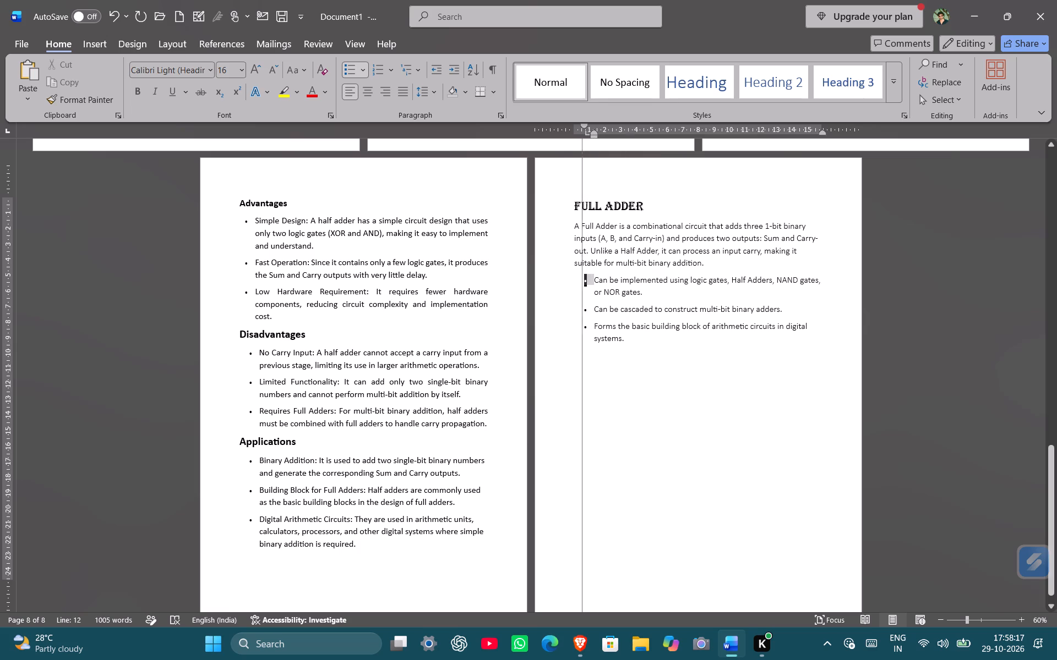
drag(582, 334, 581, 331)
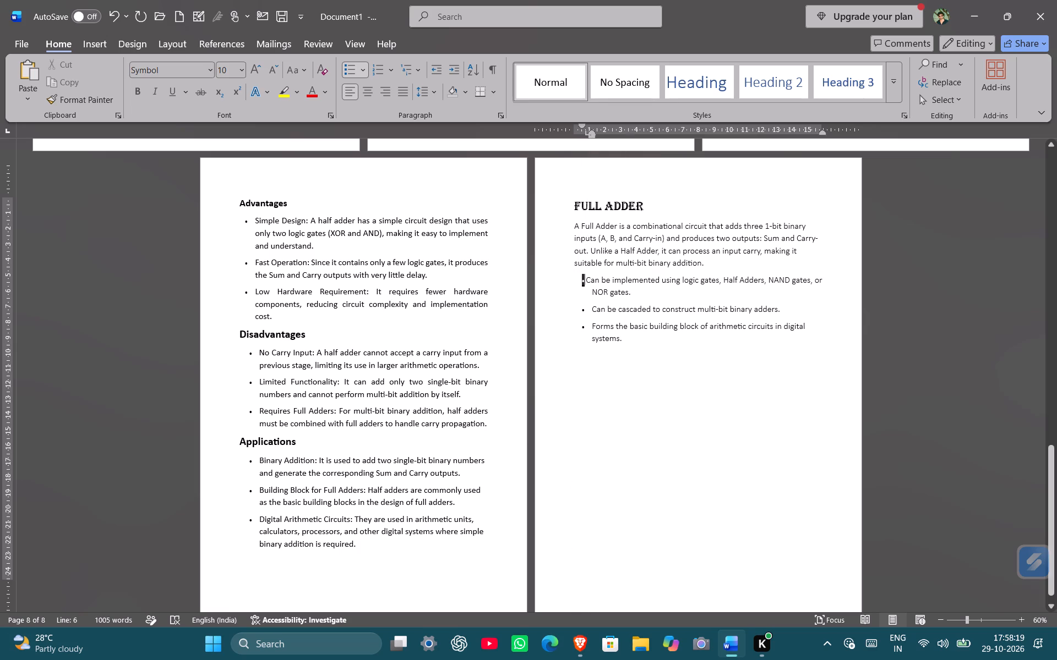
click(604, 328)
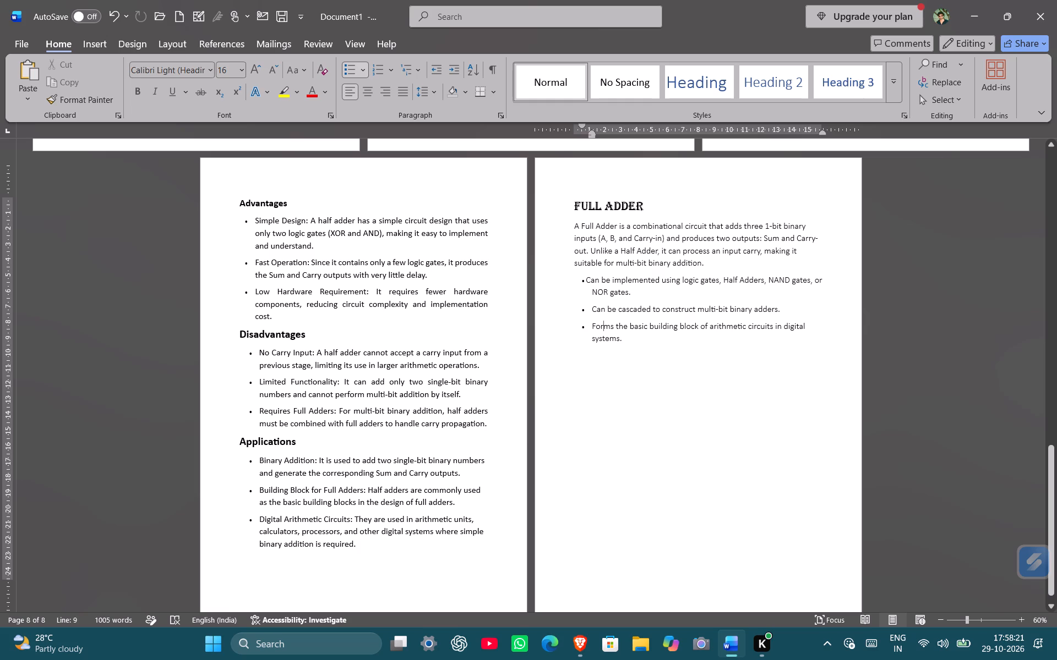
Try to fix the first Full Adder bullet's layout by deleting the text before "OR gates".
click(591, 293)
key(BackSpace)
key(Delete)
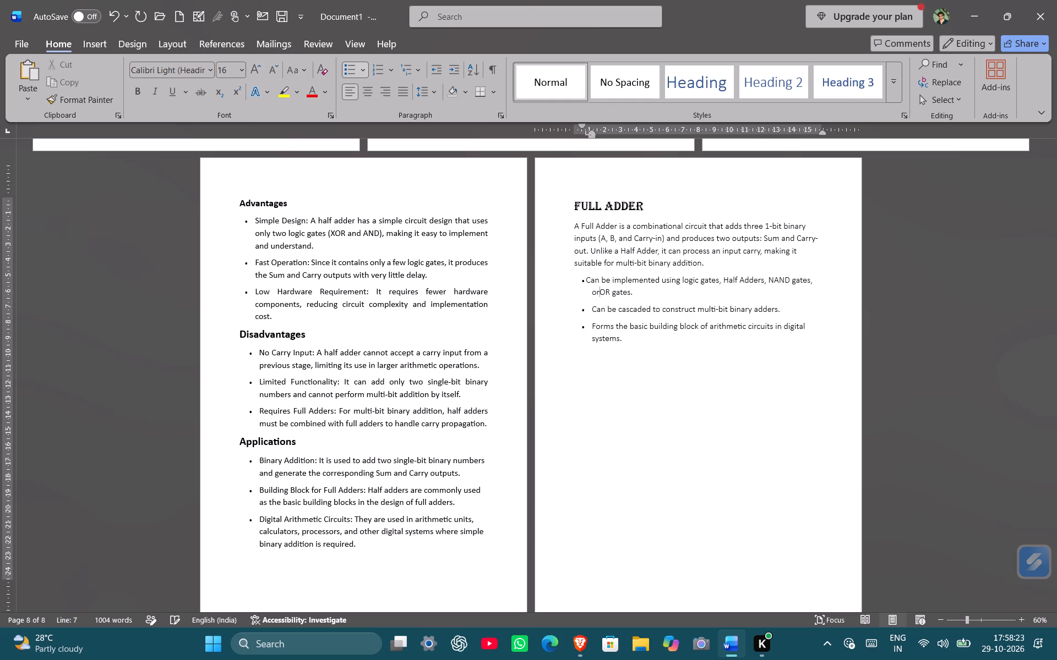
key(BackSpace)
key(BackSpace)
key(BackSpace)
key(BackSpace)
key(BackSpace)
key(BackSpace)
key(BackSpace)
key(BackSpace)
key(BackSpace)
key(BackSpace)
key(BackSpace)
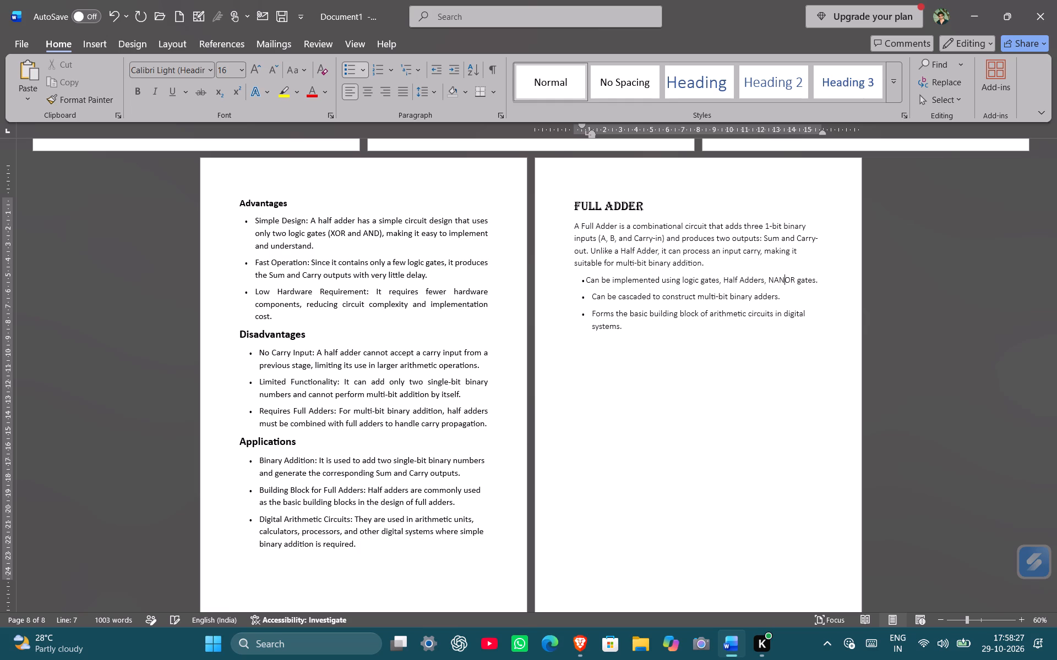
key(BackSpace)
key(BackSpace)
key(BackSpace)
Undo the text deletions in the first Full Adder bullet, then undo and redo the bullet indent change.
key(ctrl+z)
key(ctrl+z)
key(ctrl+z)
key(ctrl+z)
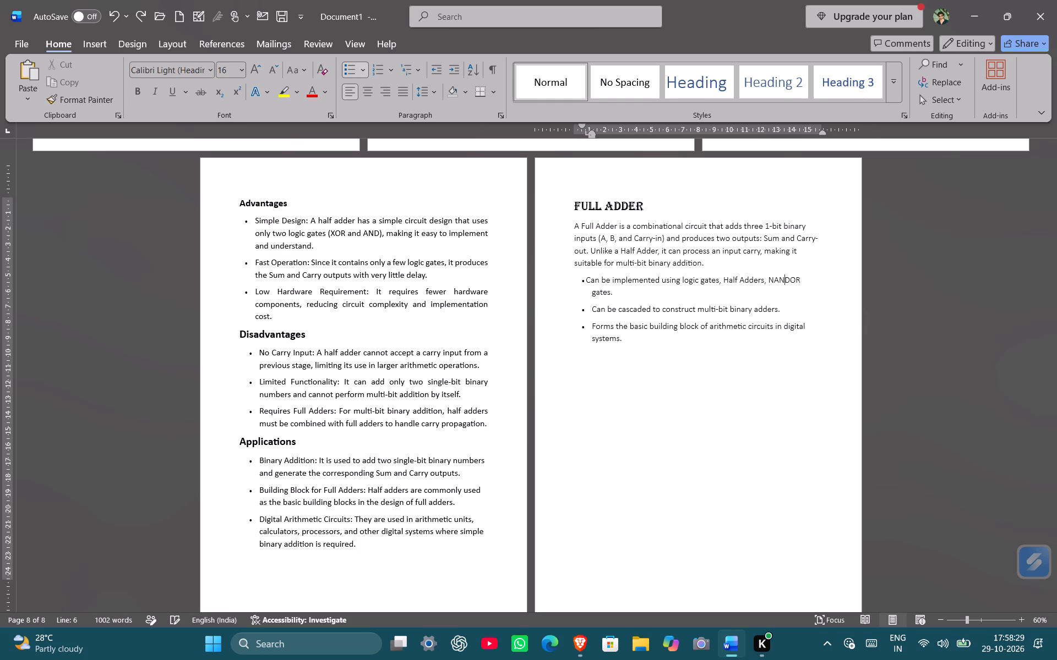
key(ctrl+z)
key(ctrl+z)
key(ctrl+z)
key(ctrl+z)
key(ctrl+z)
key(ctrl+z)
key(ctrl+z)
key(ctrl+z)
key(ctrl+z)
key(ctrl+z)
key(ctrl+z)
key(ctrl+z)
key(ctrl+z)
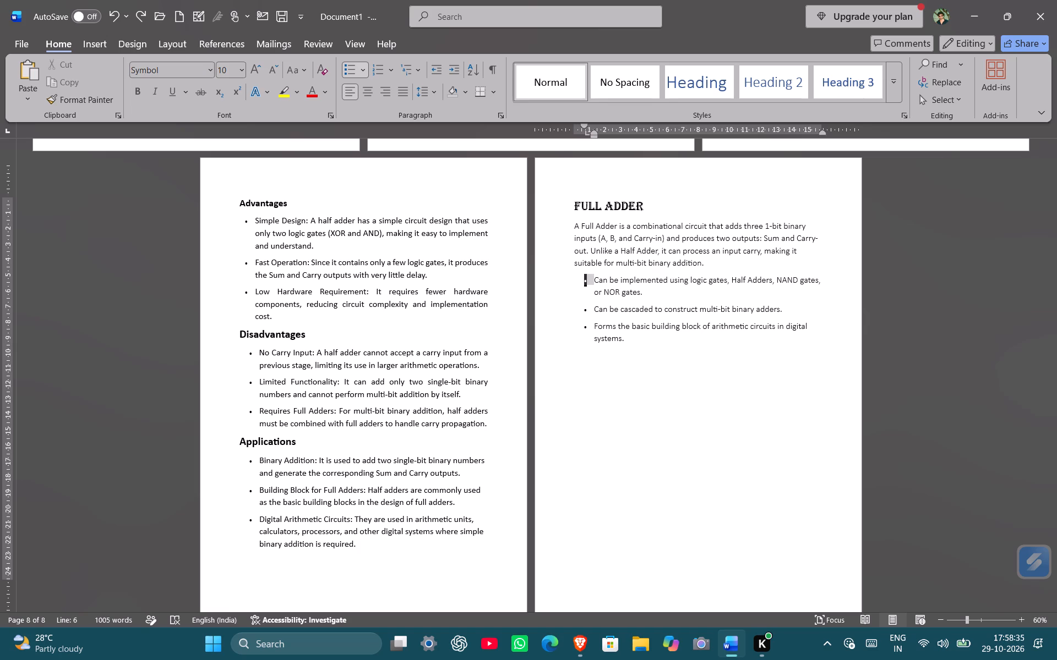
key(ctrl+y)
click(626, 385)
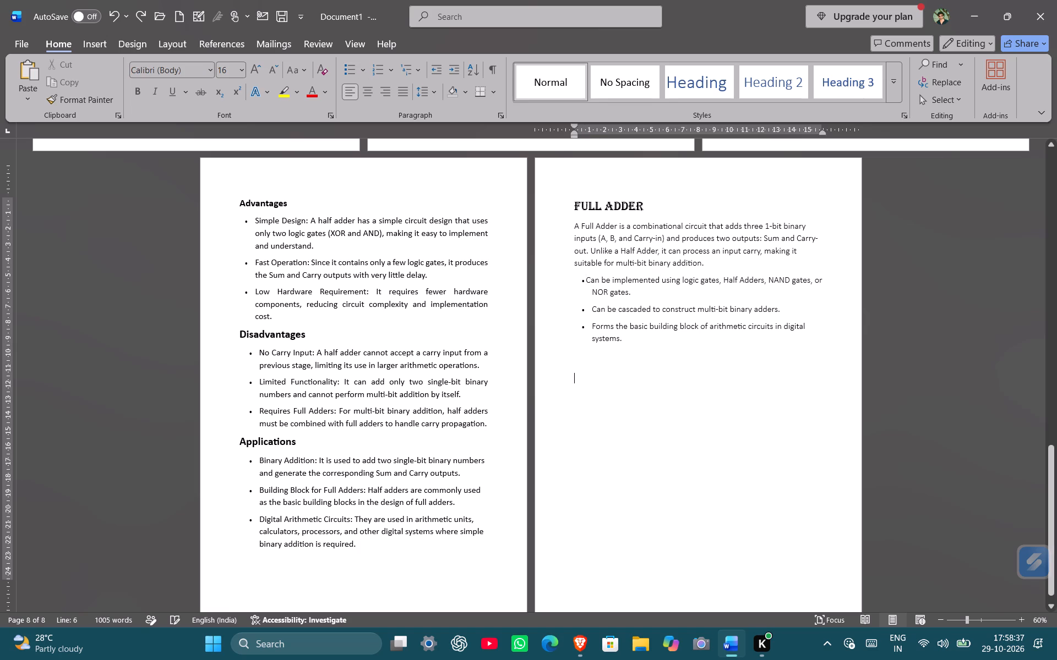
Insert spaces before "Can be implemented" in the first bullet to align its text with the other bullets.
click(585, 286)
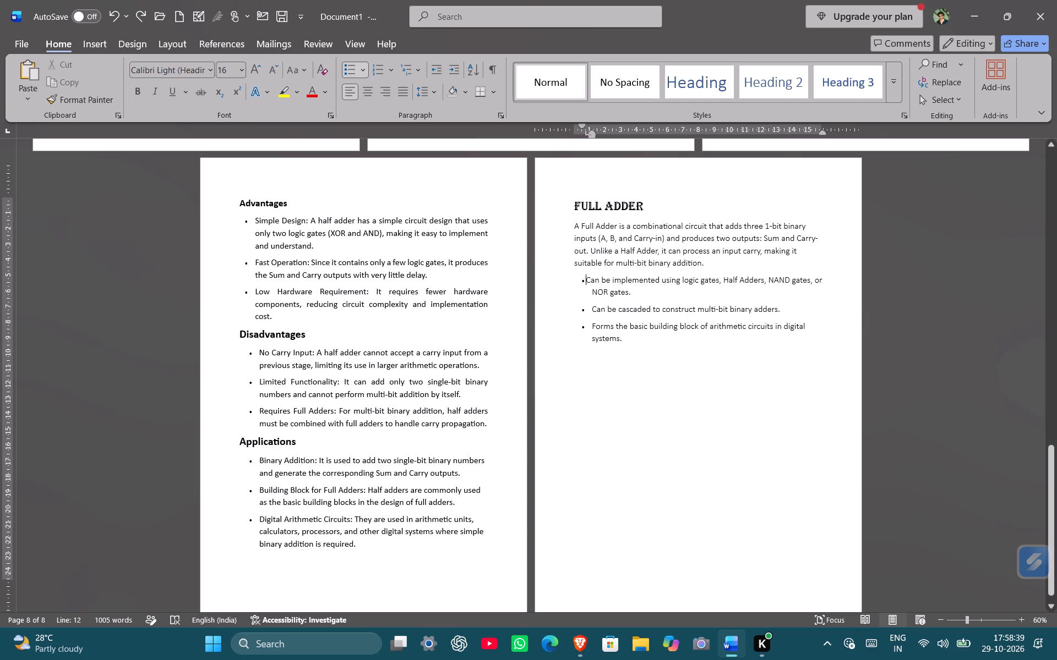
key(space)
key(space)
key(space)
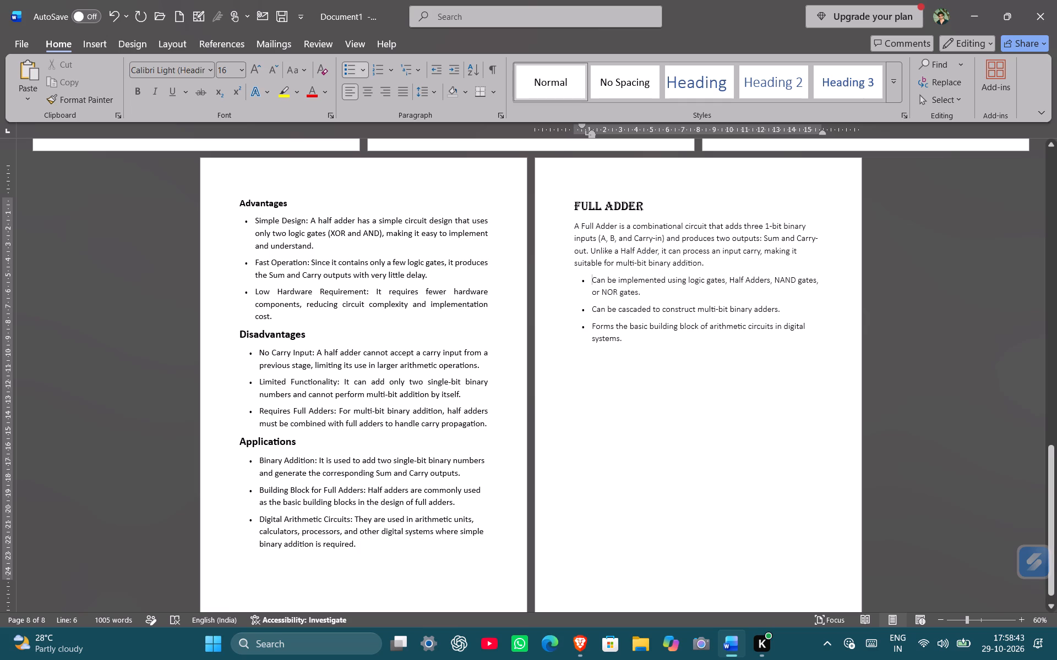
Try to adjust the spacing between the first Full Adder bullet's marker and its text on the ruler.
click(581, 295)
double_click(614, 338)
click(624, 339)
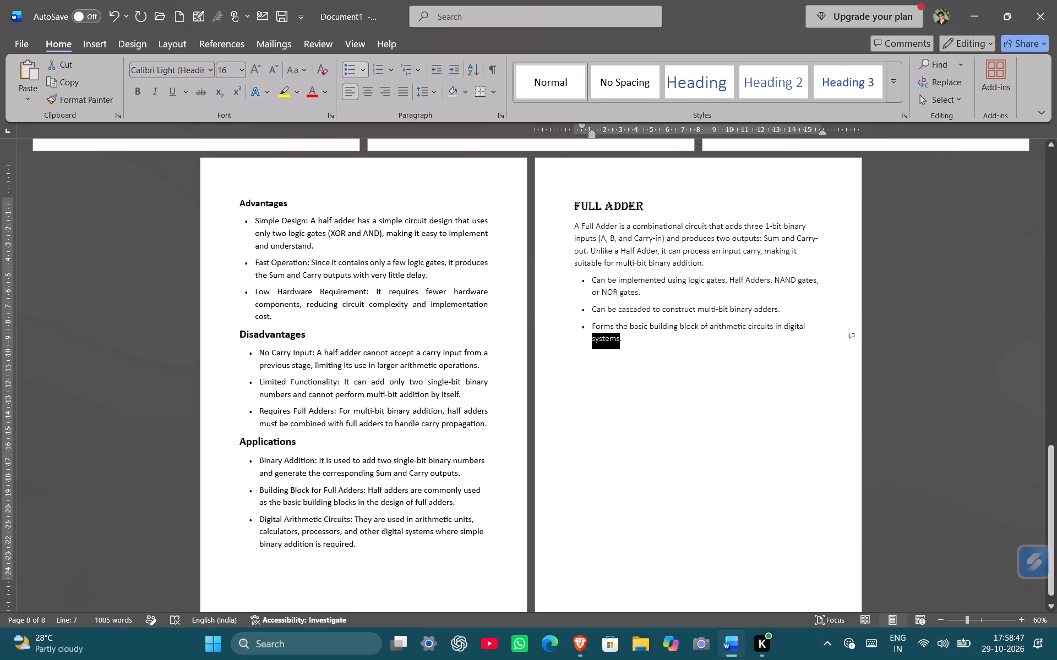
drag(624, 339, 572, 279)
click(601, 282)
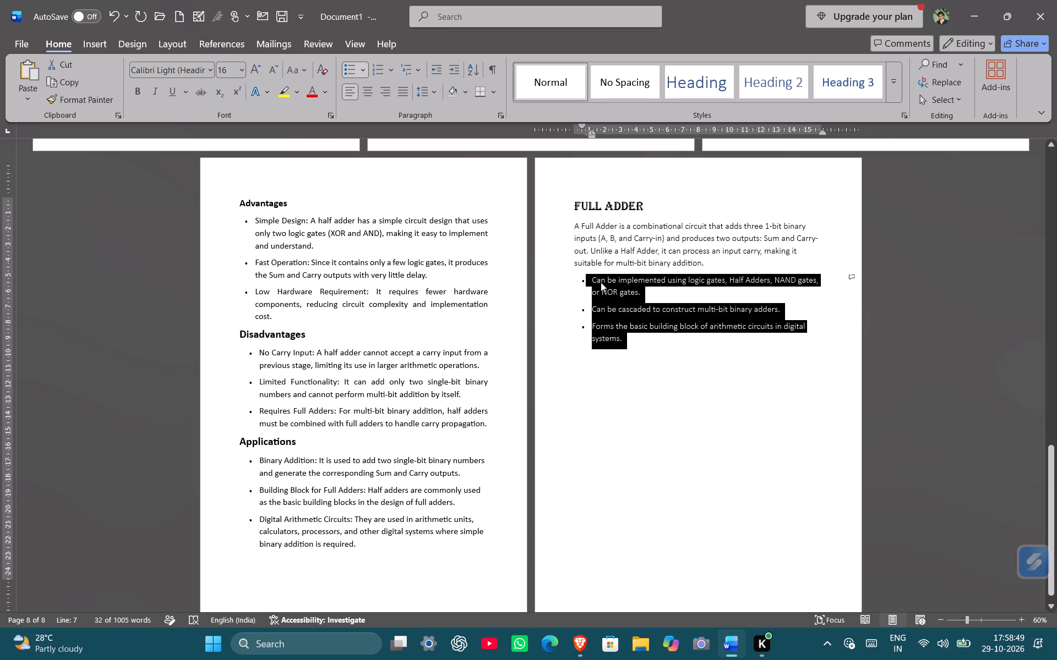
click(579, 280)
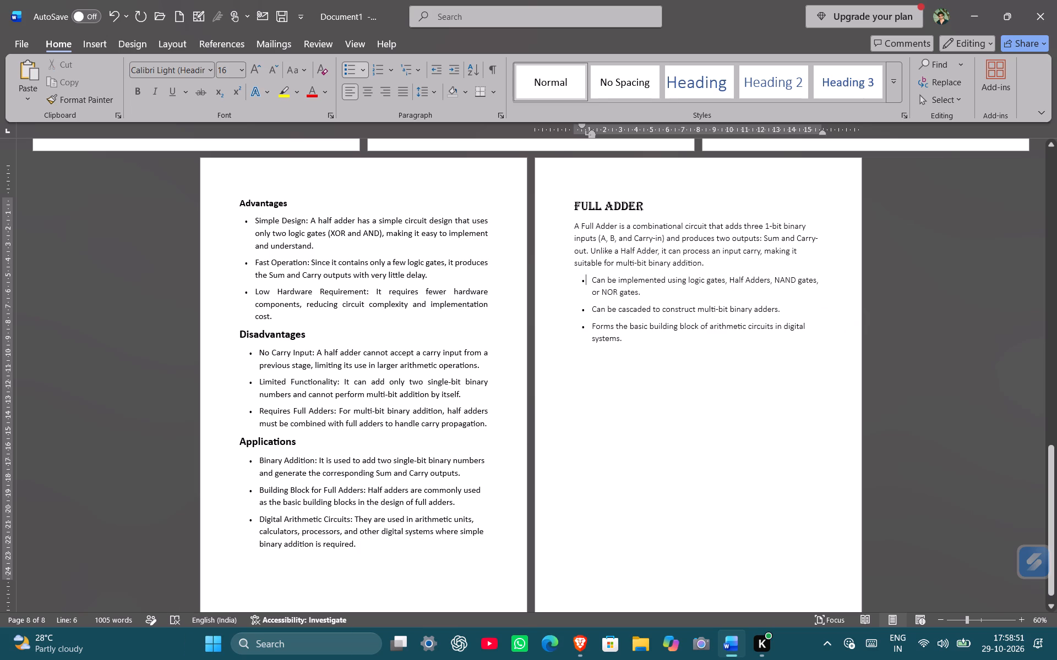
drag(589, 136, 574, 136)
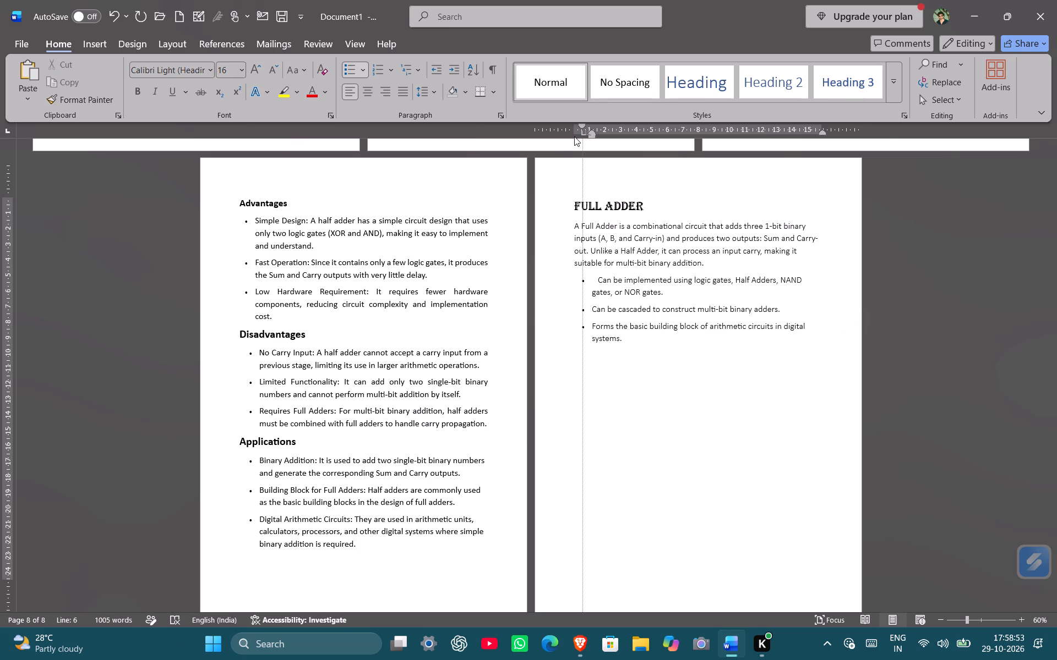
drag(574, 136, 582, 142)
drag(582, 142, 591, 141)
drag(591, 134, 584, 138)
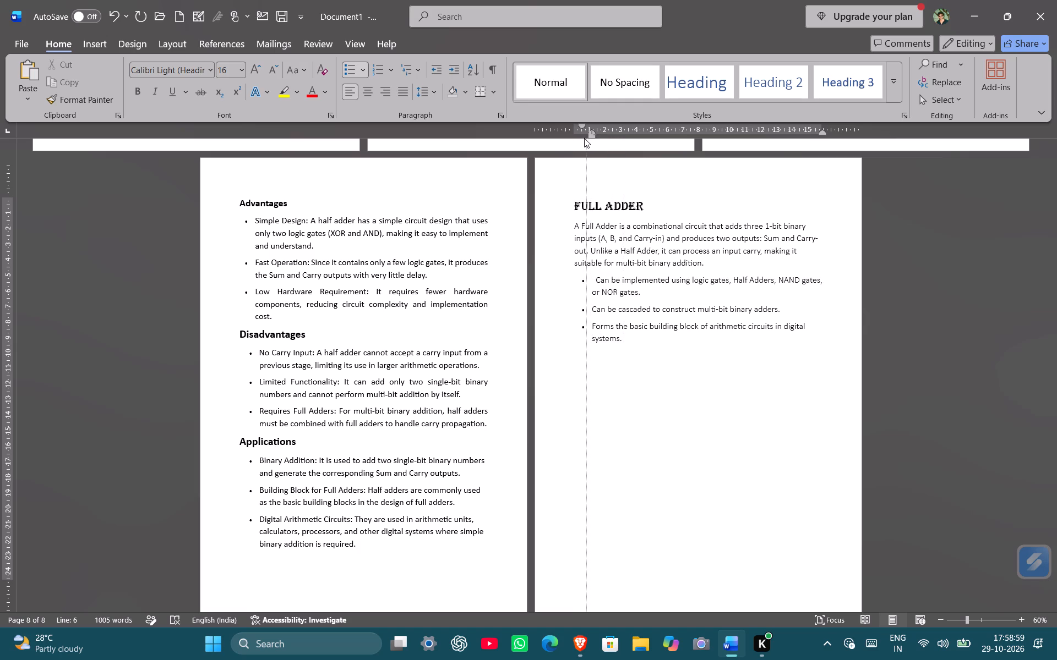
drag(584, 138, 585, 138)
Delete the extra blank line below the Full Adder bullet points.
click(641, 389)
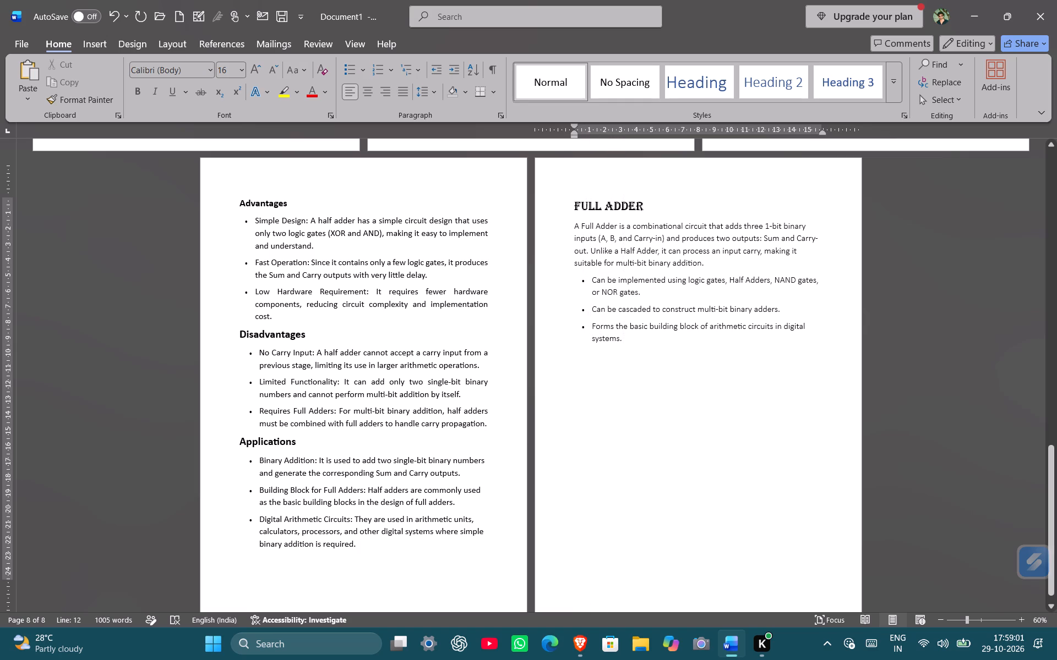
key(BackSpace)
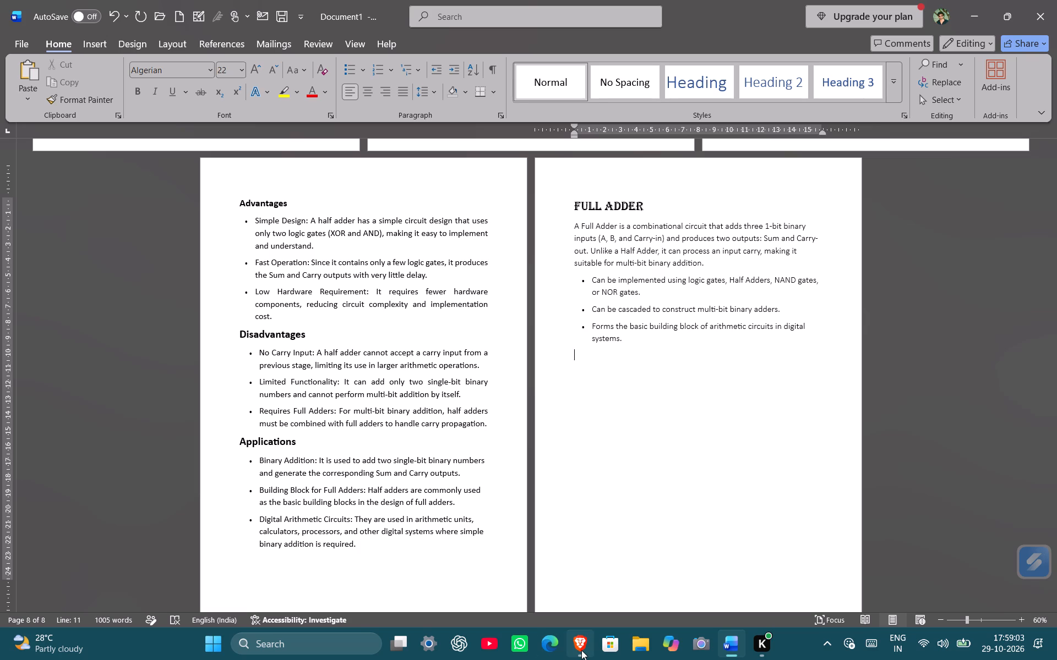
Switch to Brave and copy the Full Adder block diagram image from the GeeksforGeeks page.
click(581, 650)
scroll(439, 416, down, 2)
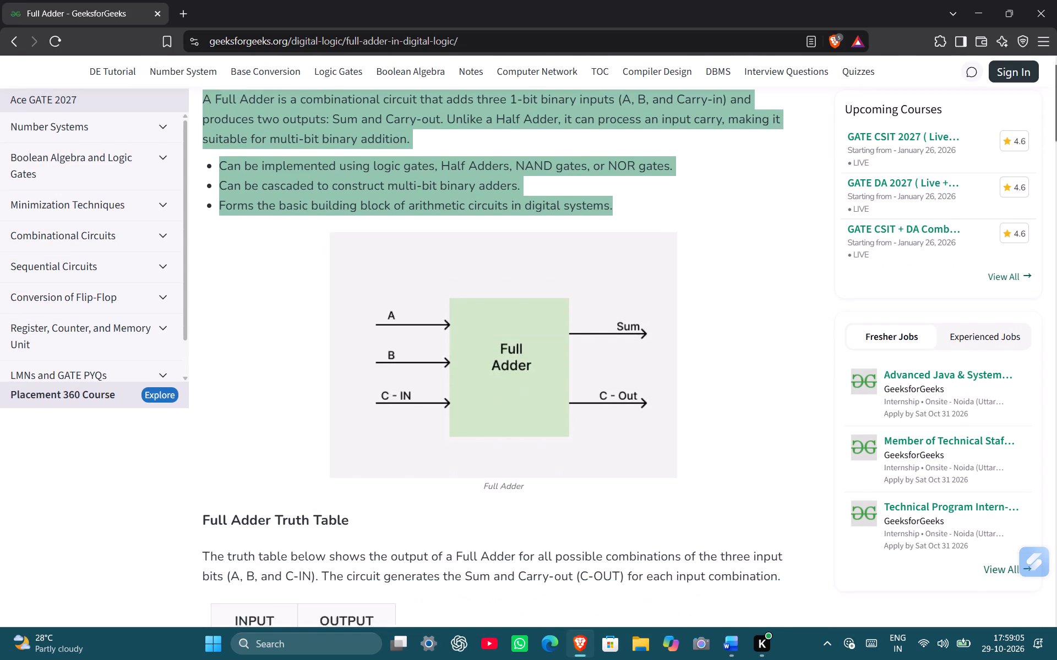
scroll(439, 416, down, 1)
right_click(488, 302)
click(531, 353)
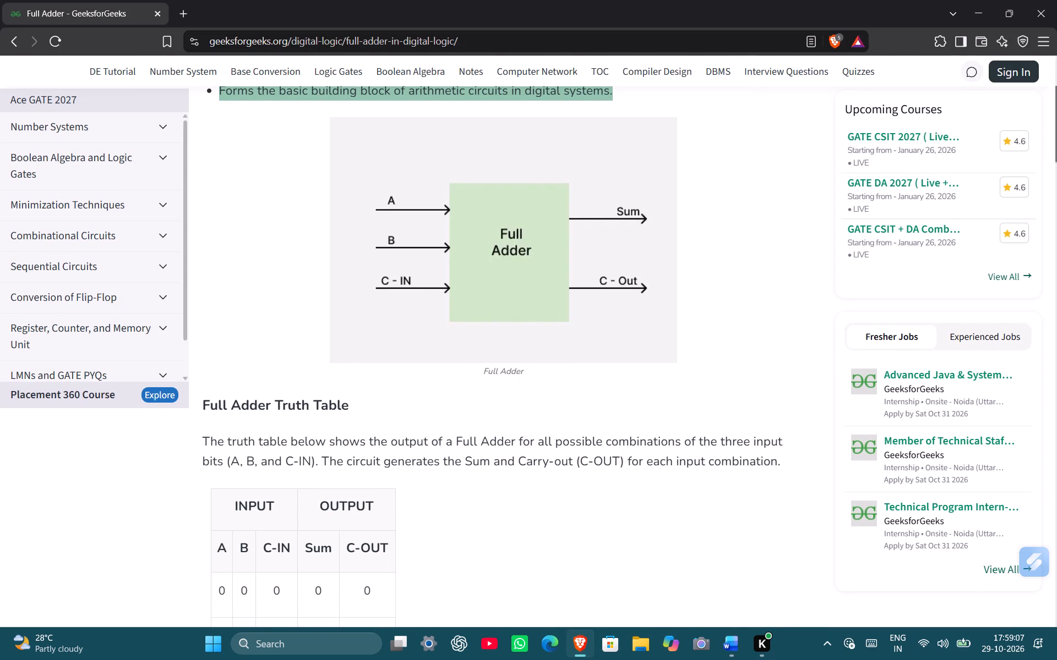
Return to Word and paste the block diagram below the Full Adder bullet points.
click(970, 11)
scroll(689, 256, up, 5)
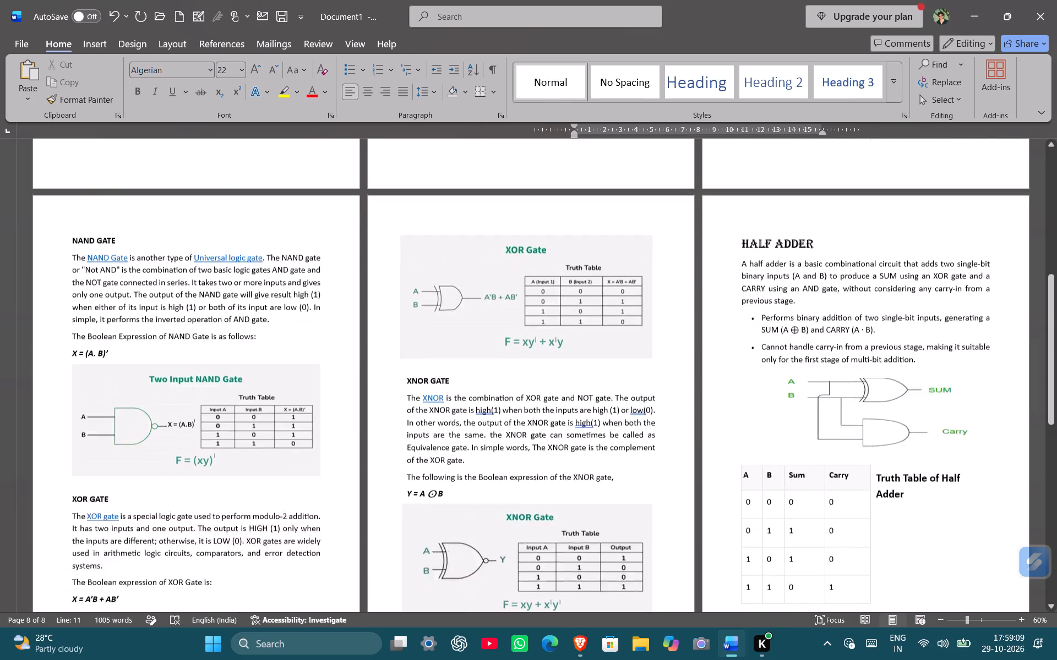
scroll(689, 256, up, 3)
scroll(689, 256, down, 3)
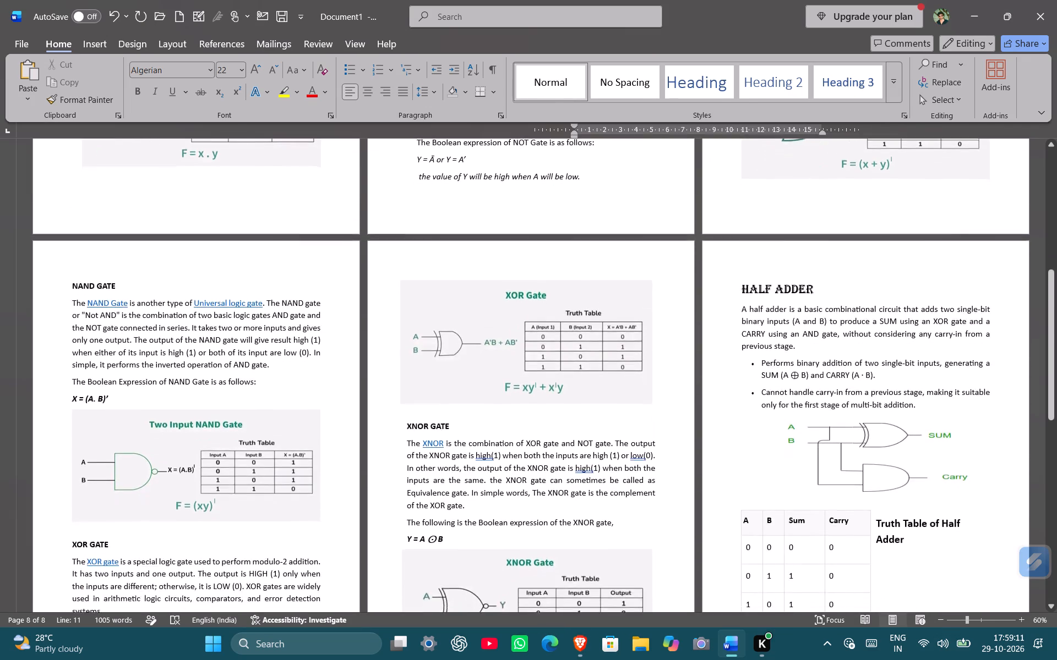
scroll(689, 256, down, 3)
scroll(671, 394, down, 1)
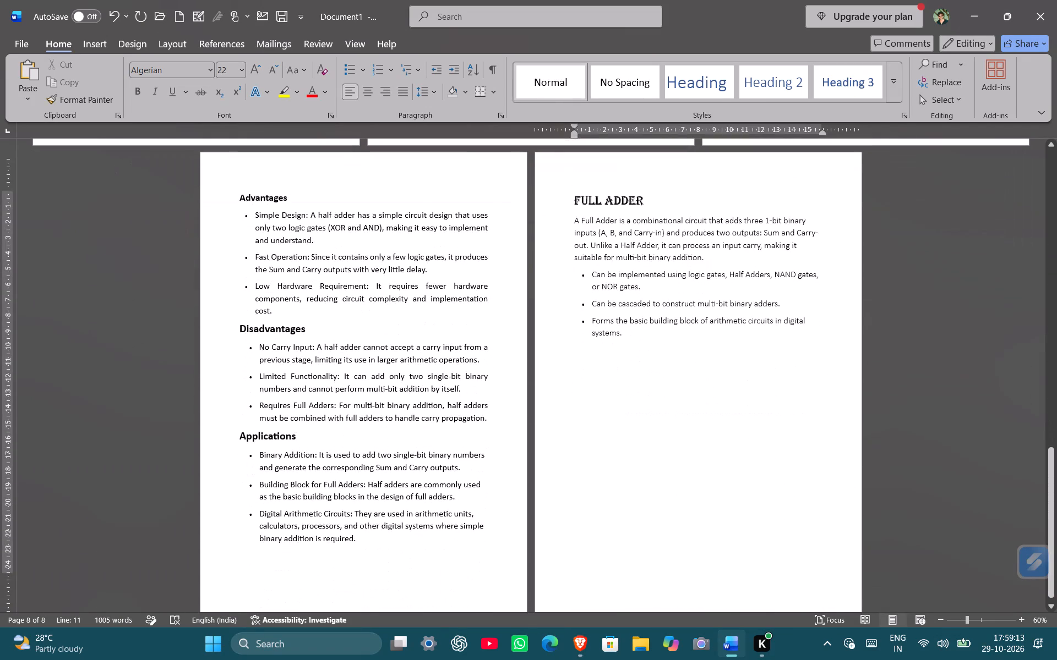
click(29, 96)
click(68, 141)
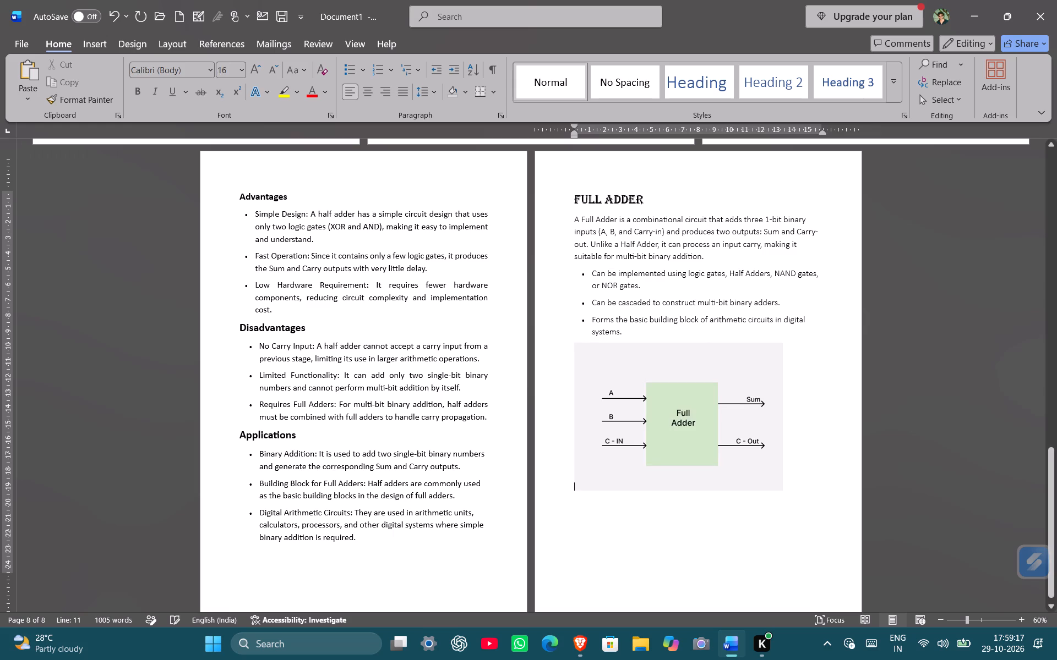
Shrink the pasted Full Adder diagram proportionally from its lower corner.
click(650, 414)
drag(573, 490, 580, 484)
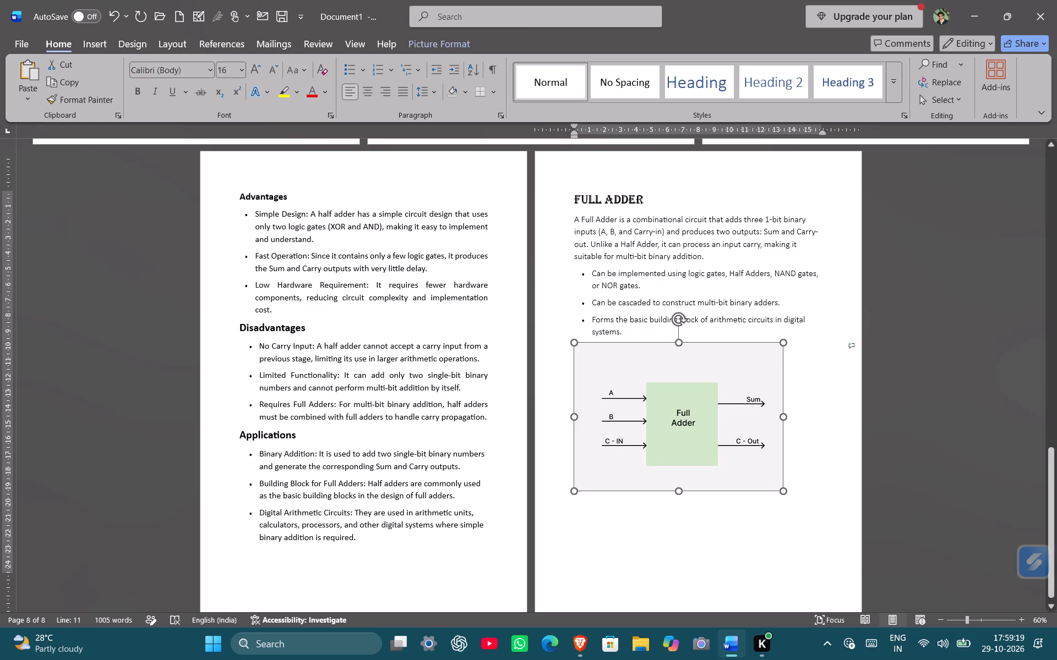
drag(580, 484, 619, 450)
Set the diagram's text wrapping to Square and move it toward the middle of the page's text area.
click(761, 356)
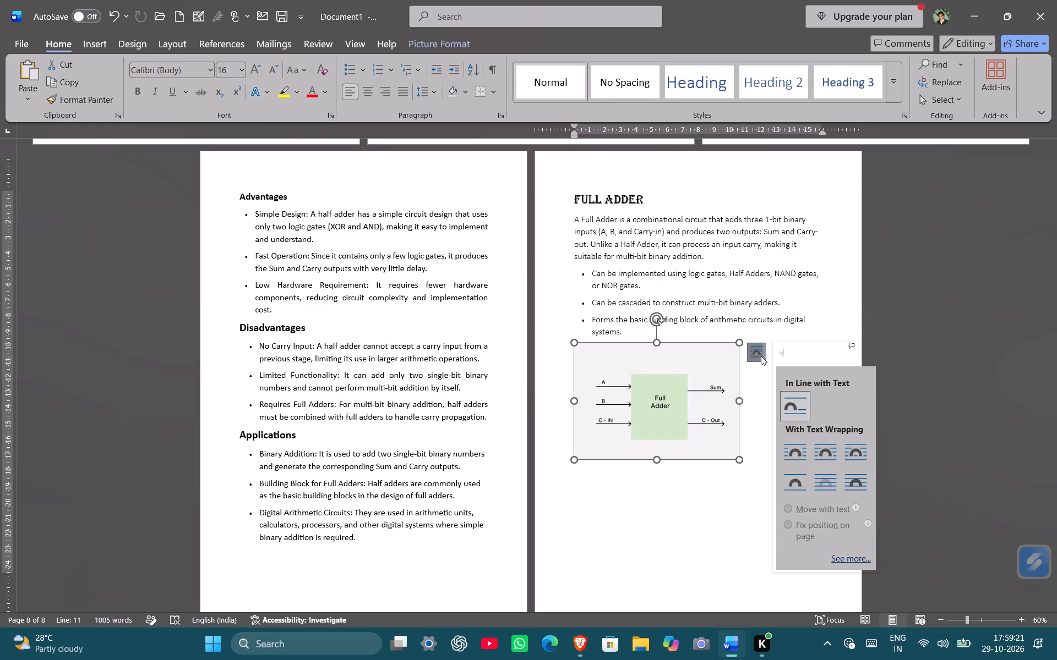
click(796, 454)
drag(685, 410, 698, 410)
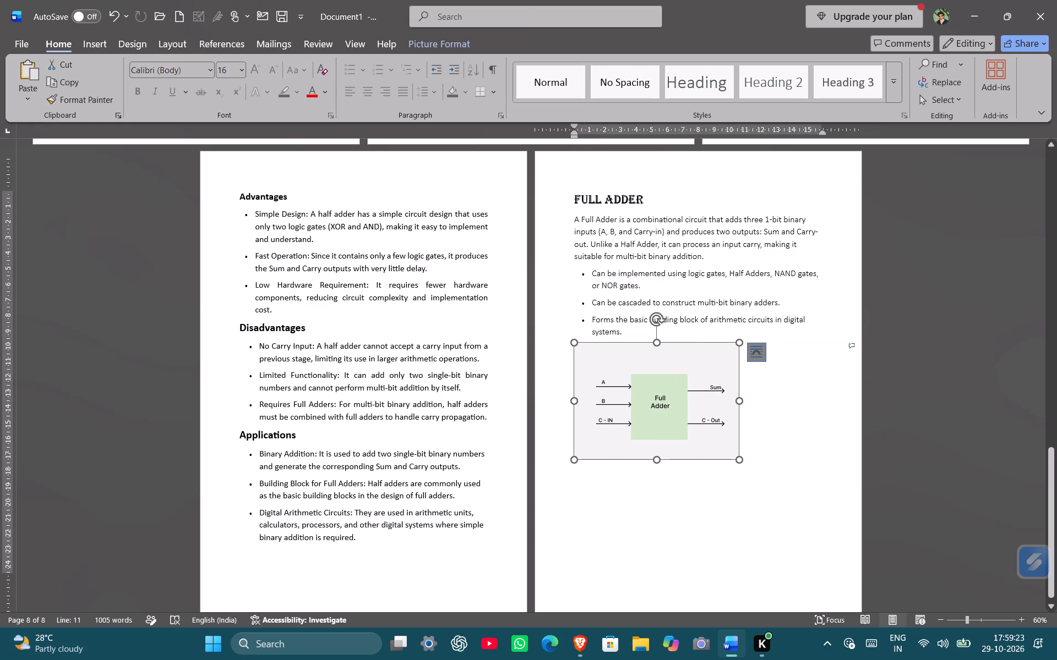
drag(698, 410, 723, 421)
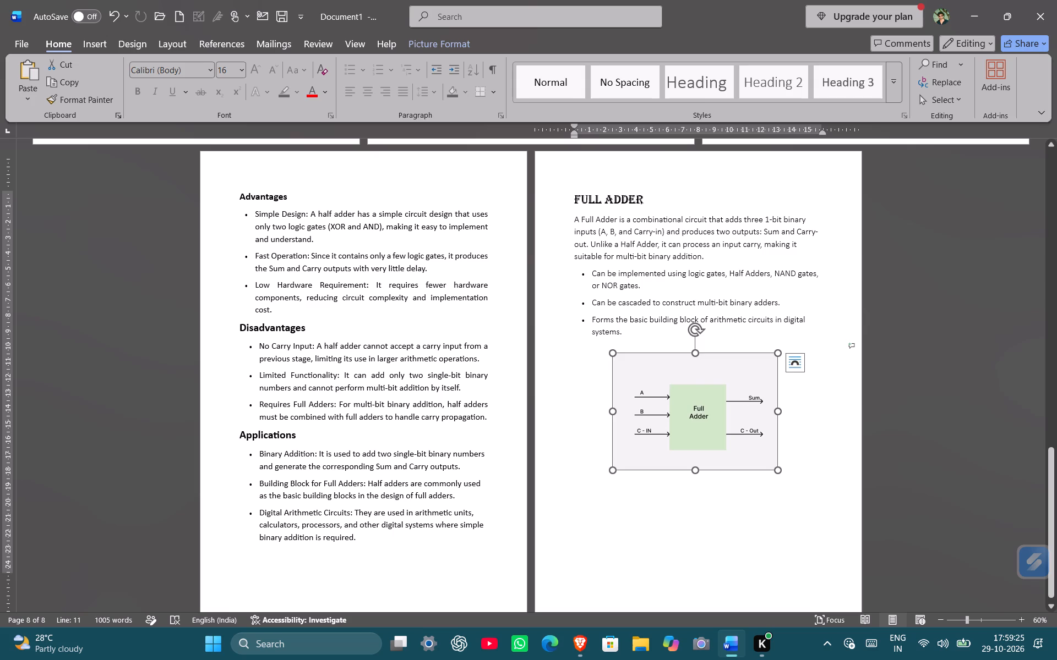
Reduce the diagram's height slightly, scale it down further, and center it just below the Full Adder bullet points.
click(566, 388)
click(694, 424)
drag(694, 466, 699, 465)
click(696, 500)
click(664, 426)
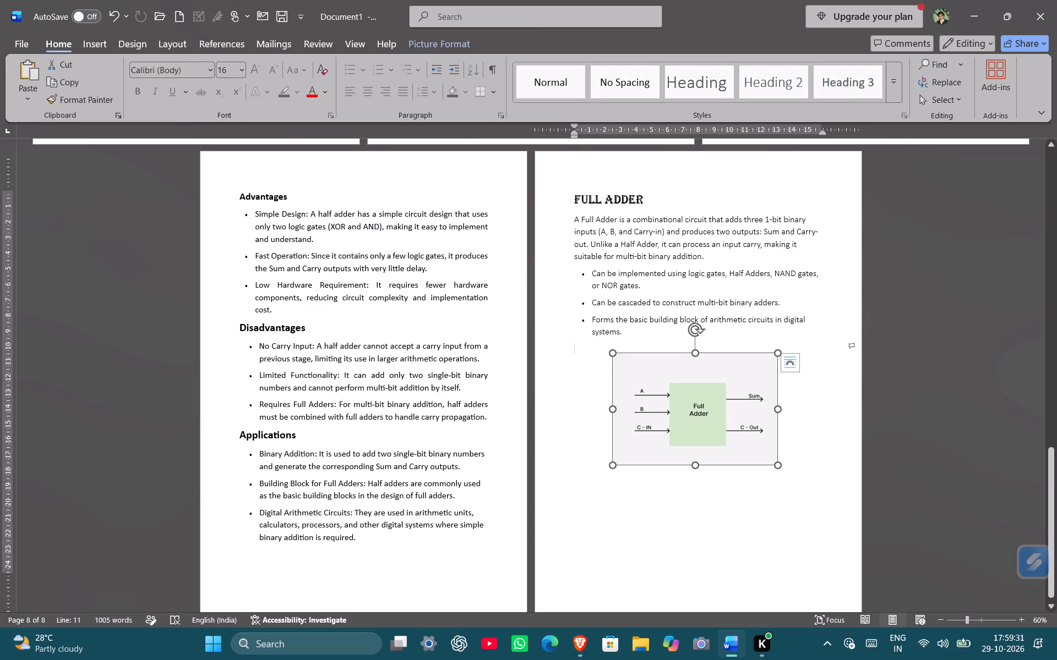
drag(613, 465, 632, 443)
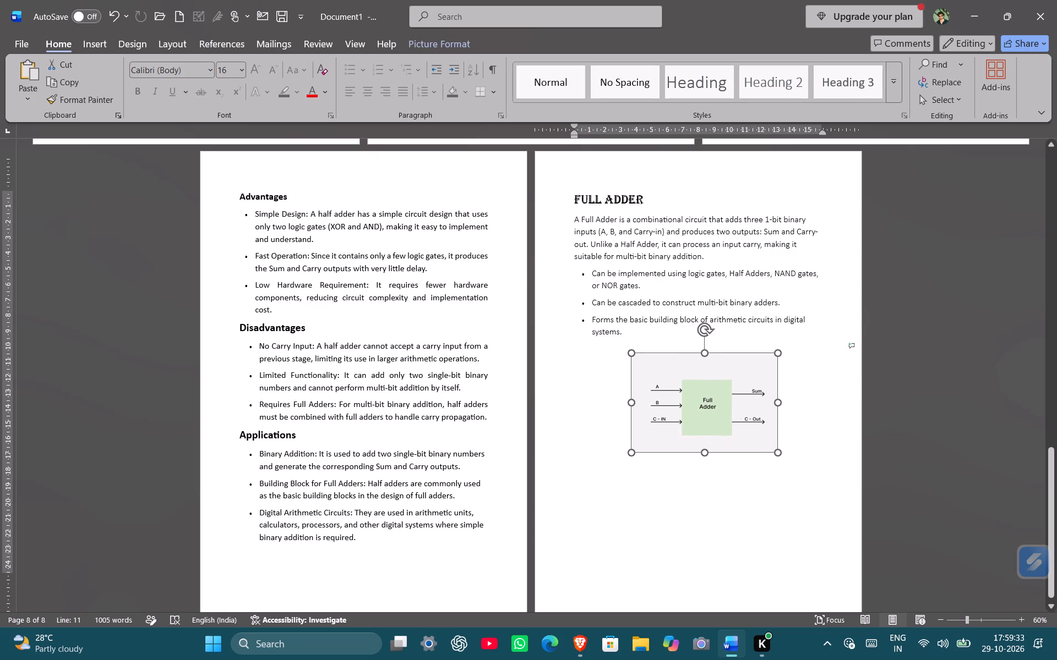
drag(691, 413, 681, 409)
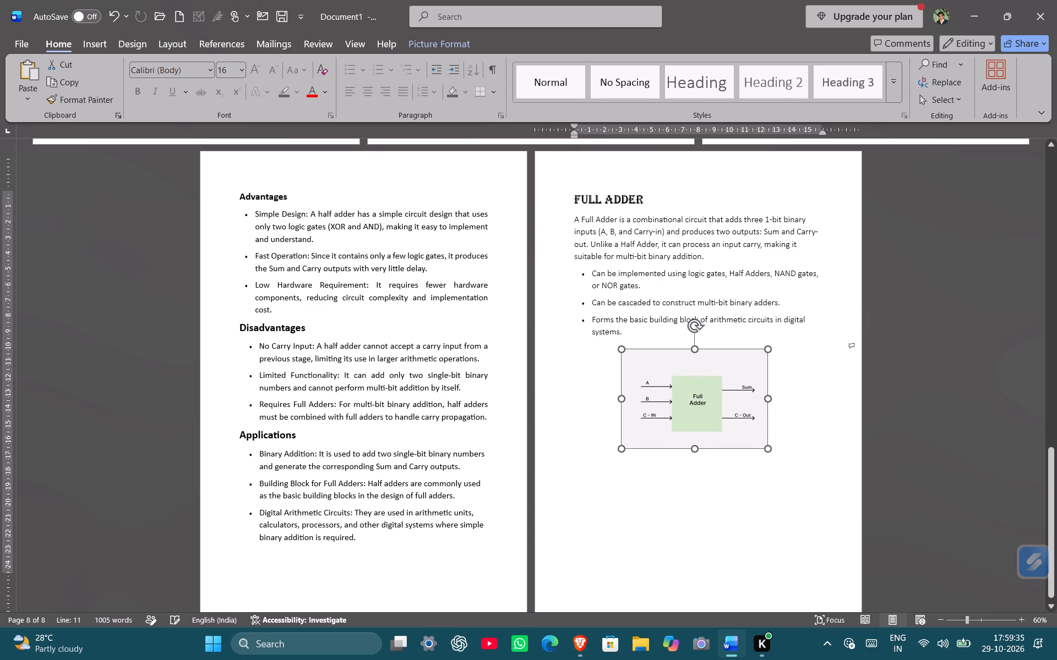
click(684, 476)
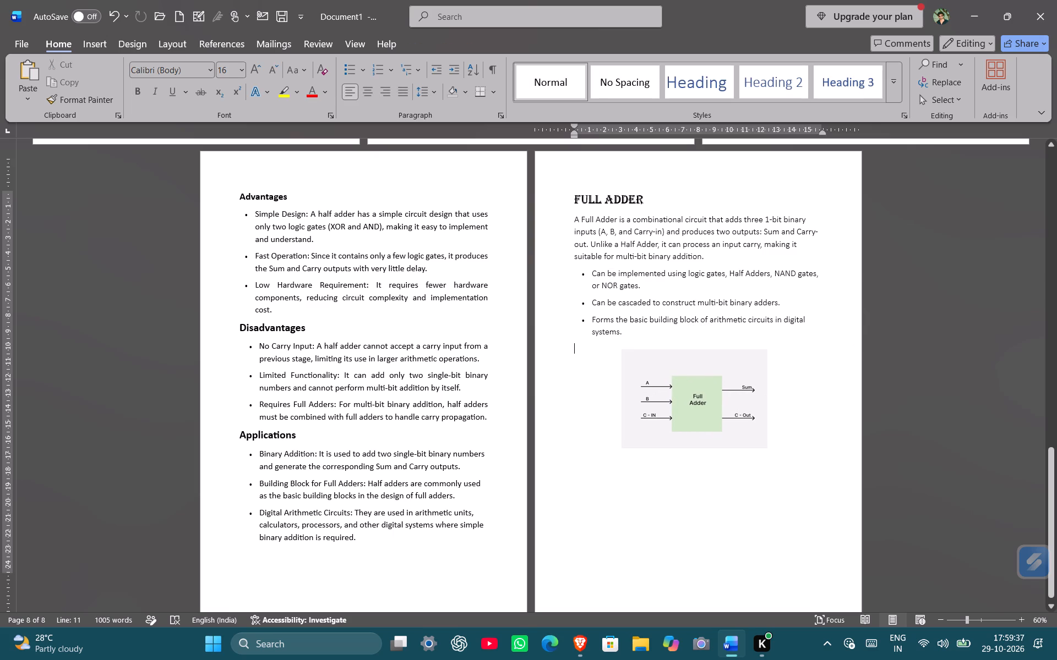
Copy the "Full Adder Truth Table" heading from GeeksforGeeks in Brave and paste it below the diagram in Word.
scroll(684, 476, down, 1)
double_click(619, 459)
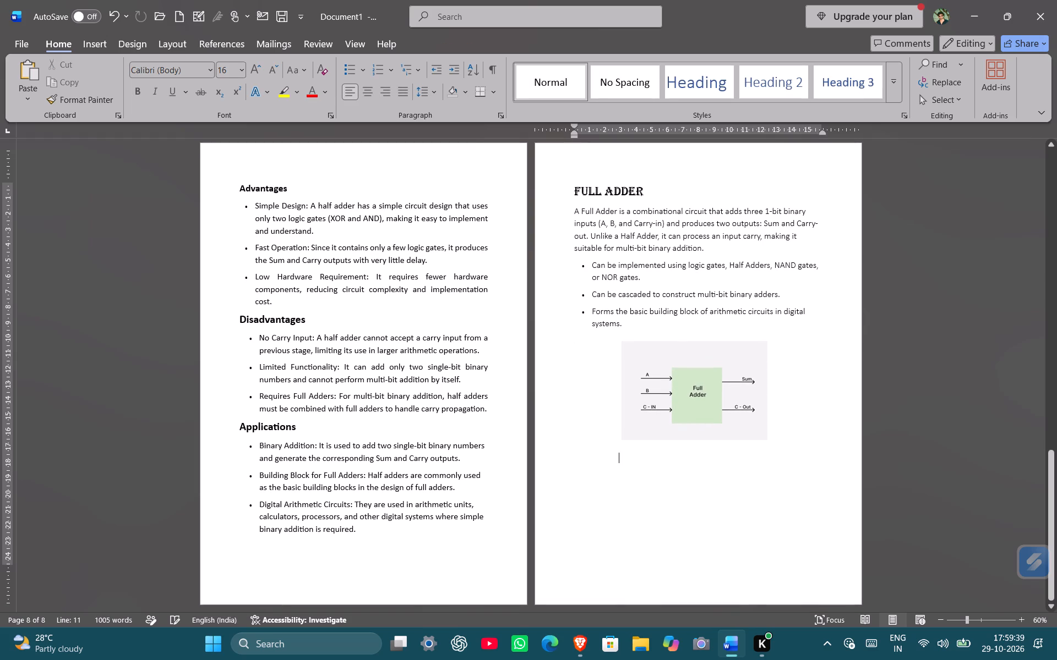
double_click(574, 455)
click(577, 651)
scroll(580, 375, down, 3)
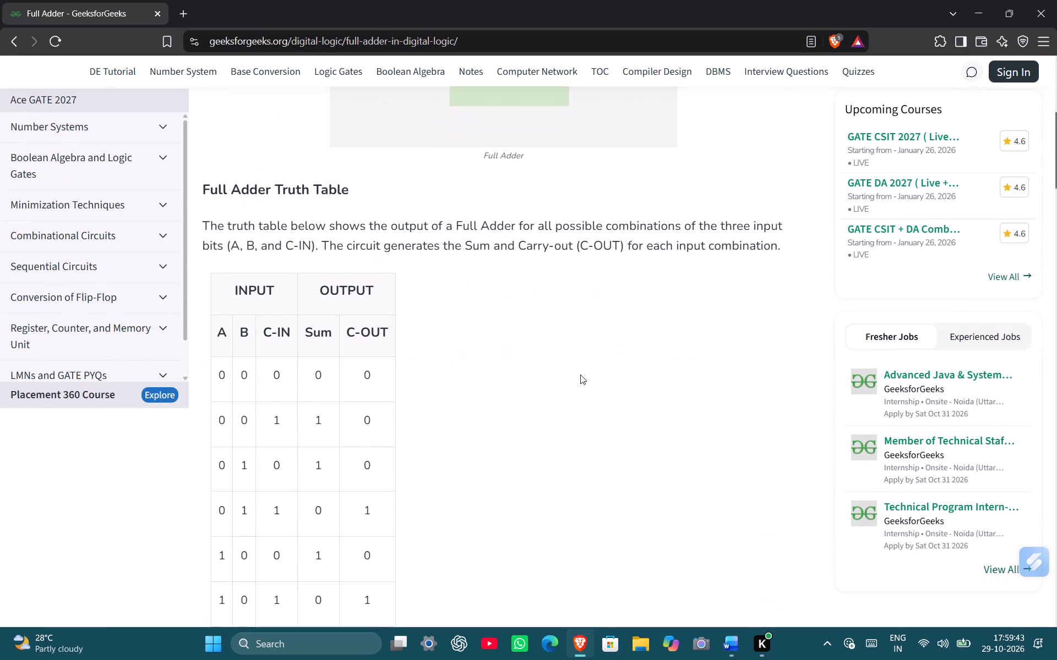
scroll(580, 375, down, 1)
drag(206, 130, 342, 126)
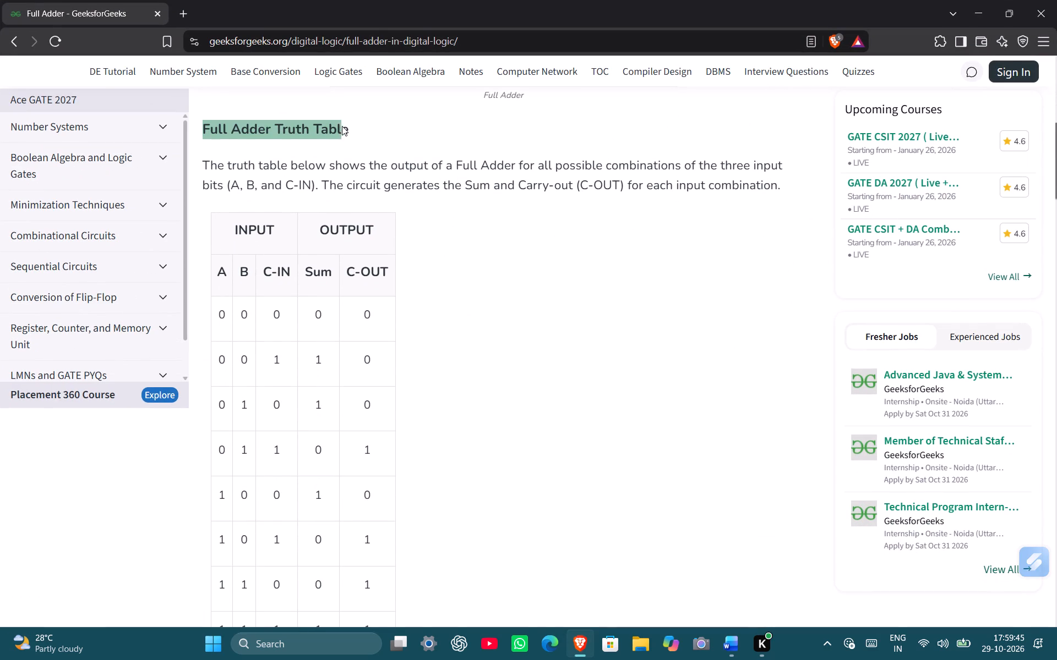
drag(342, 126, 351, 126)
key(ctrl+c)
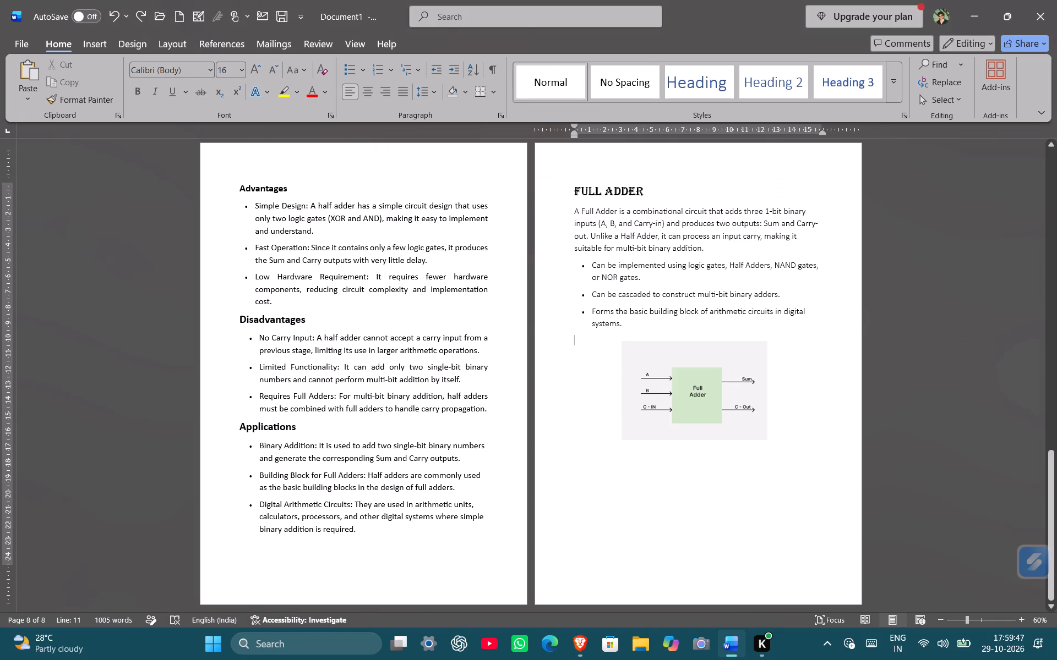
click(625, 454)
click(598, 454)
double_click(580, 457)
key(ctrl+v)
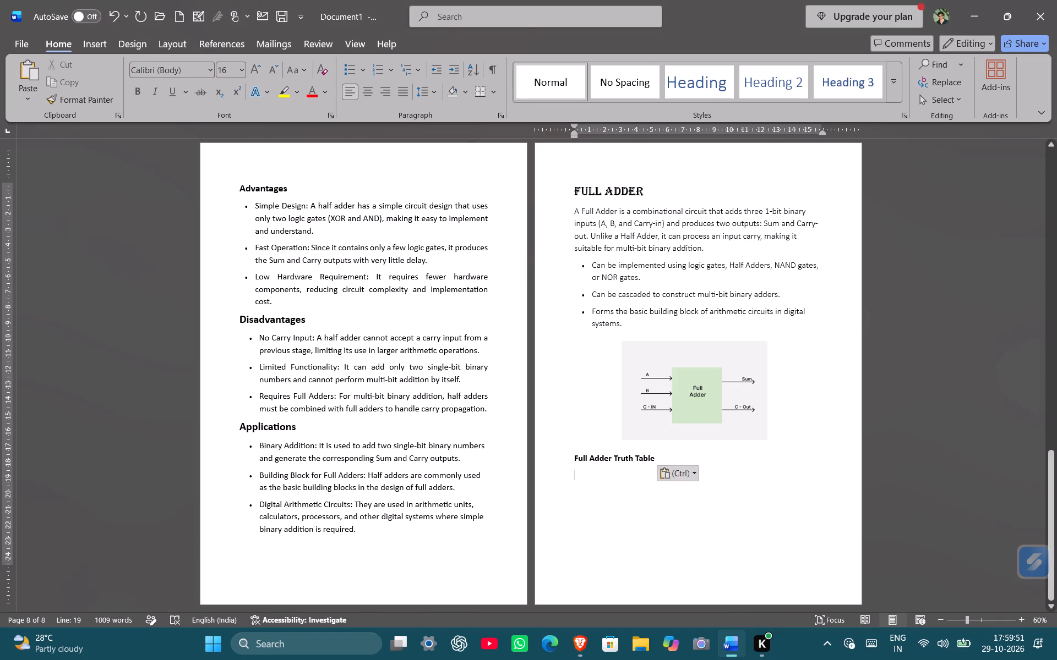
Examine the Half Adder section's truth table and heading layout for comparison with the pasted Full Adder Truth Table heading.
drag(659, 458, 569, 460)
scroll(569, 460, up, 4)
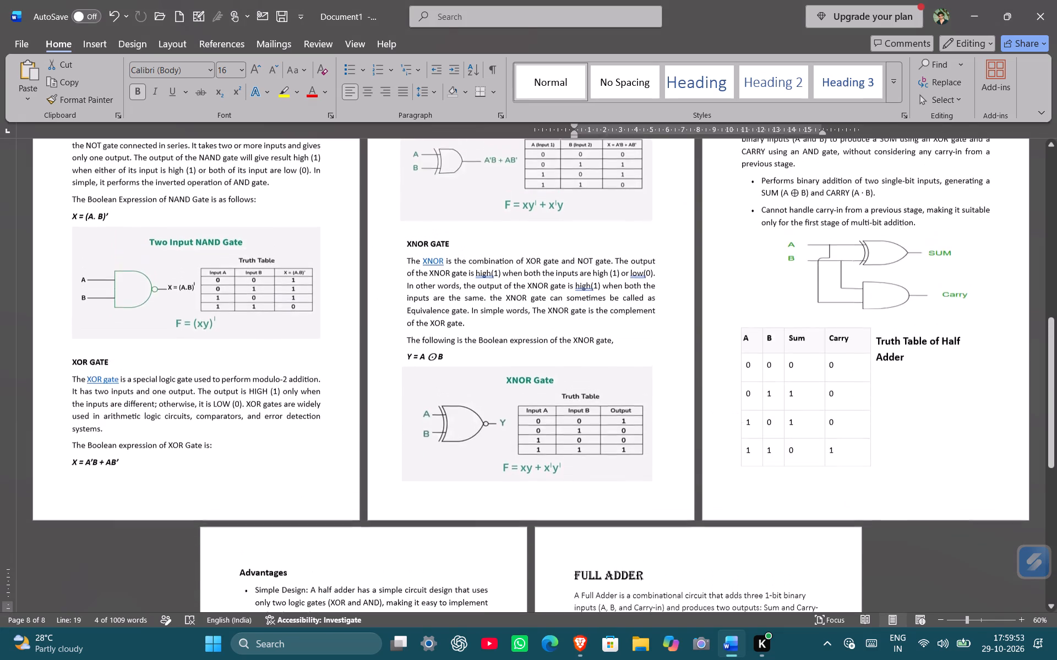
scroll(569, 460, up, 1)
scroll(569, 460, down, 4)
scroll(633, 482, down, 1)
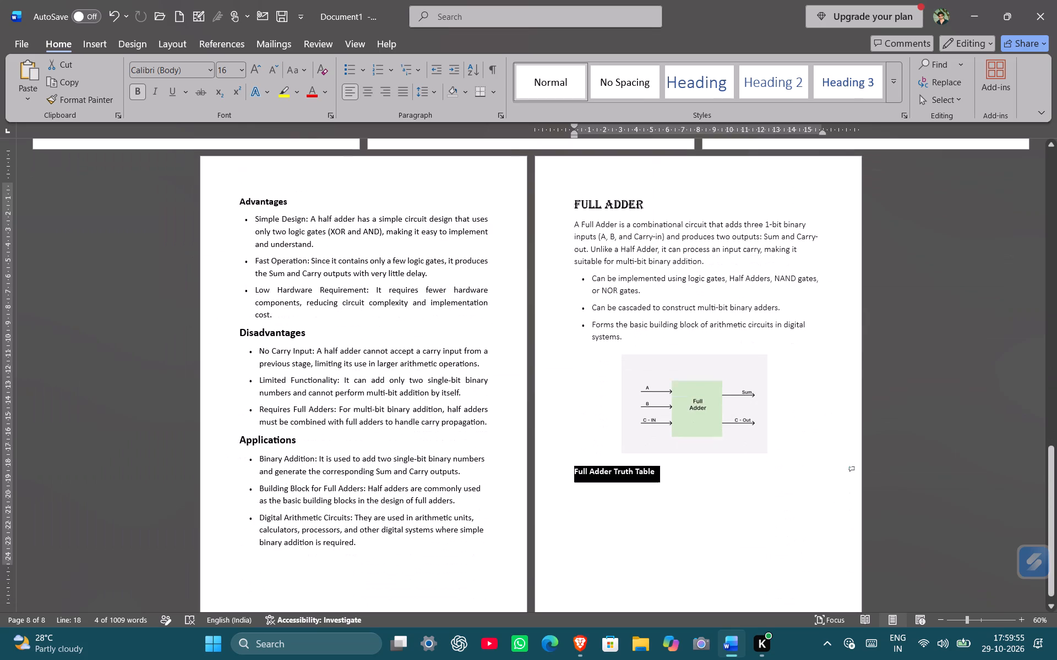
scroll(633, 482, down, 1)
click(633, 482)
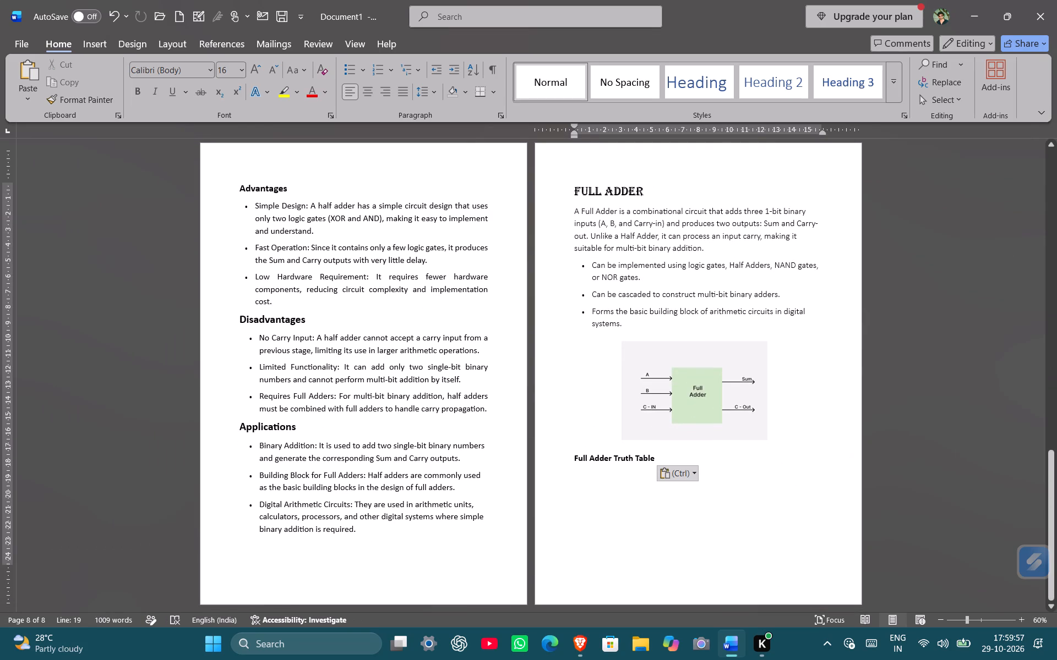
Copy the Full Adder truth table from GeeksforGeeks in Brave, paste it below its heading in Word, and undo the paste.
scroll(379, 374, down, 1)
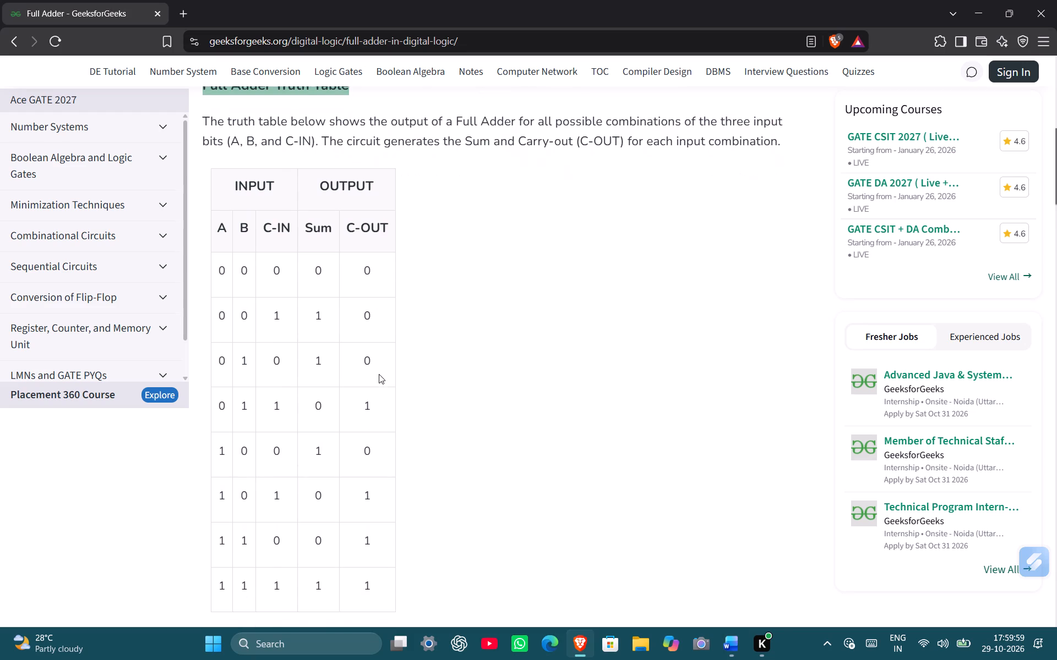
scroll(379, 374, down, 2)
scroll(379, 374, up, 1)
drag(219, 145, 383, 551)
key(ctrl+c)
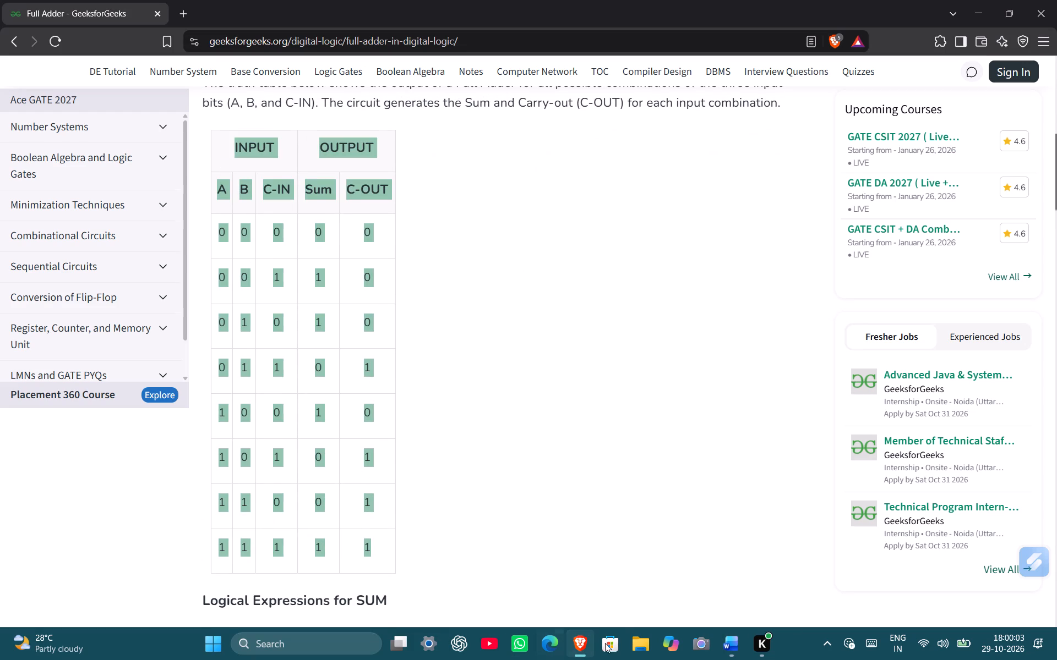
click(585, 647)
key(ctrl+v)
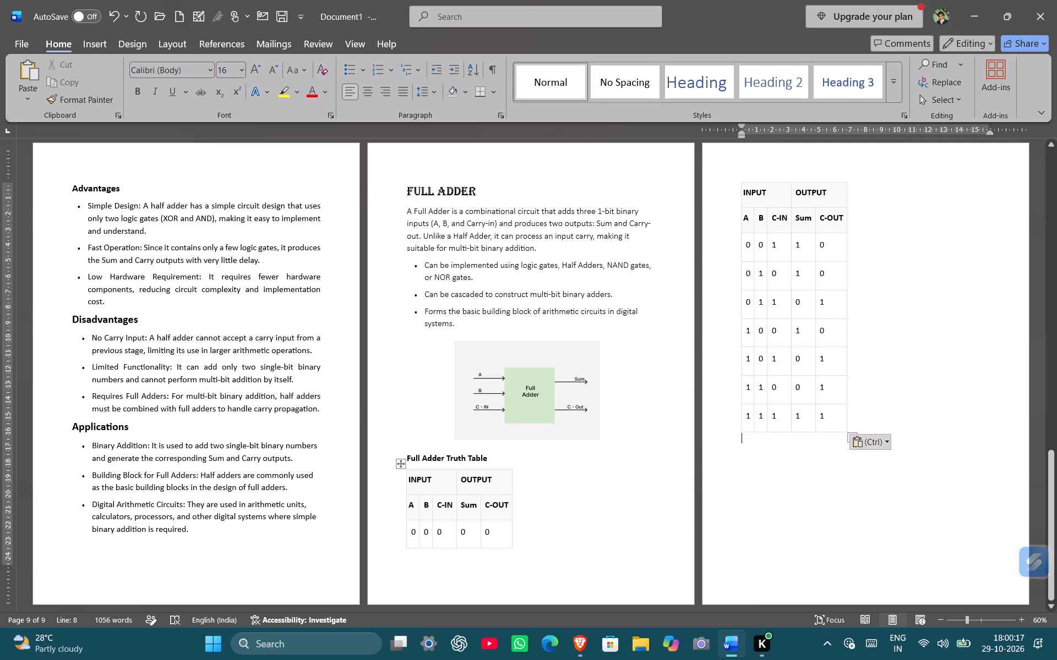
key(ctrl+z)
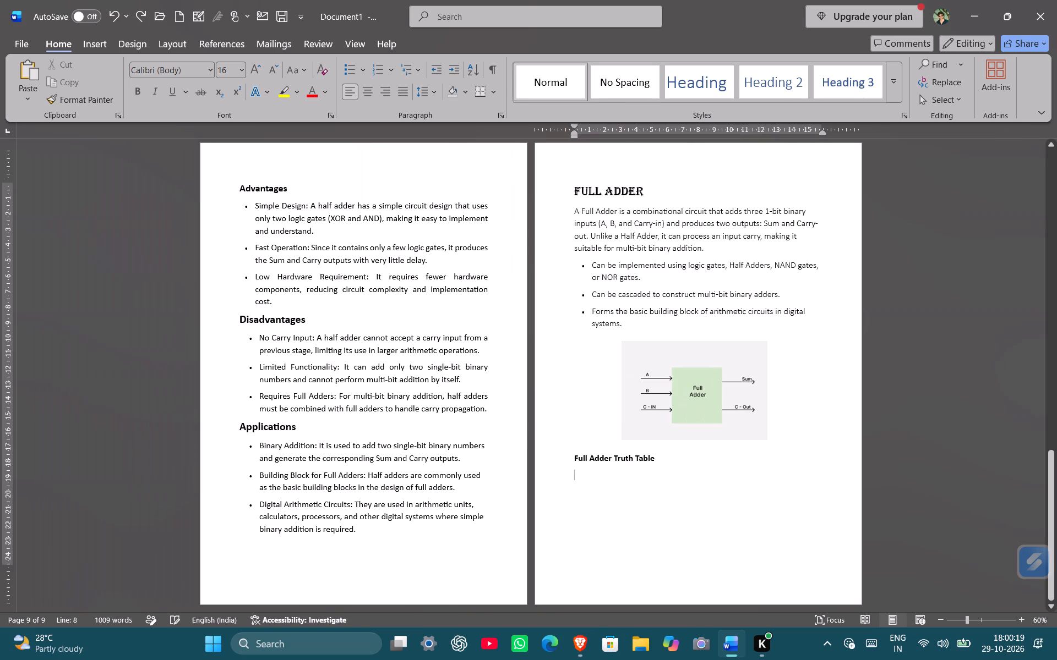
Switch to Brave and capture the whole Full Adder truth table on GeeksforGeeks as a rectangular screenshot with Snipping Tool.
click(578, 644)
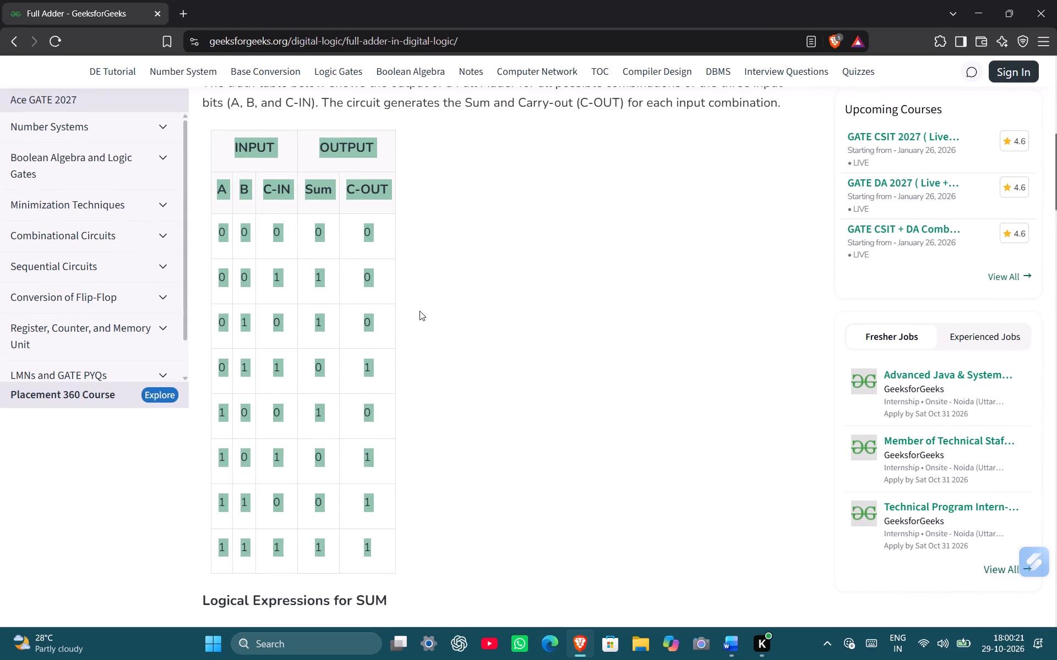
click(427, 314)
key(shift+super+s)
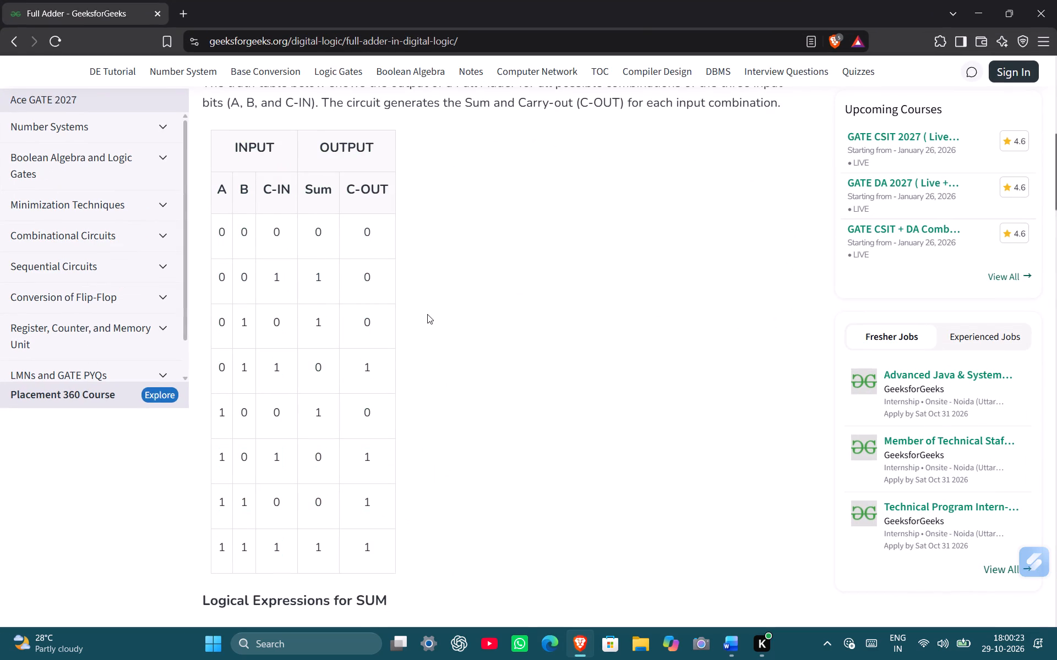
drag(209, 130, 204, 118)
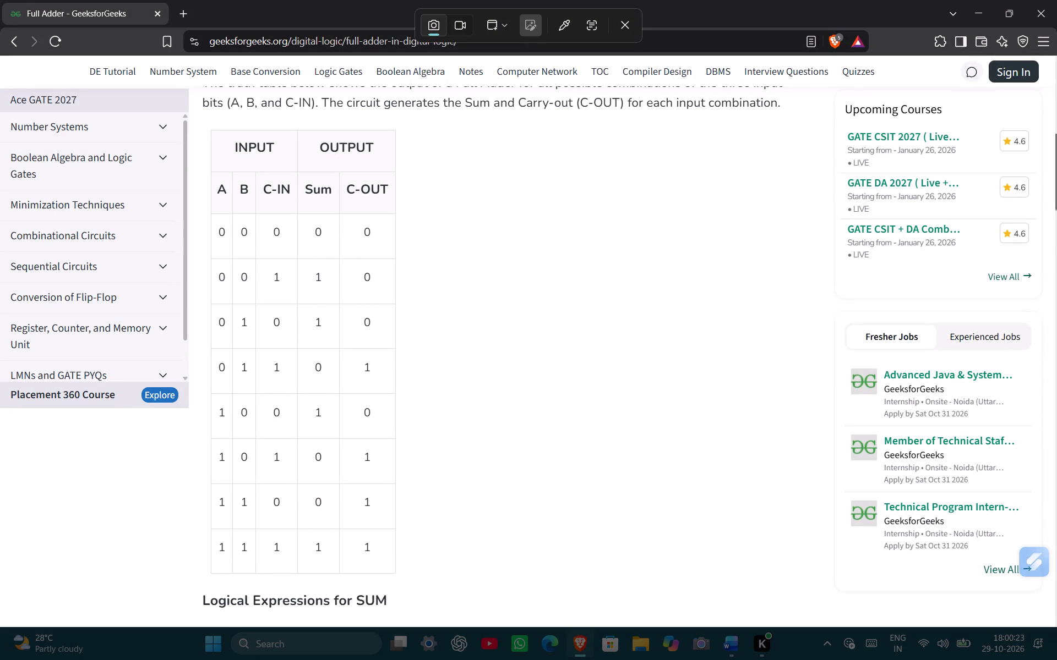
drag(204, 118, 203, 128)
drag(203, 128, 304, 210)
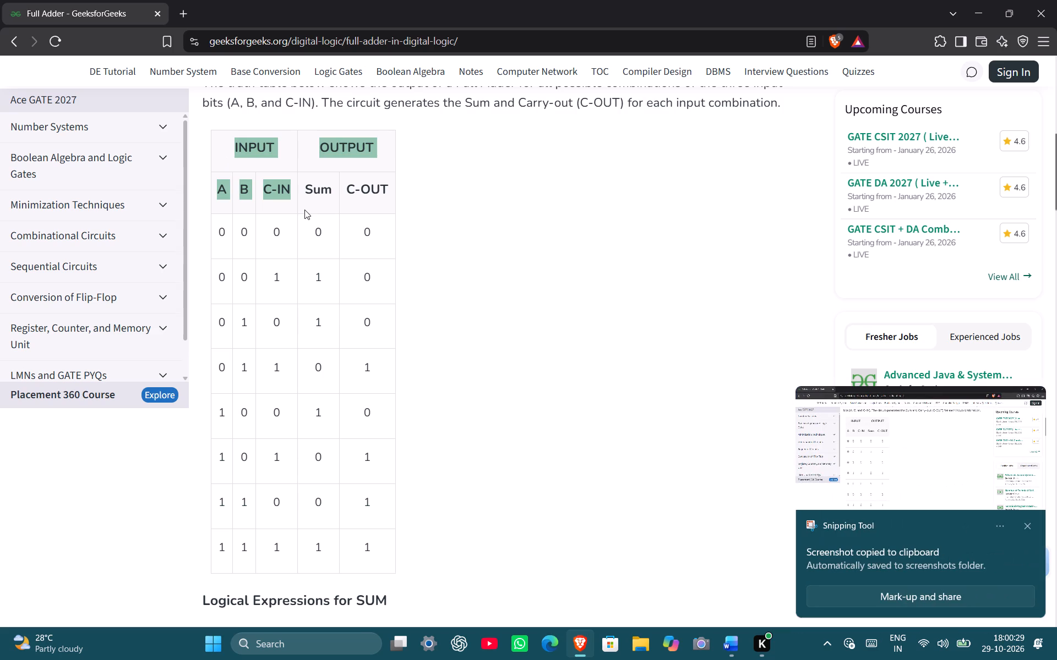
click(304, 210)
key(shift+super+s)
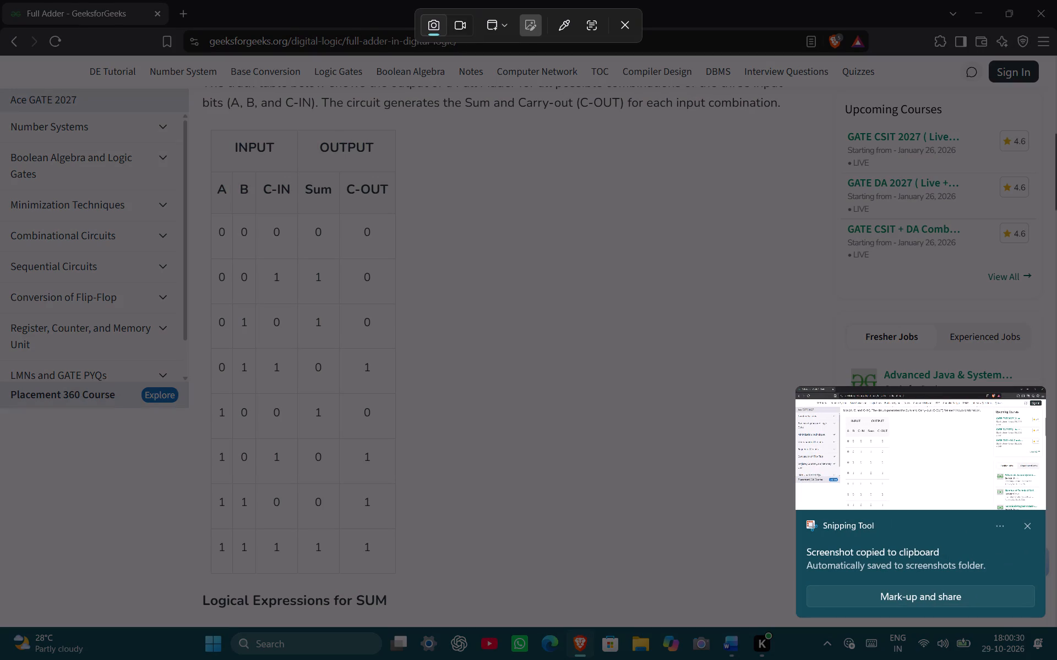
drag(203, 125, 405, 575)
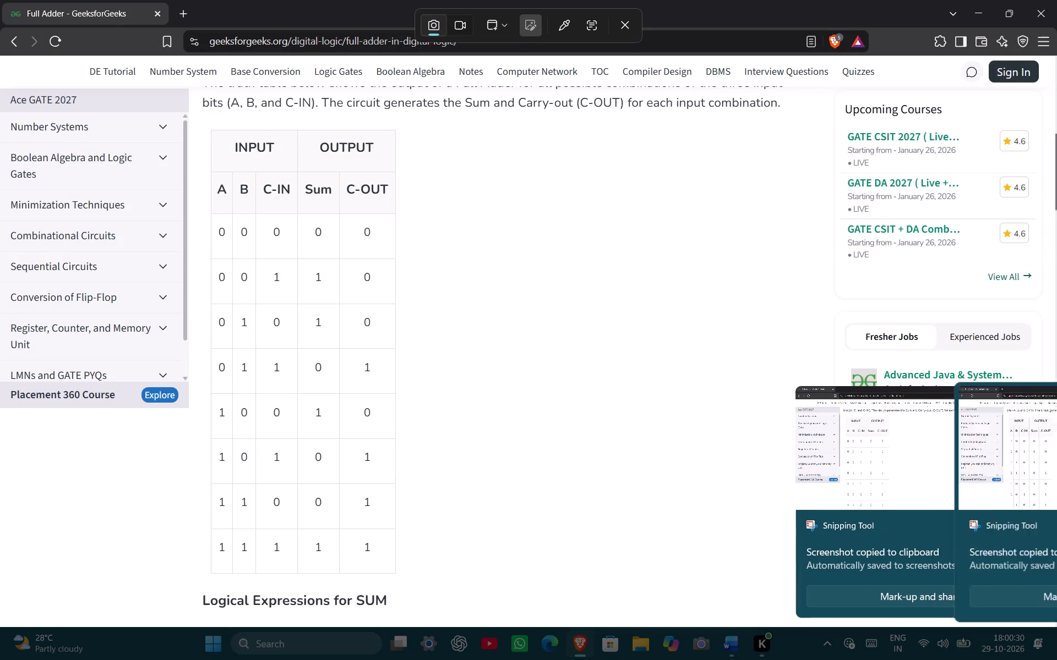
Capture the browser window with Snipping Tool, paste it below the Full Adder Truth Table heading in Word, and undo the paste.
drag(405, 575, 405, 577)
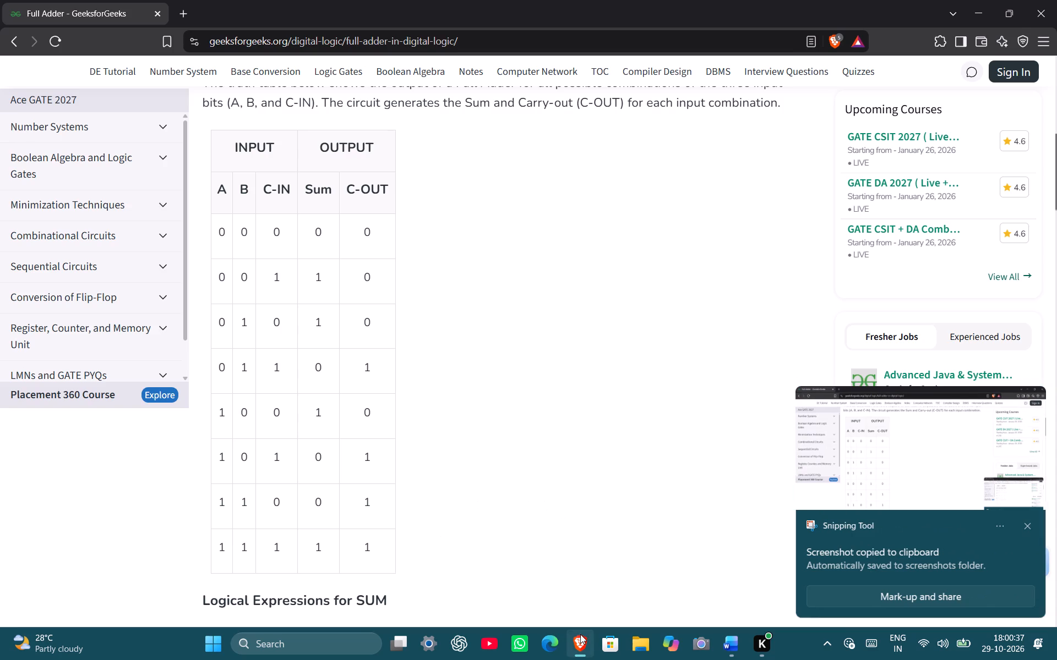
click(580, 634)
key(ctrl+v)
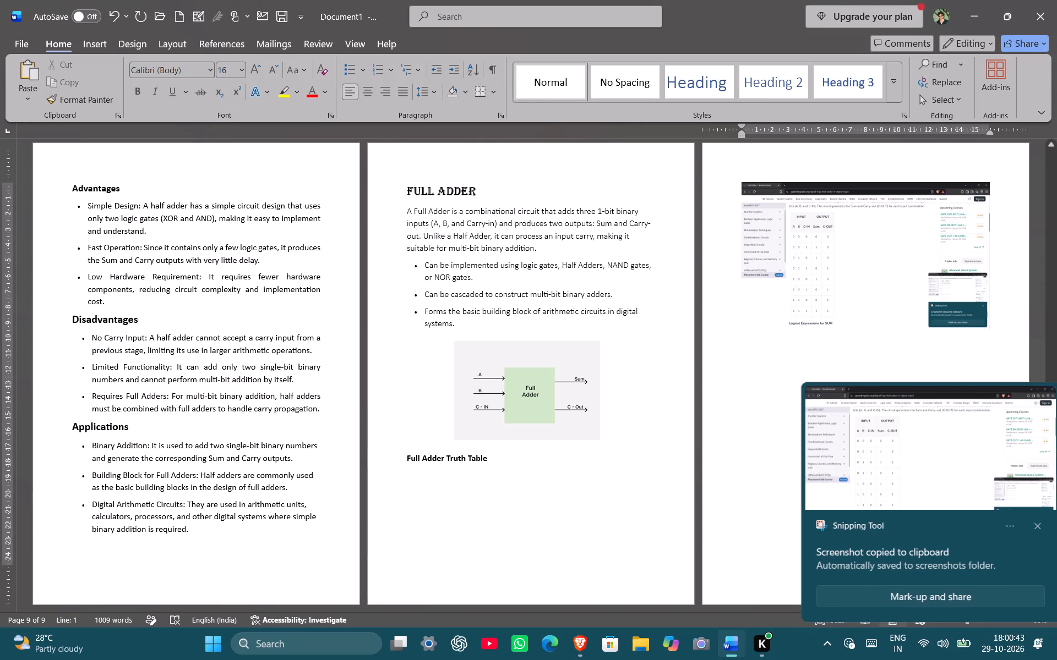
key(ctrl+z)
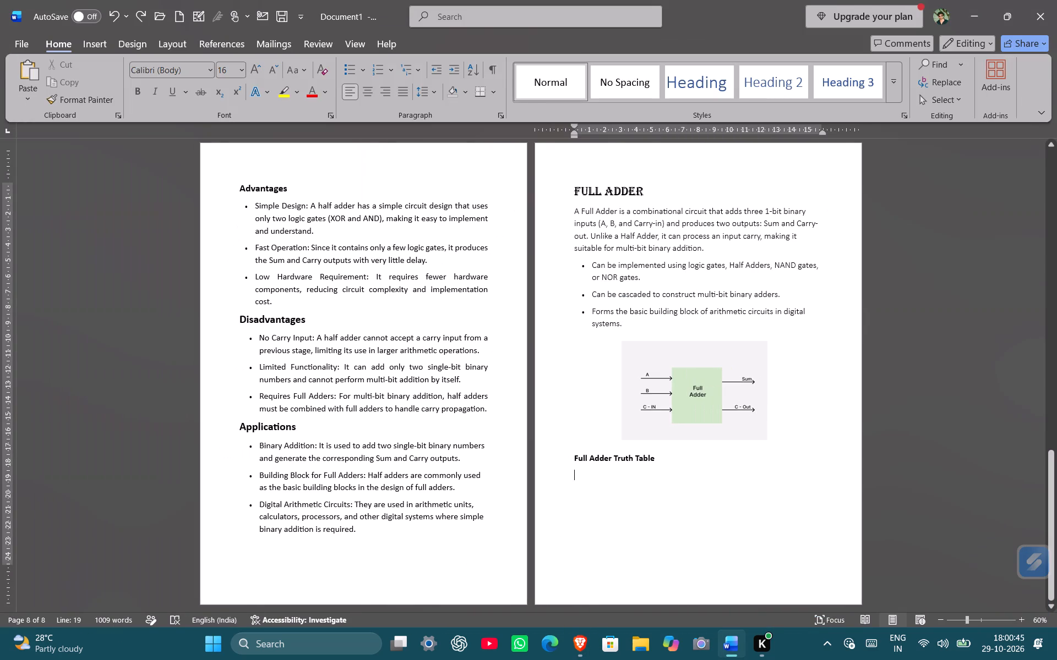
Switch to Brave and capture only the Full Adder truth table on GeeksforGeeks with Snipping Tool in Rectangle mode.
click(577, 649)
key(shift+super+s)
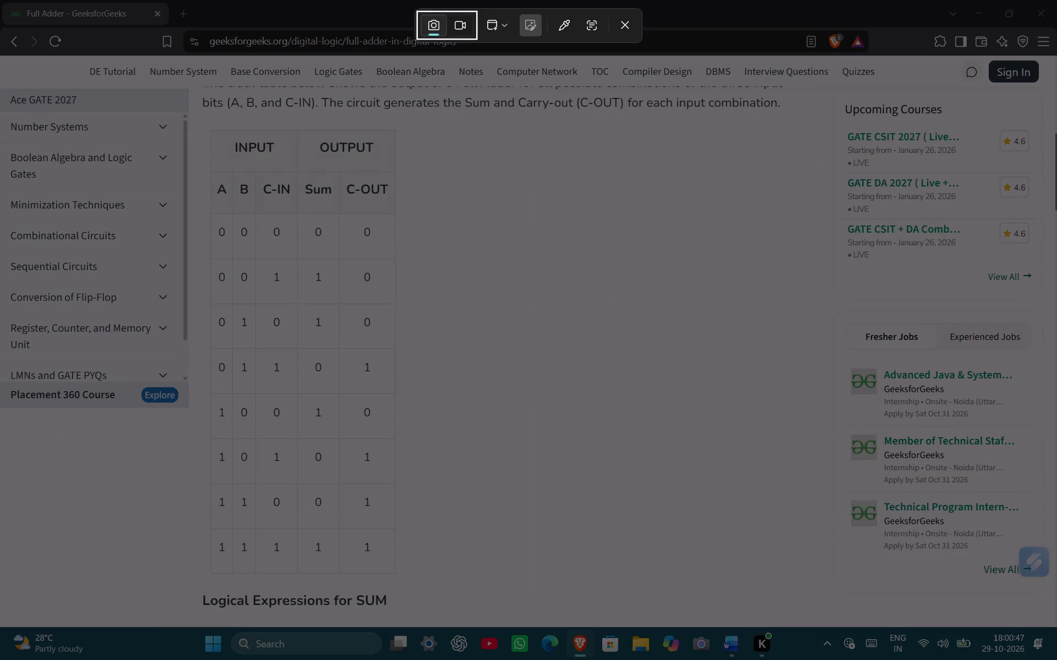
click(505, 25)
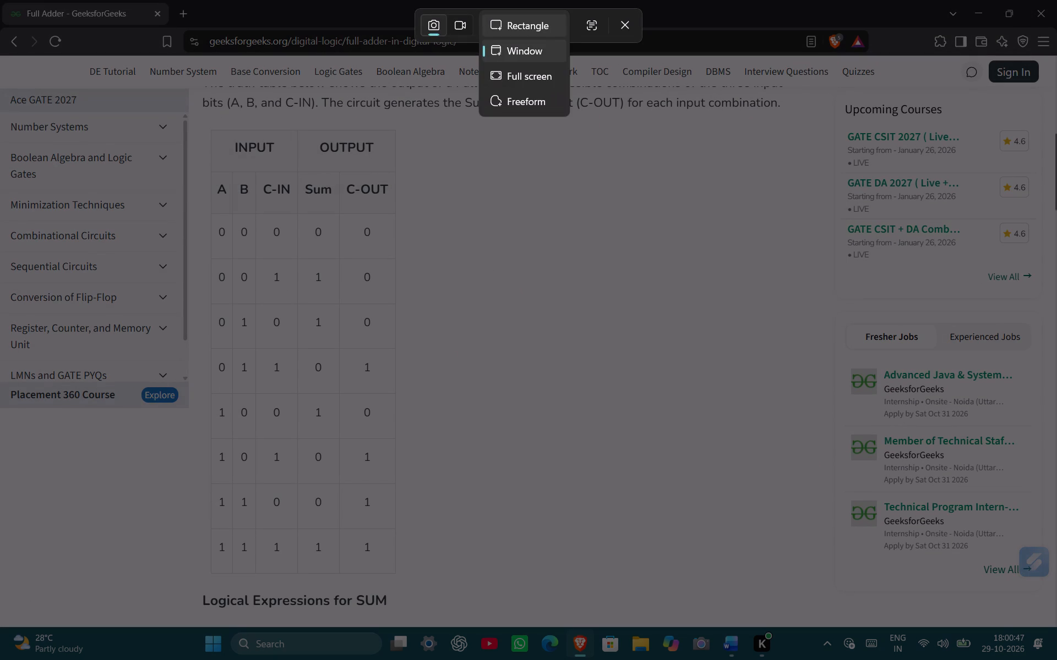
click(521, 25)
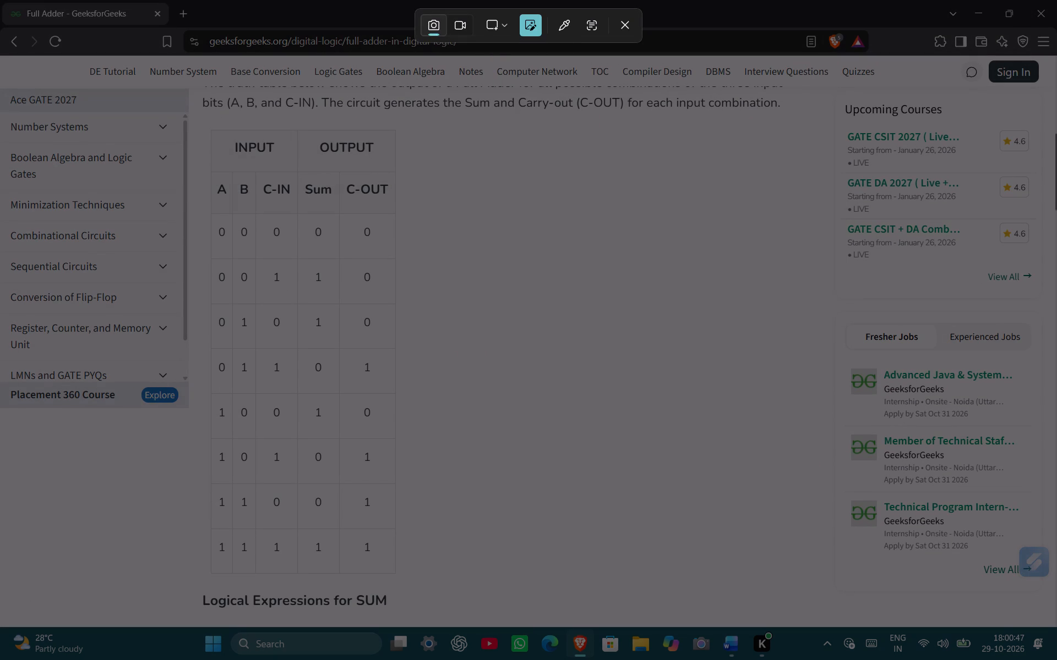
drag(200, 122, 399, 576)
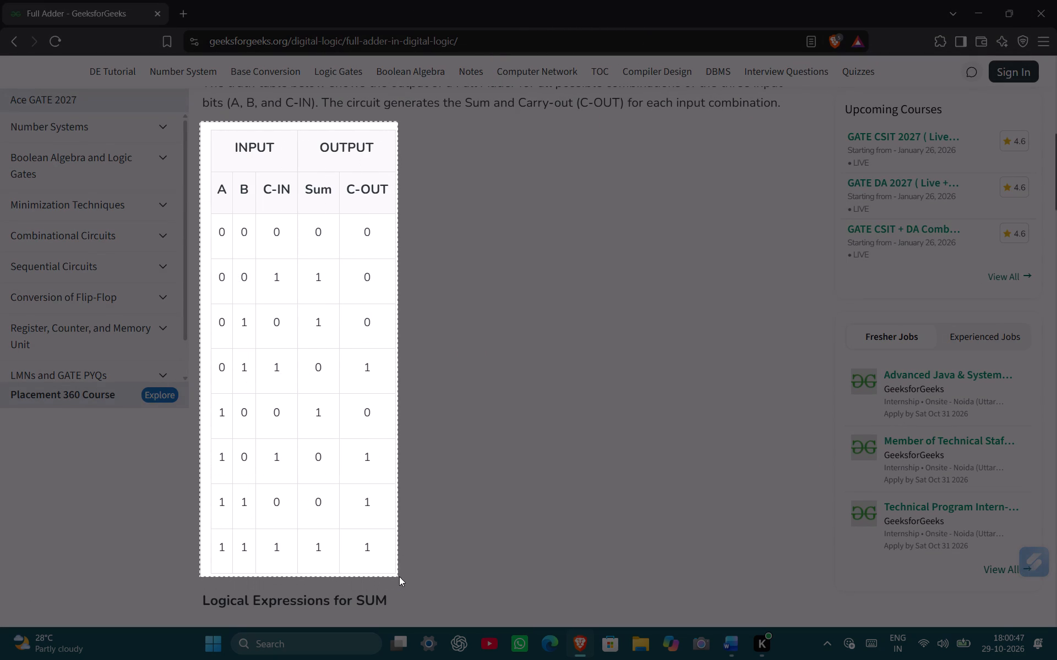
drag(399, 576, 401, 579)
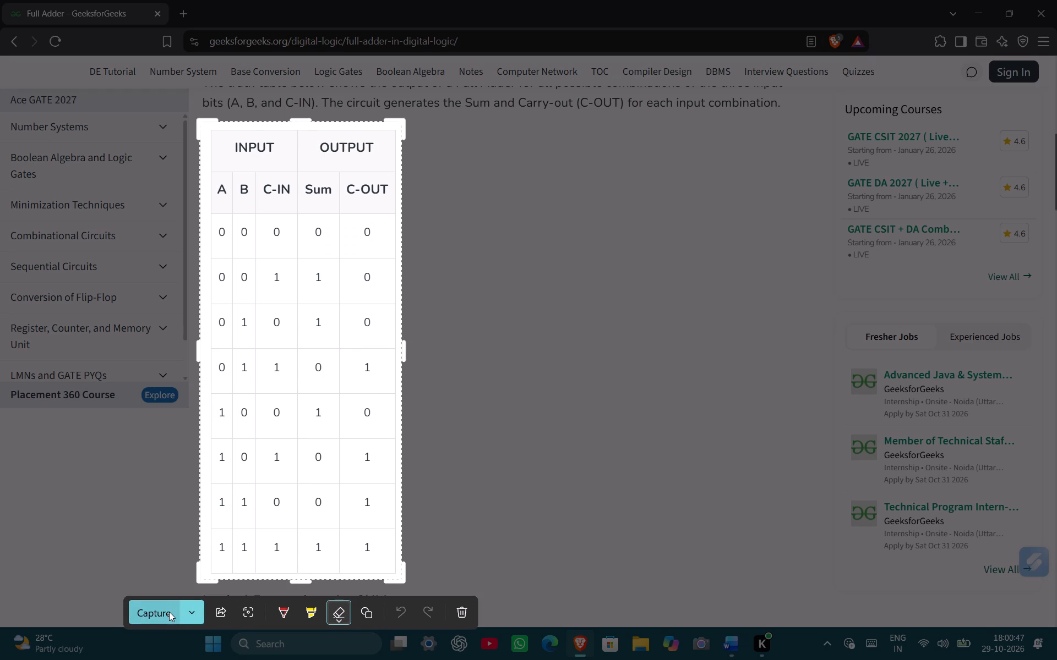
click(169, 612)
Switch to Word and paste the captured truth table image after the Full Adder Truth Table heading.
click(576, 639)
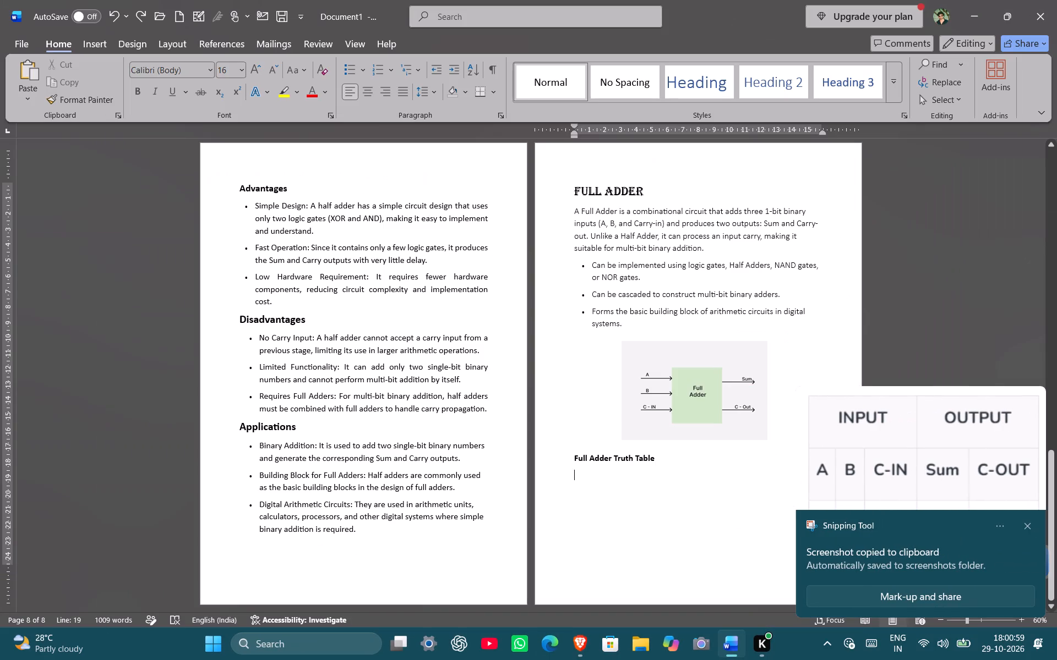
key(ctrl+v)
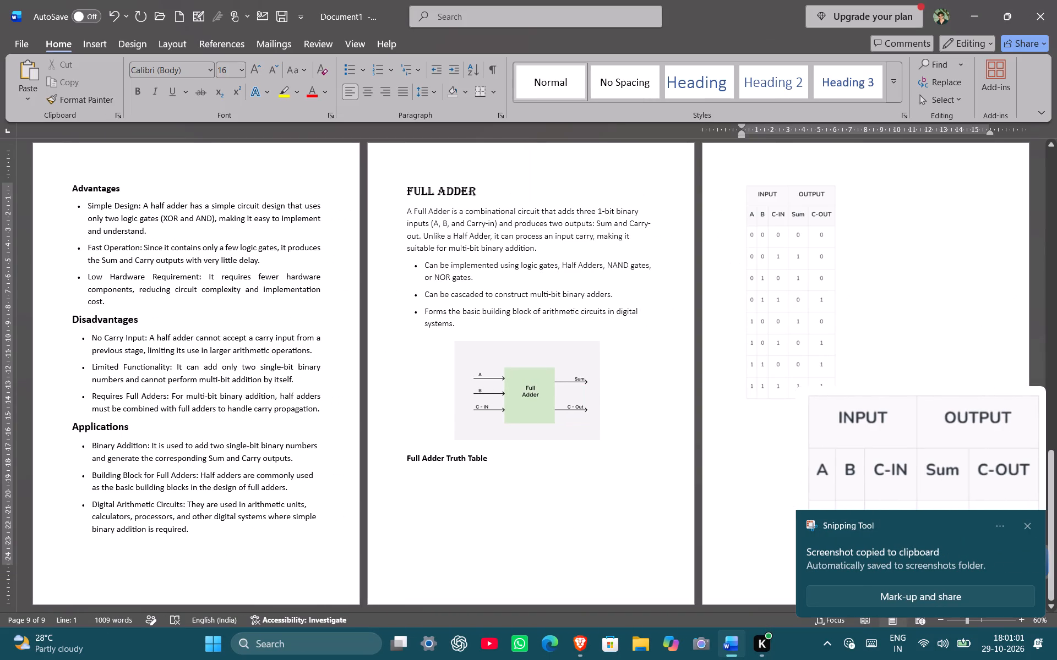
Set the truth table image to Square text wrapping and move it down the Full Adder page to the left margin beside its heading.
click(777, 261)
click(862, 189)
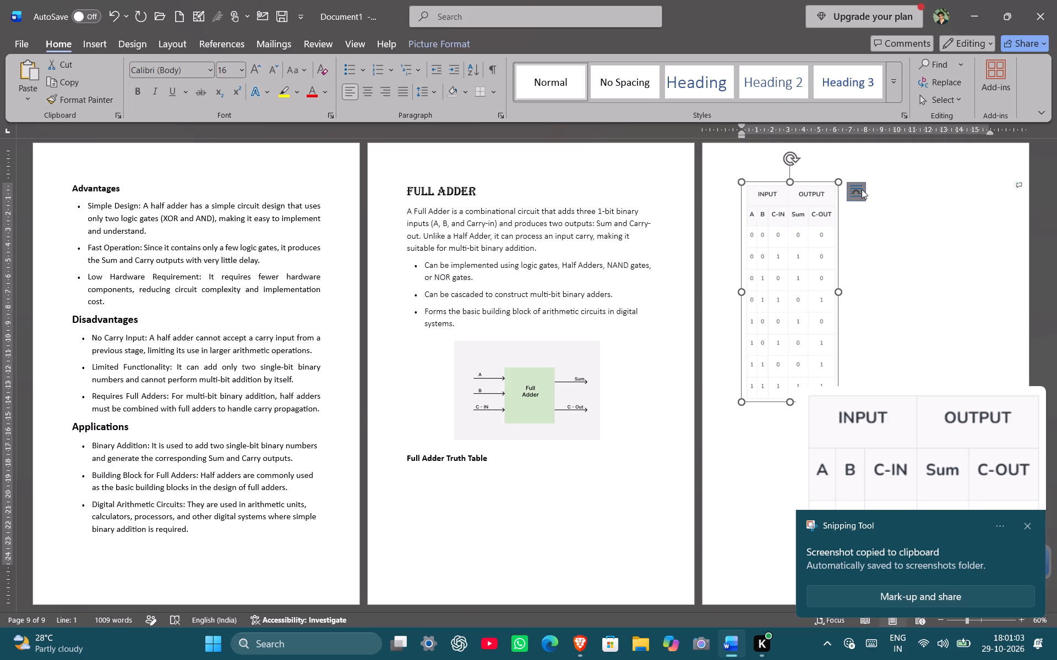
click(898, 289)
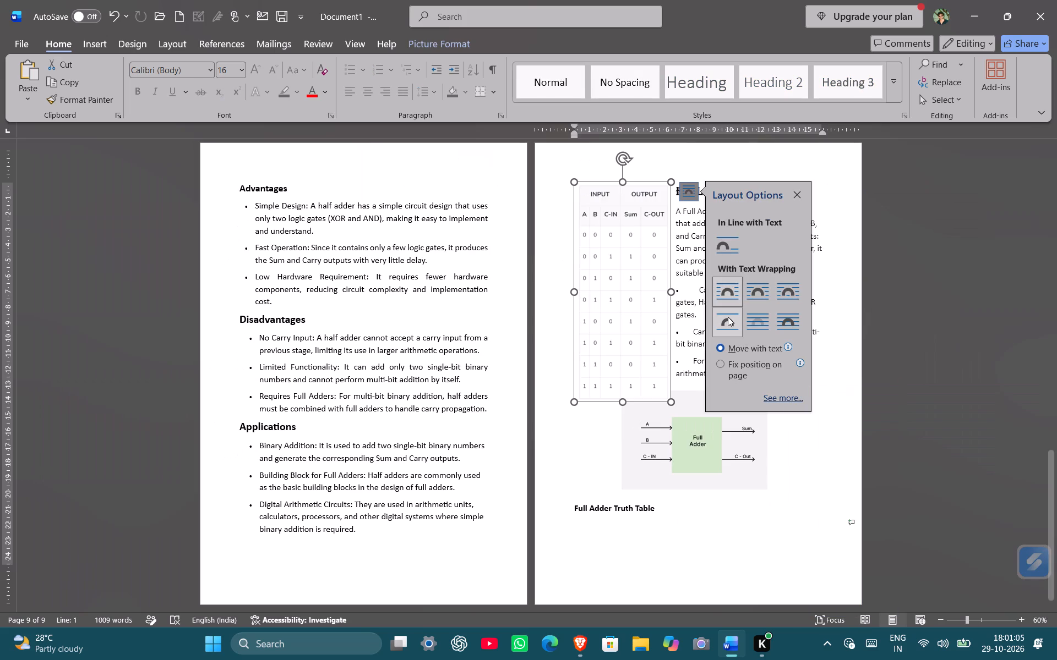
drag(632, 285, 654, 539)
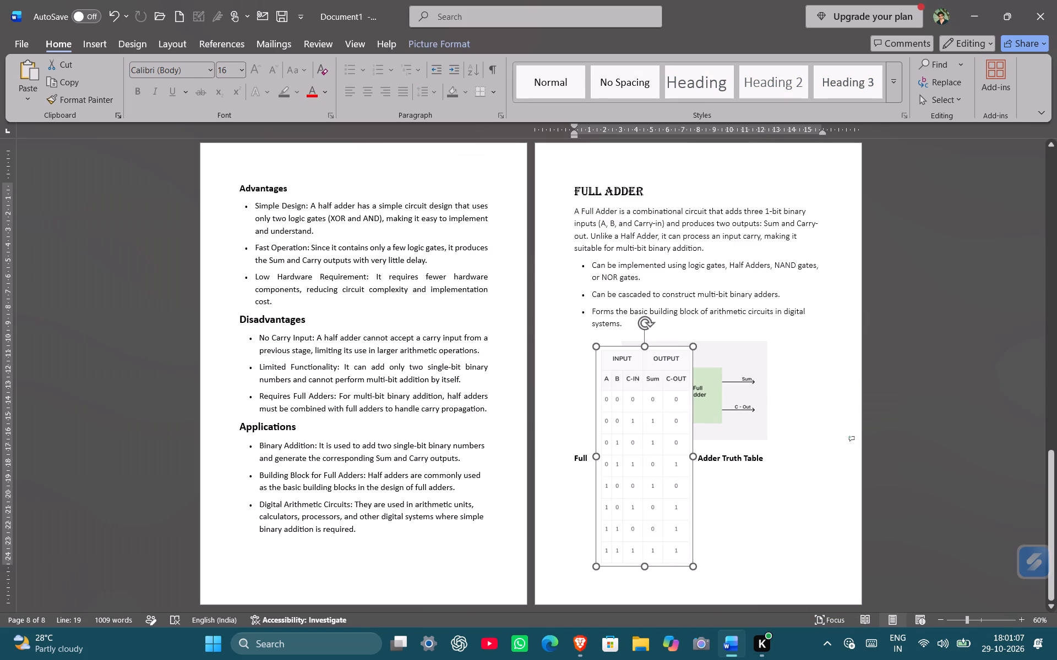
drag(654, 539, 634, 558)
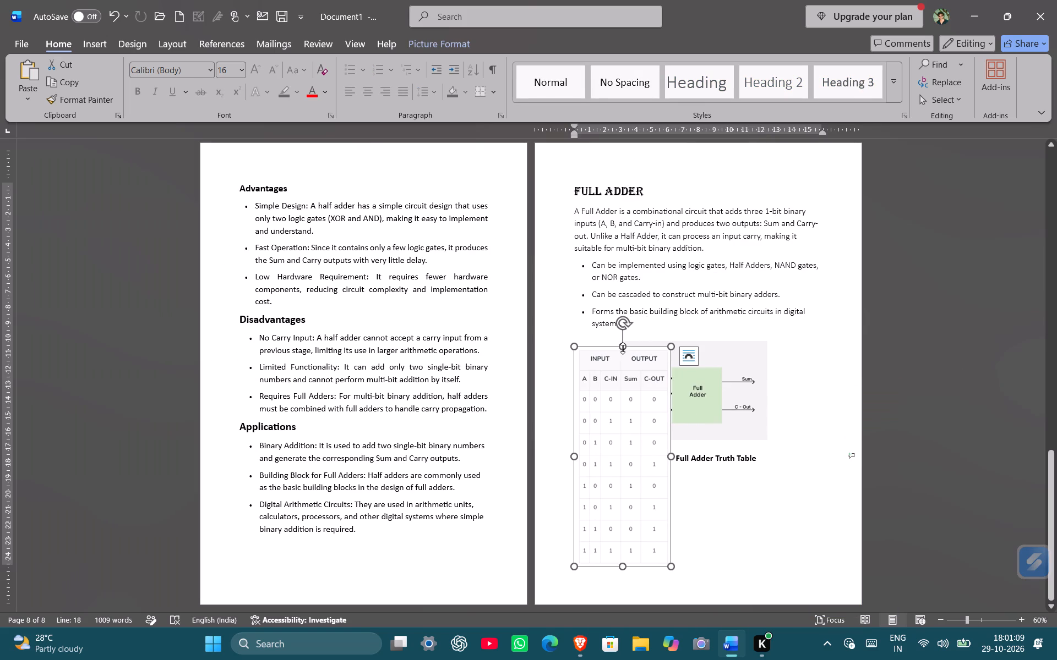
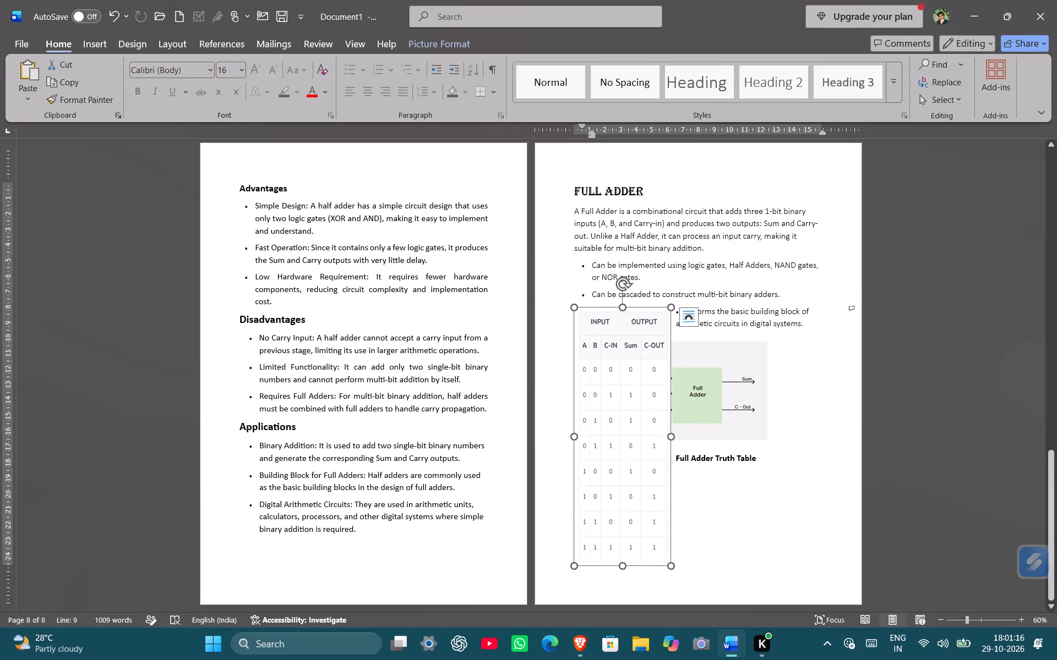
Delete the Full Adder truth table image and place the cursor on the line below the Full Adder Truth Table heading.
key(Delete)
click(653, 466)
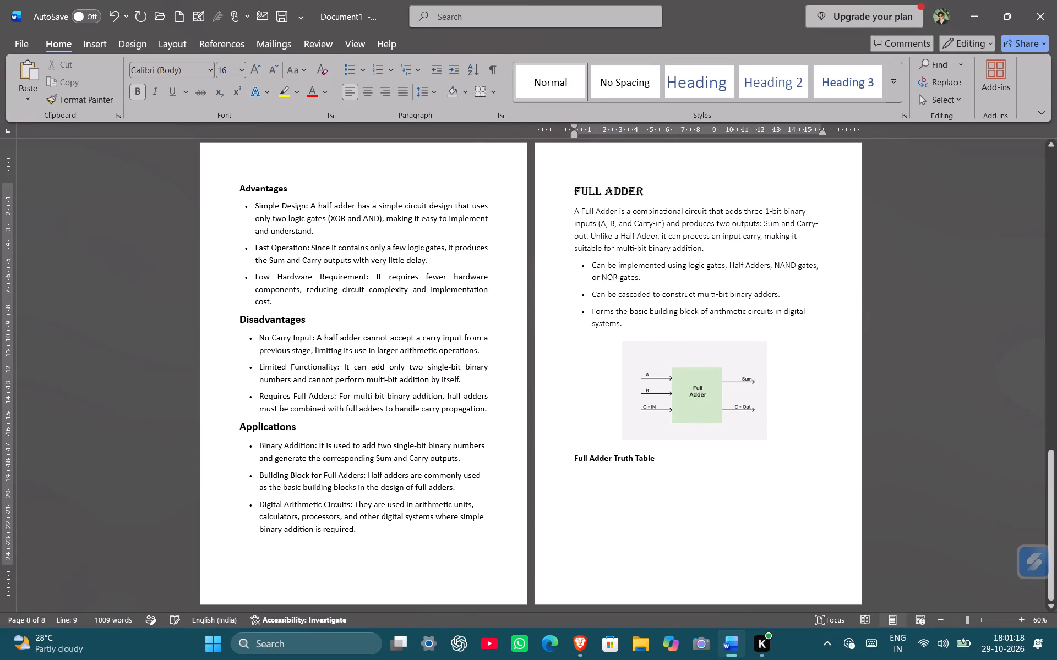
double_click(587, 480)
click(587, 480)
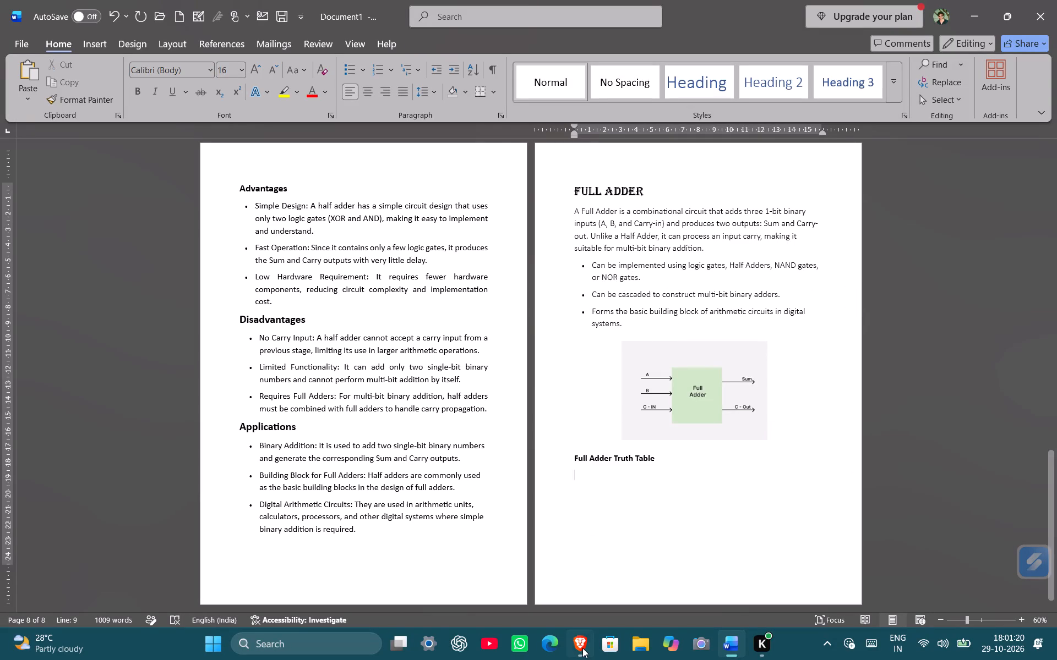
Switch to Brave and capture the Full Adder truth table's two header rows and first three data rows with Snipping Tool.
click(582, 648)
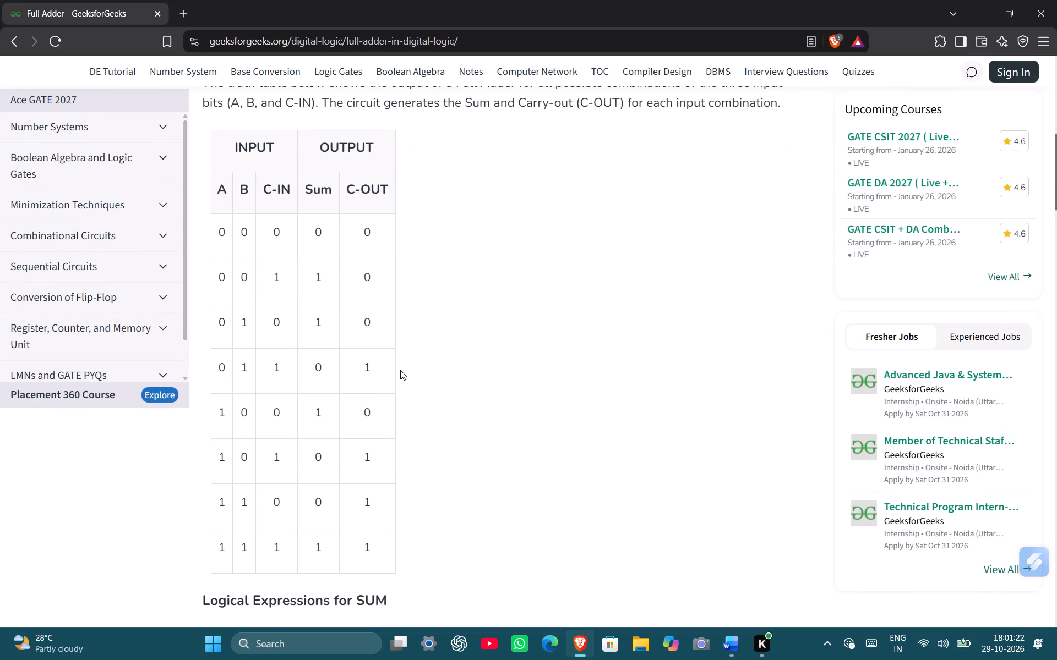
key(shift+super+s)
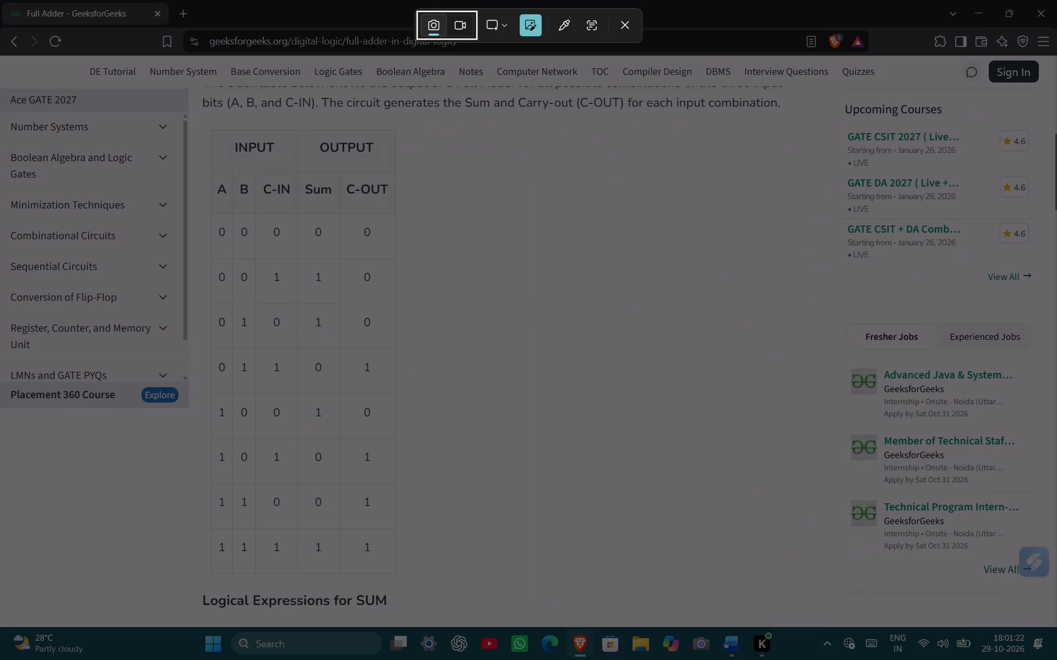
drag(213, 128, 292, 250)
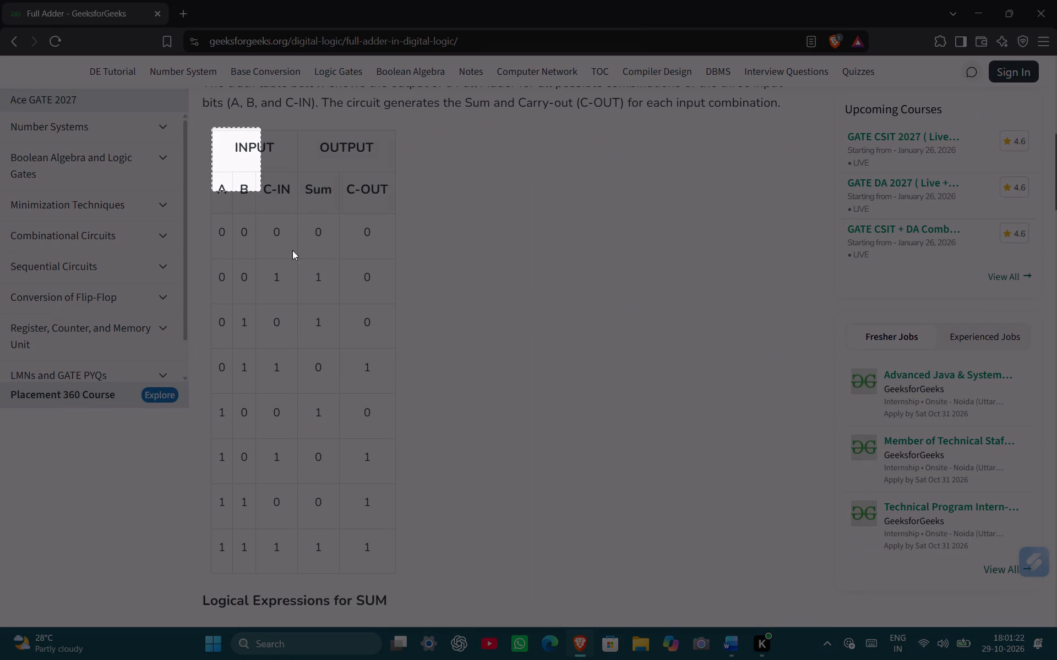
drag(292, 250, 398, 395)
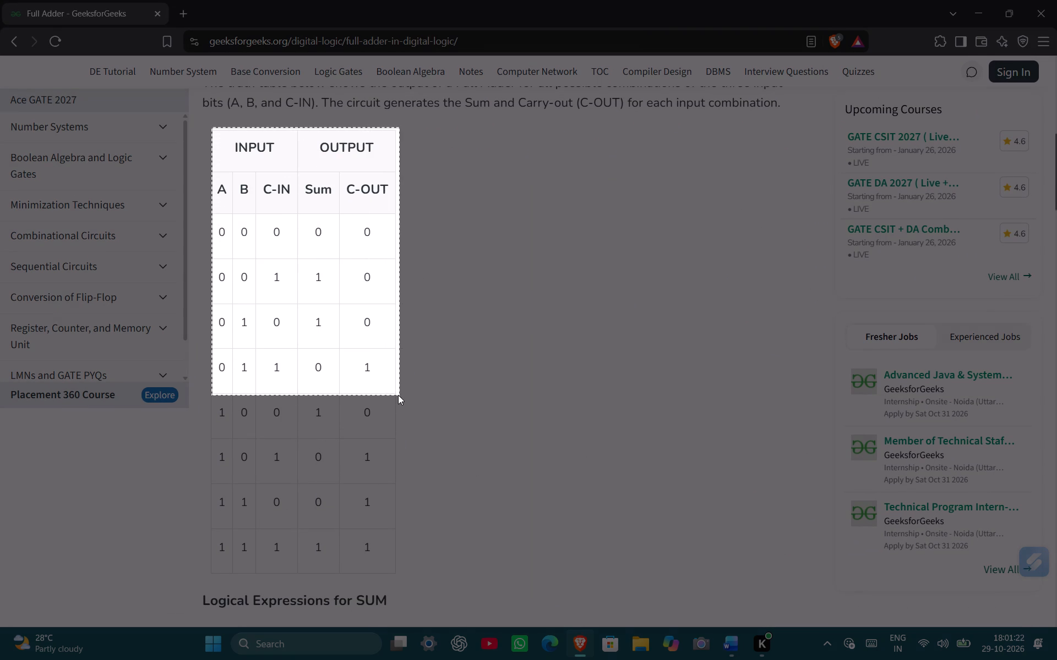
drag(398, 395, 396, 395)
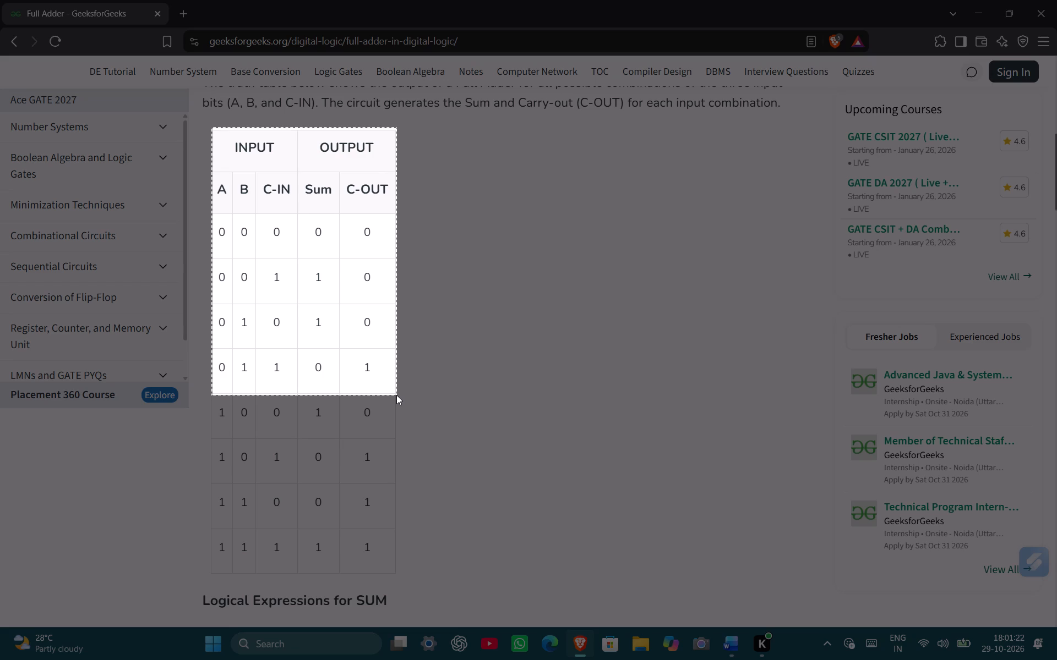
drag(396, 395, 394, 350)
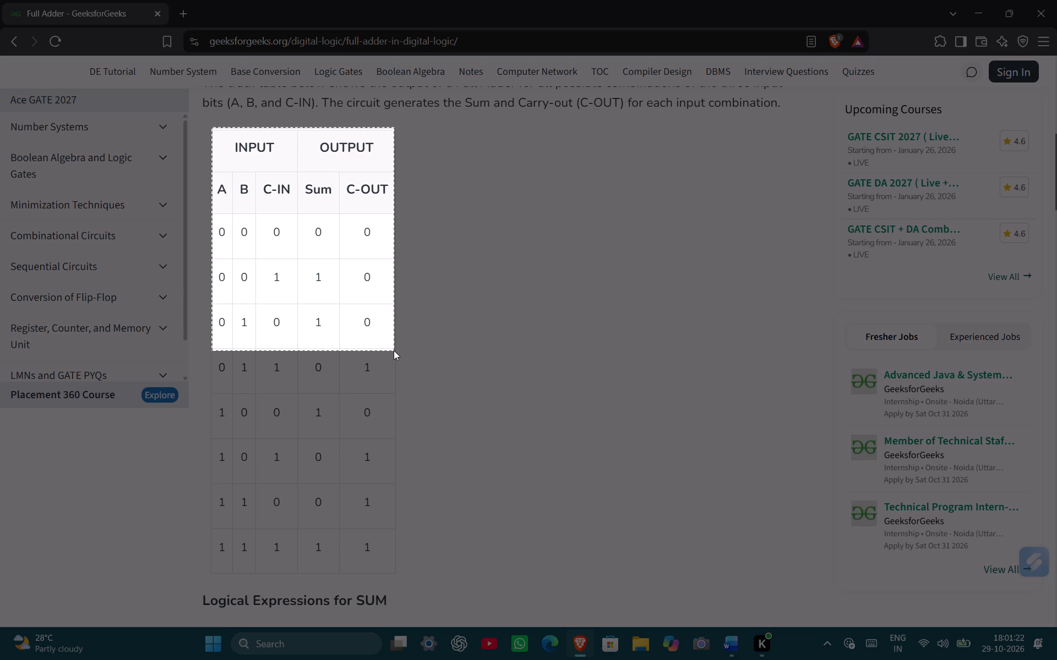
drag(394, 350, 396, 347)
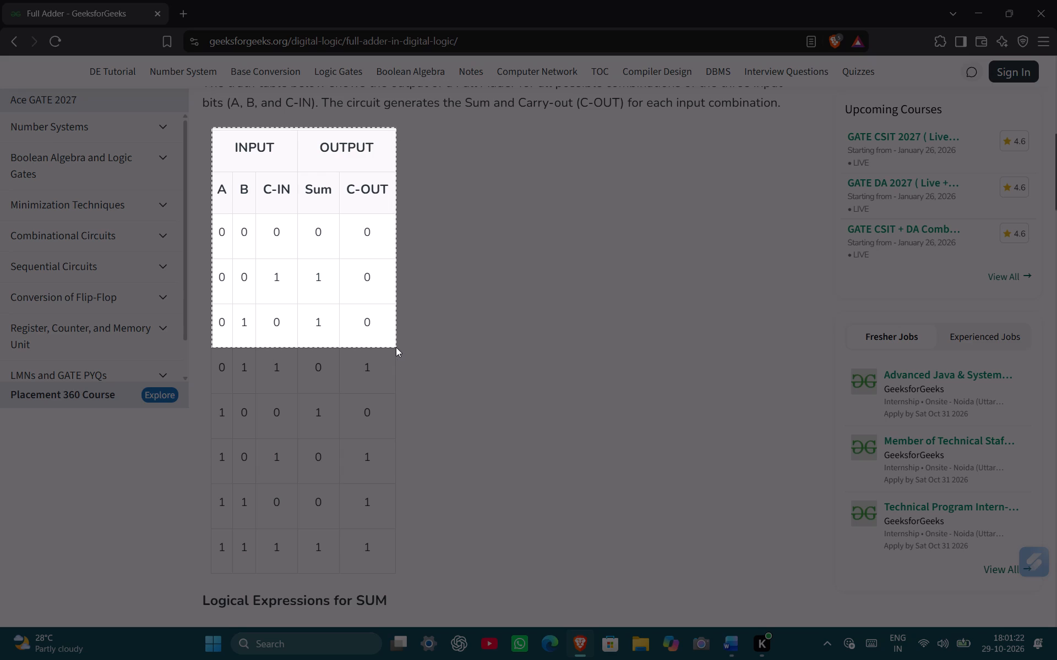
drag(210, 125, 206, 122)
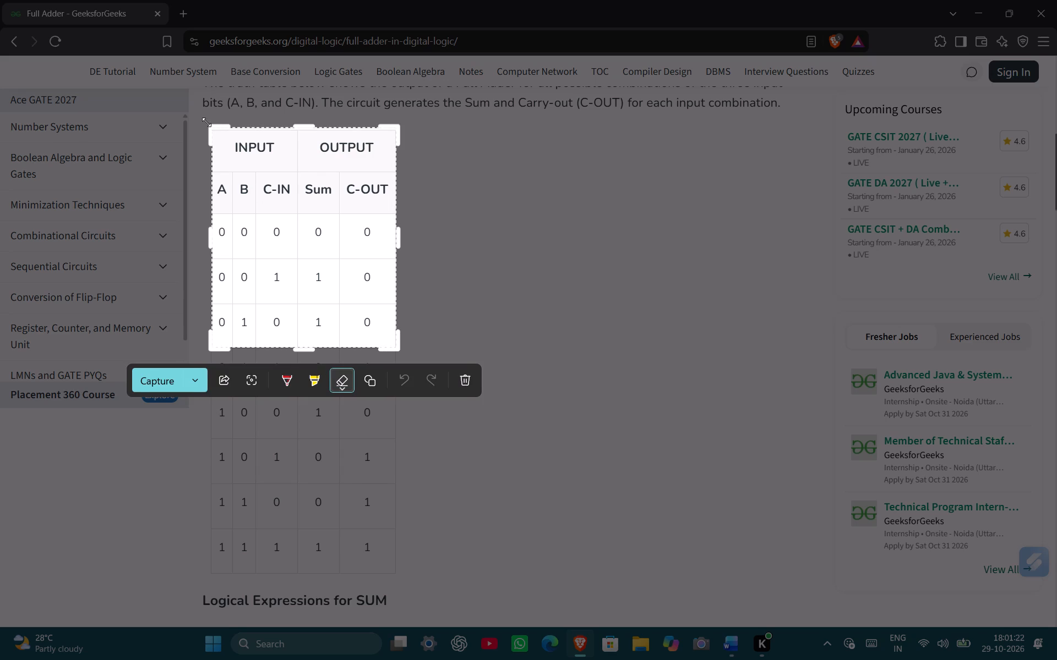
drag(206, 122, 201, 122)
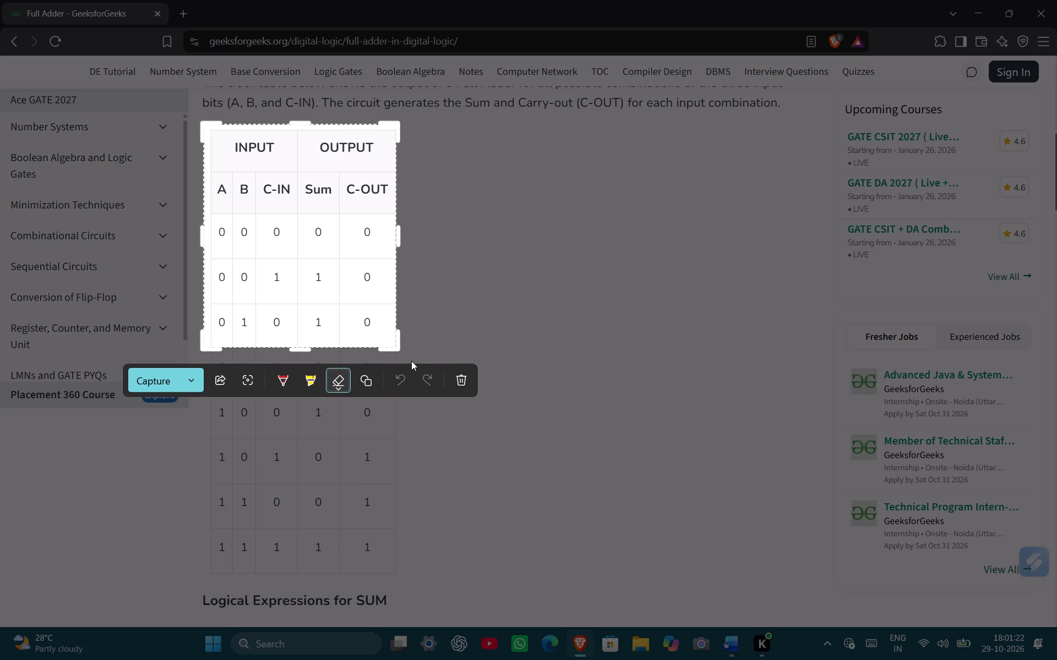
drag(397, 348, 410, 350)
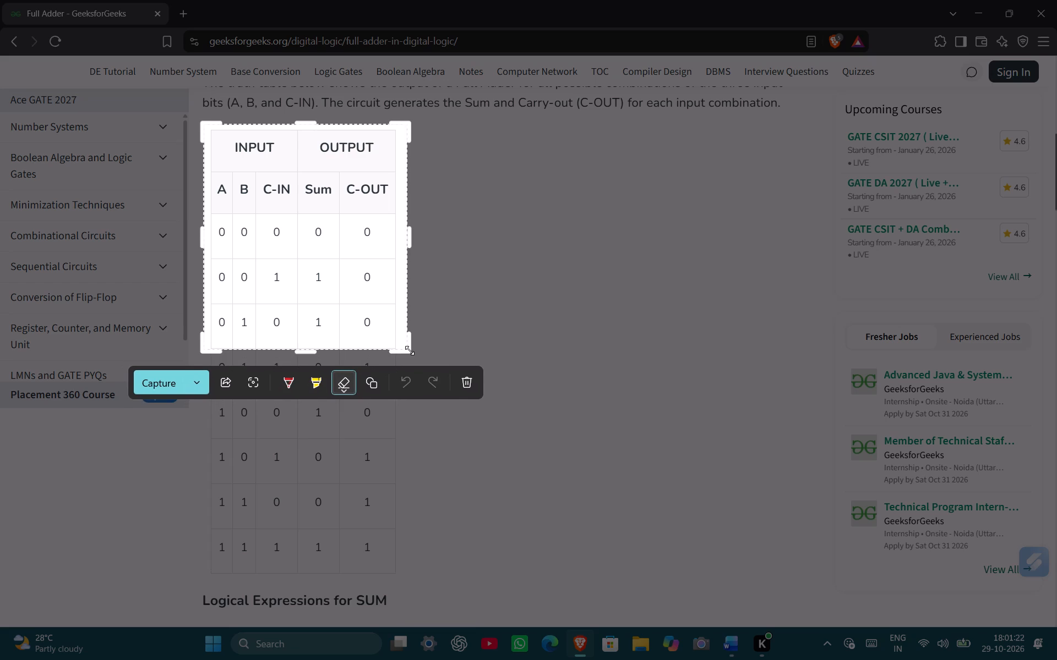
drag(410, 350, 407, 349)
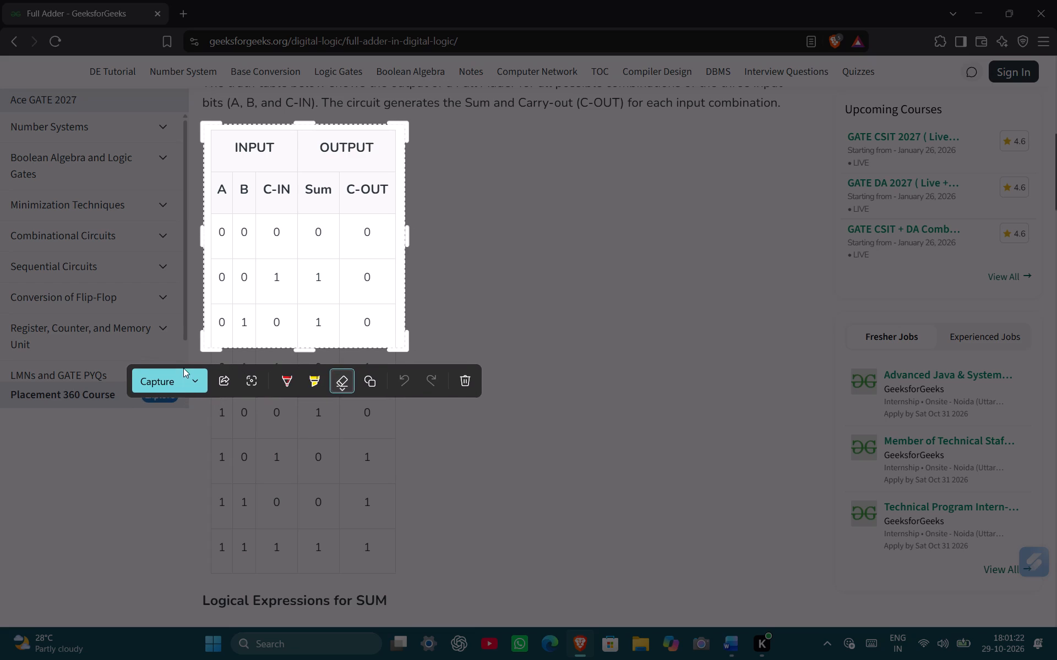
click(160, 378)
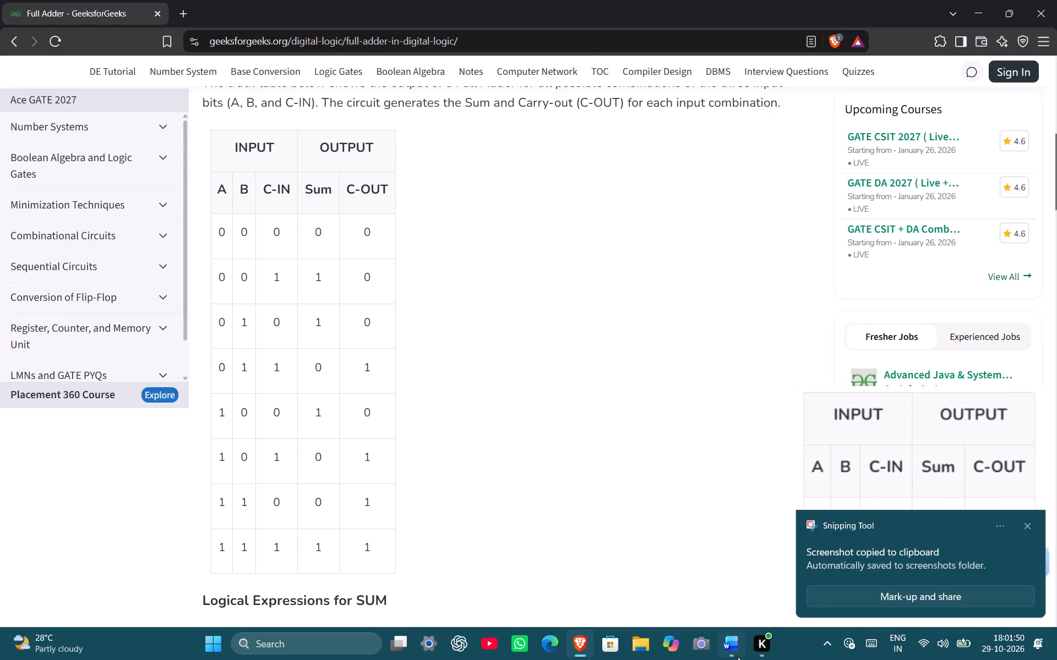
Switch to Word and paste the captured partial truth table below the Full Adder Truth Table heading.
click(738, 658)
key(ctrl+v)
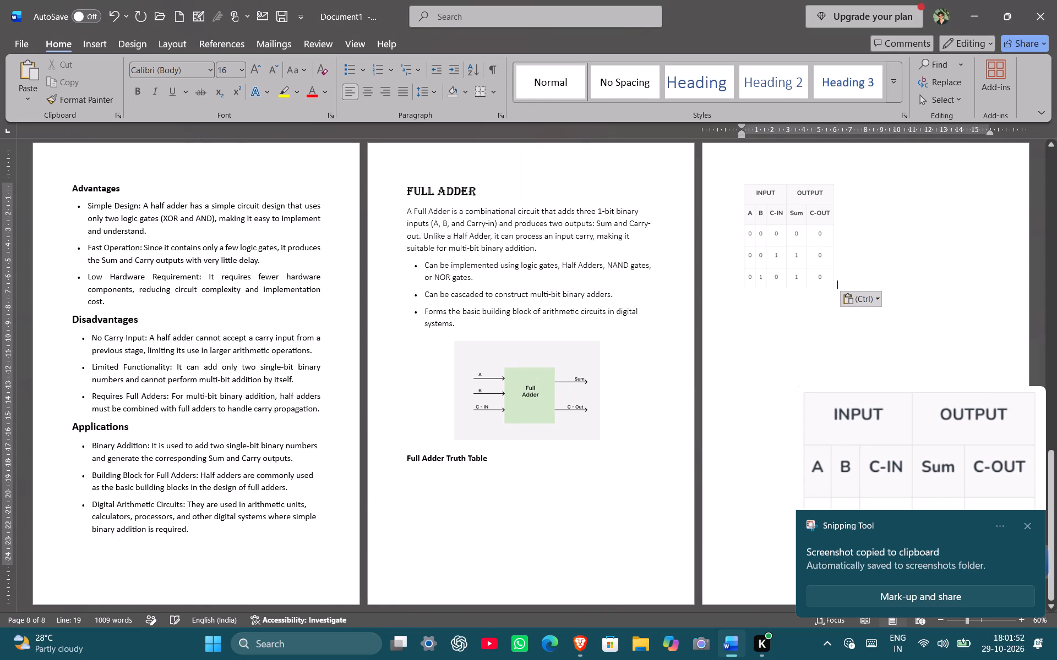
Set the partial truth table image to Square text wrapping and move it to the left margin below the Full Adder block diagram.
drag(786, 234, 511, 503)
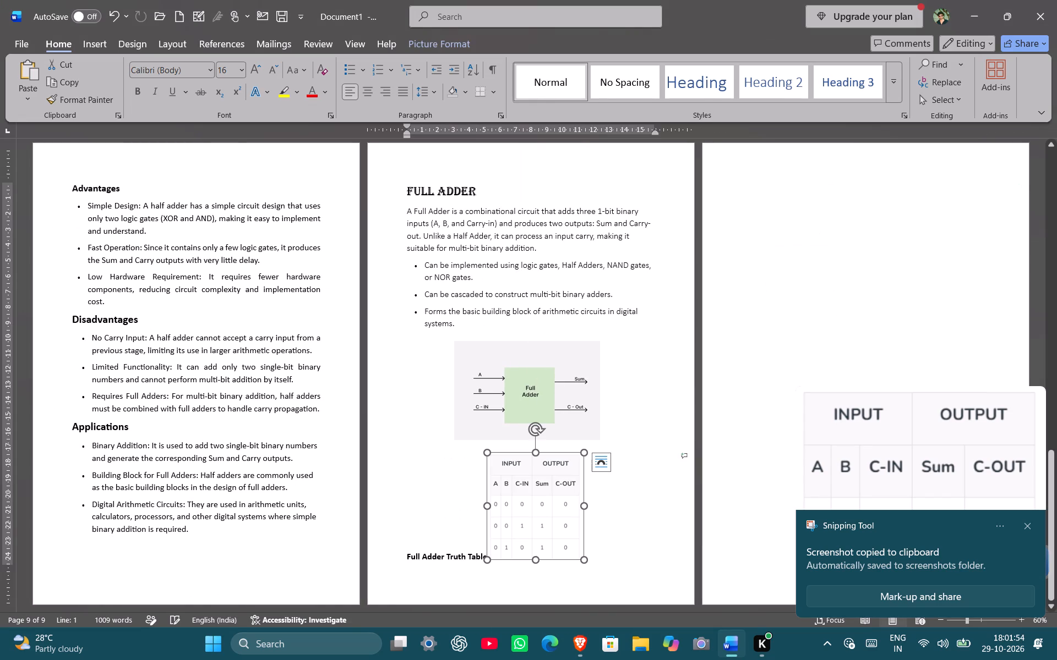
key(ctrl+z)
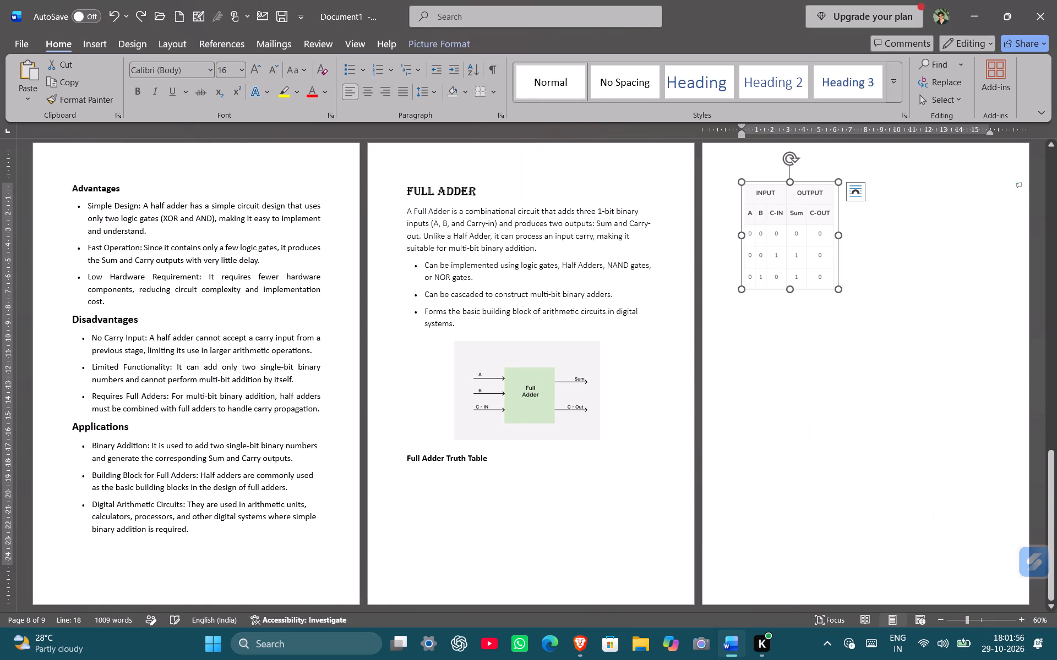
click(859, 186)
click(896, 295)
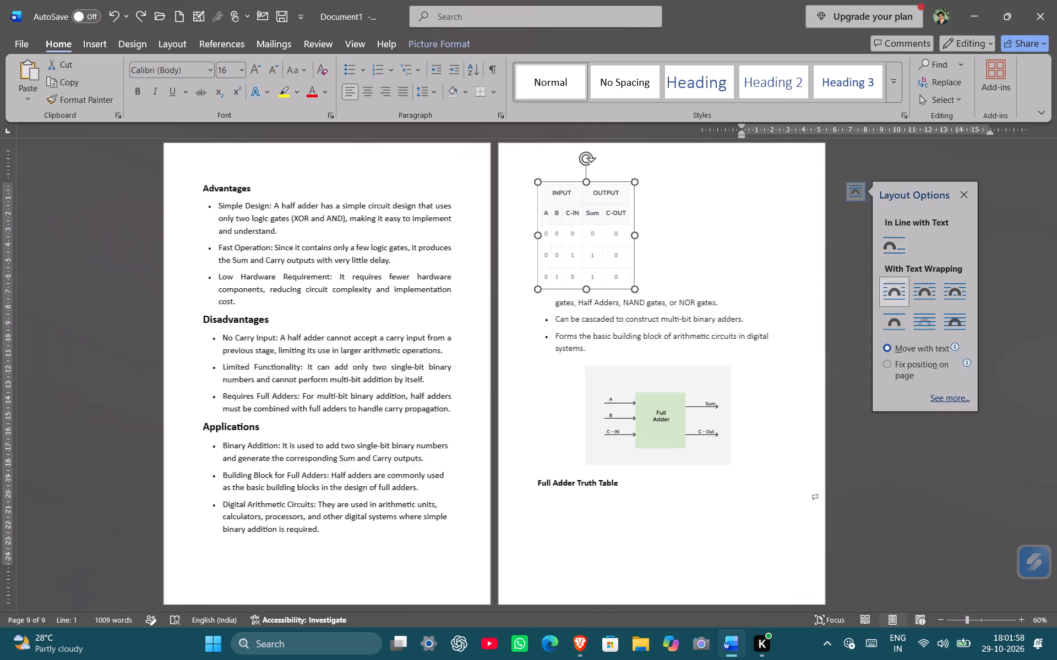
drag(649, 242, 643, 541)
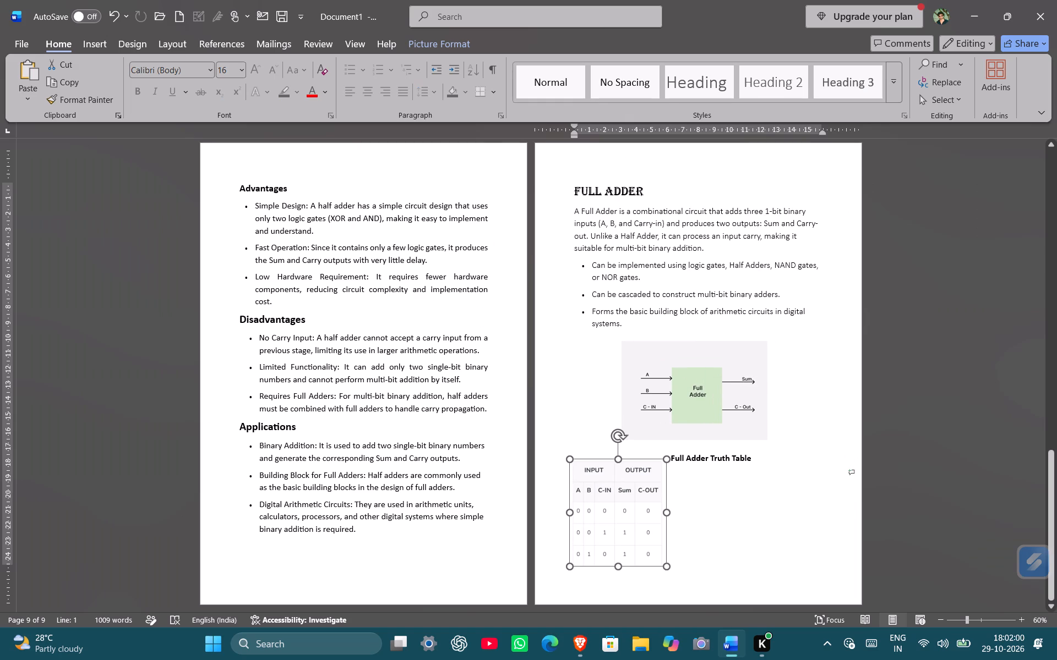
drag(643, 541, 649, 559)
Delete the Full Adder Truth Table heading text beside the partial truth table image.
drag(751, 465, 678, 458)
key(BackSpace)
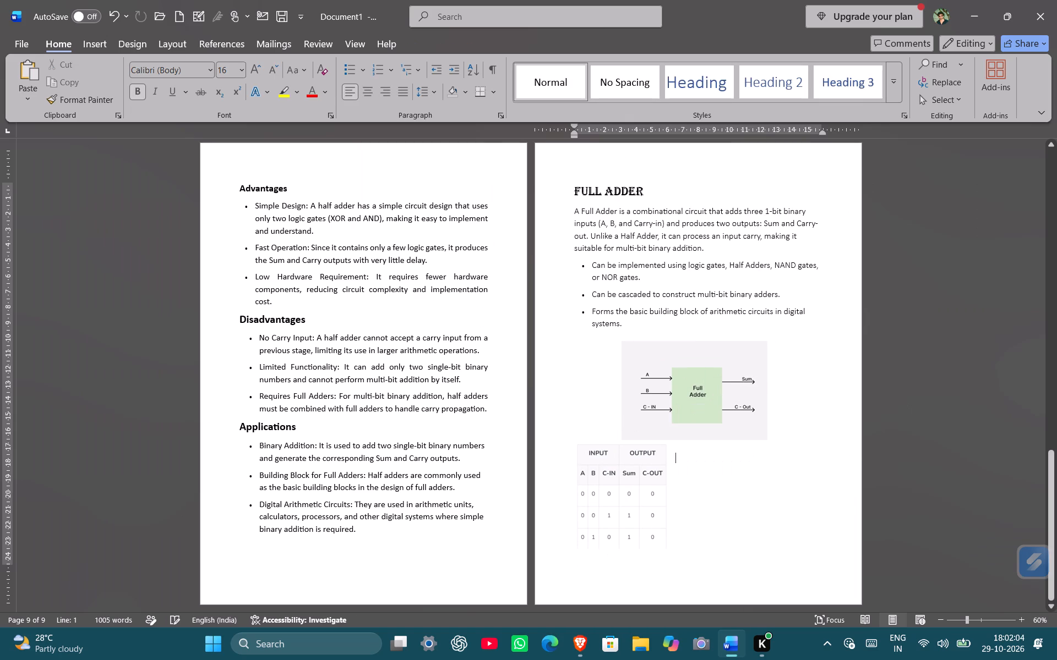
Insert one blank line between the Full Adder block diagram and the partial truth table image.
click(585, 439)
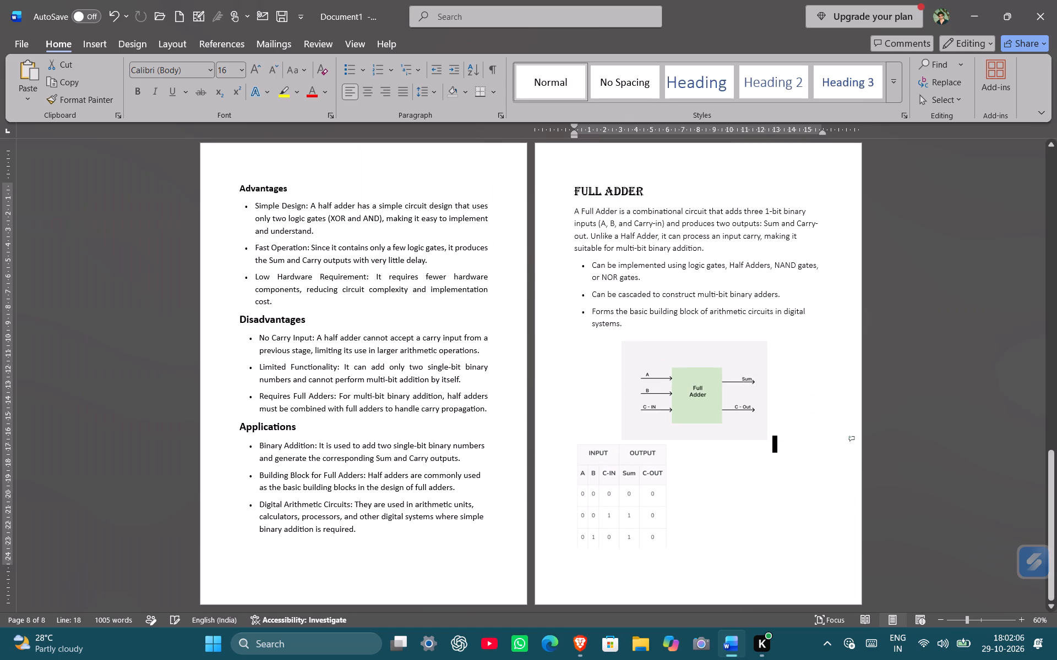
click(585, 439)
click(789, 434)
key(Return)
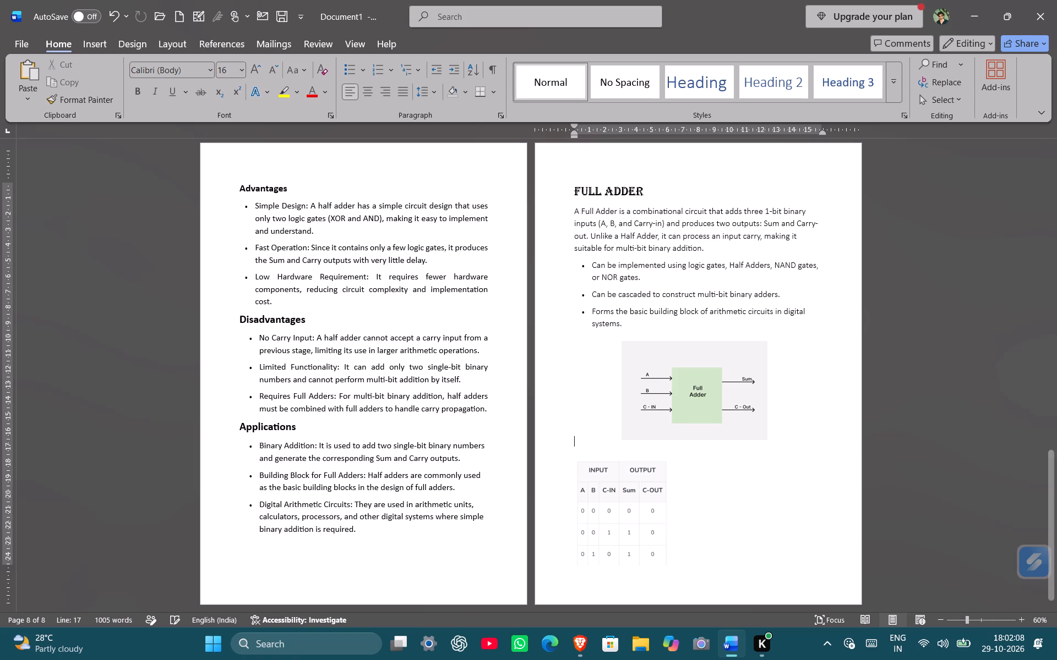
key(Return)
key(BackSpace)
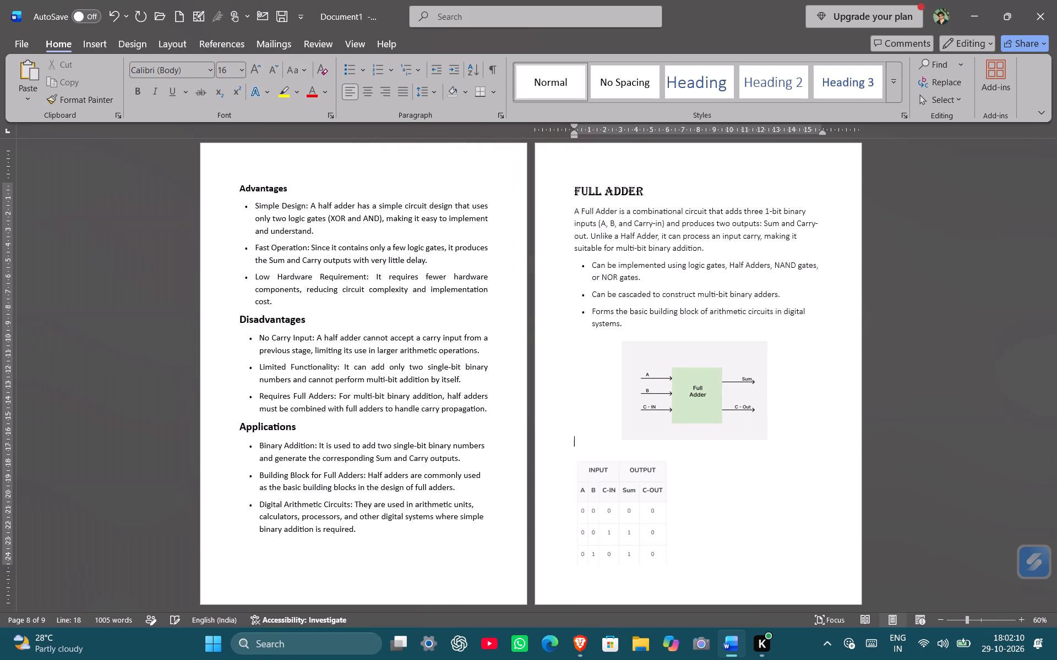
scroll(832, 463, down, 1)
click(603, 518)
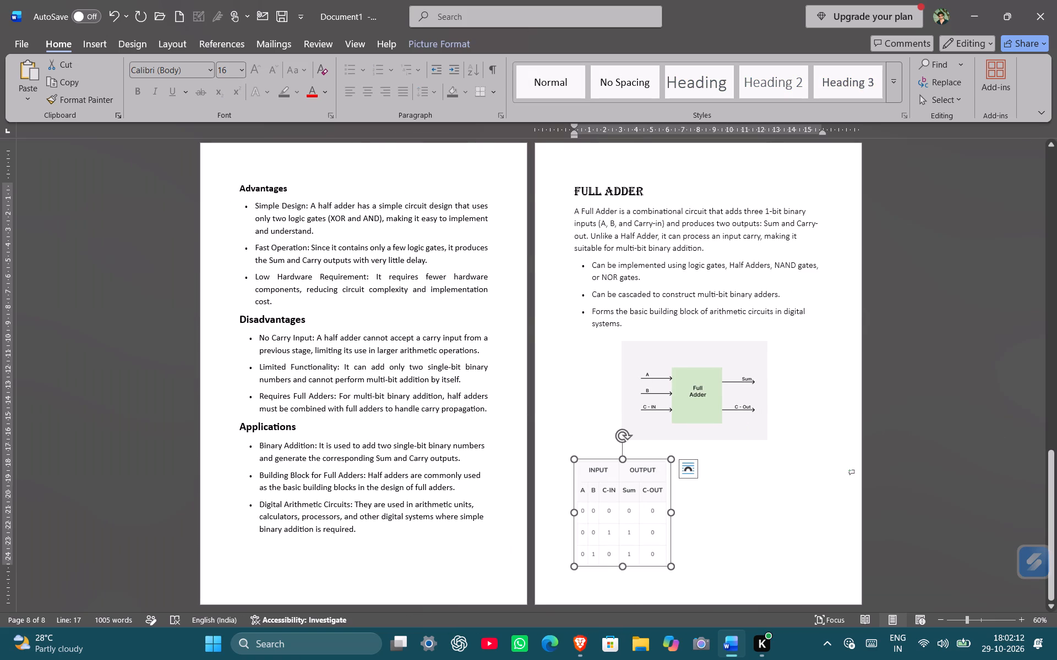
click(726, 544)
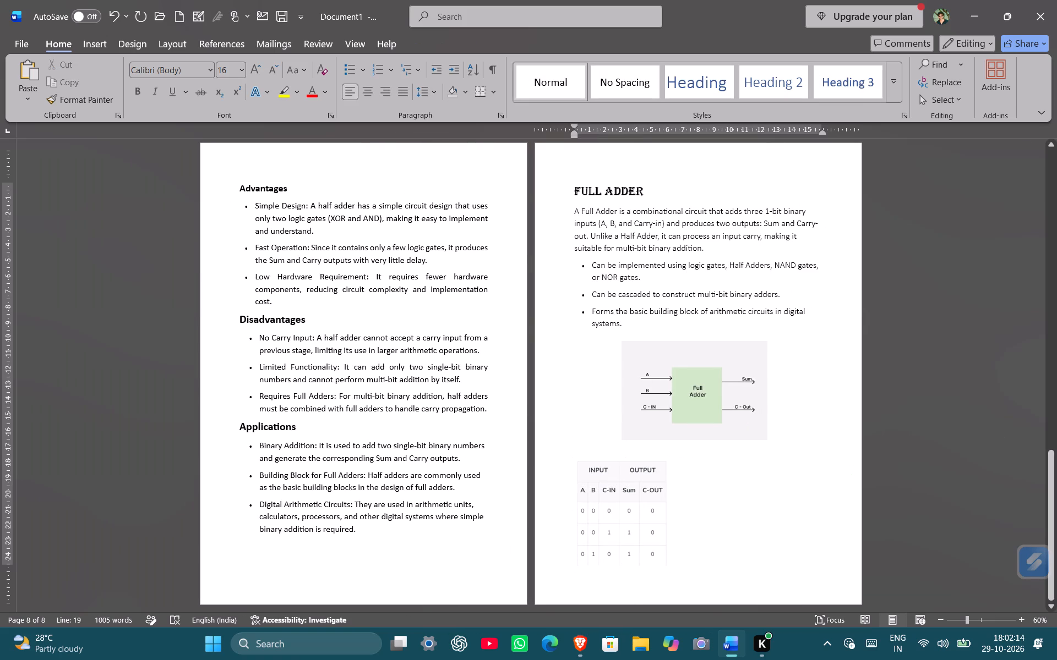
Shrink the Full Adder block diagram slightly and move it up and right, just below the bullet list.
click(744, 410)
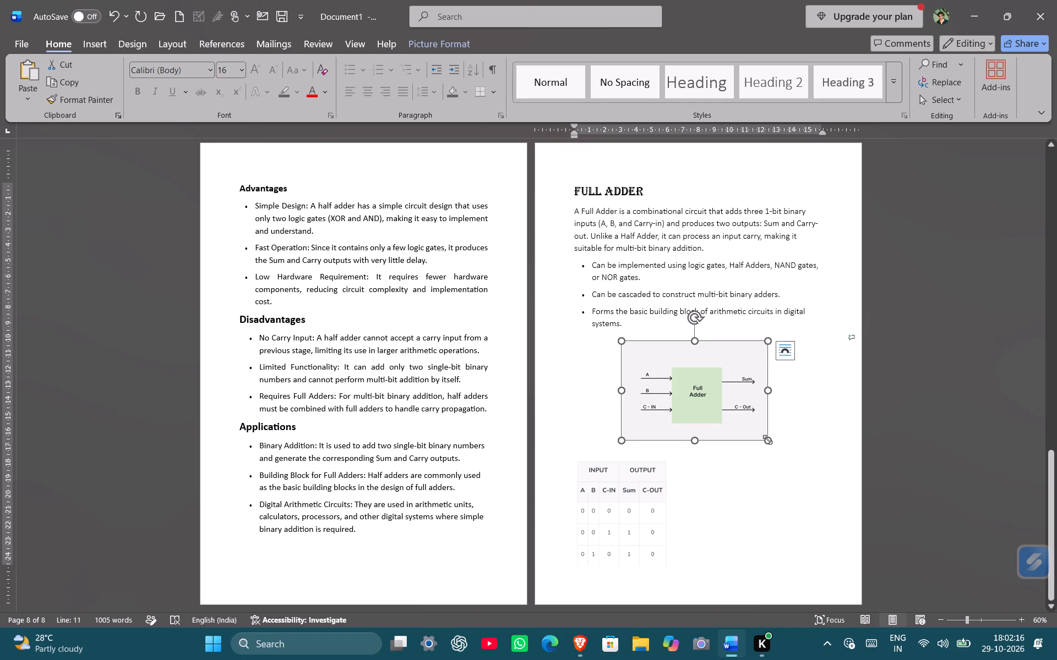
drag(769, 441, 751, 427)
drag(699, 393, 711, 391)
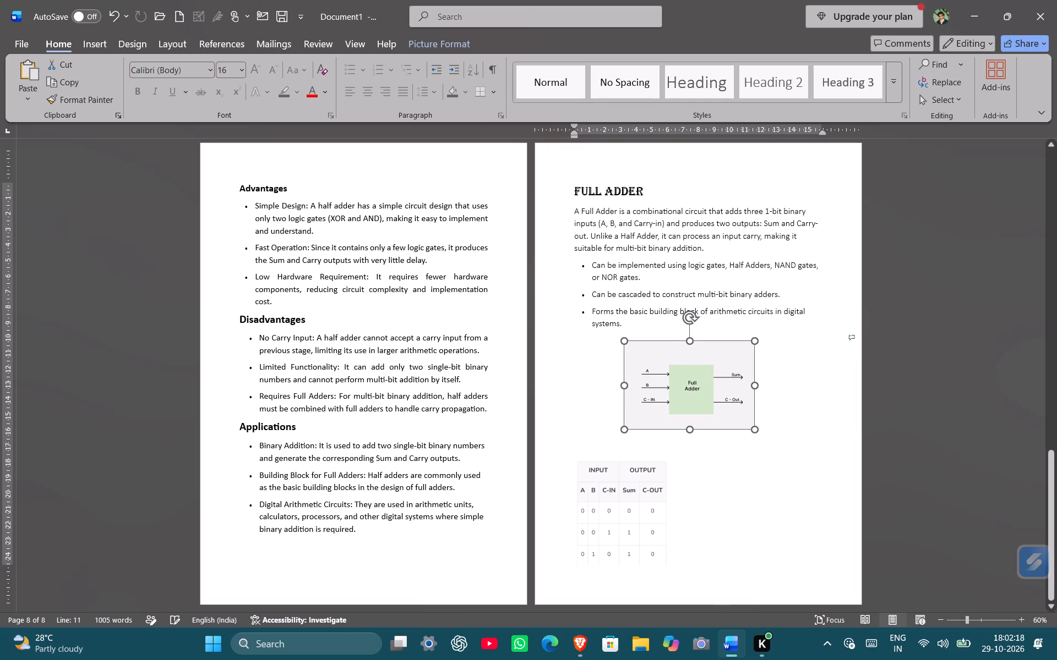
drag(711, 391, 712, 386)
click(712, 479)
Insert the heading "Full Adder Truth Table" from the clipboard history on the blank line above the truth table image, removing the surplus line.
click(651, 452)
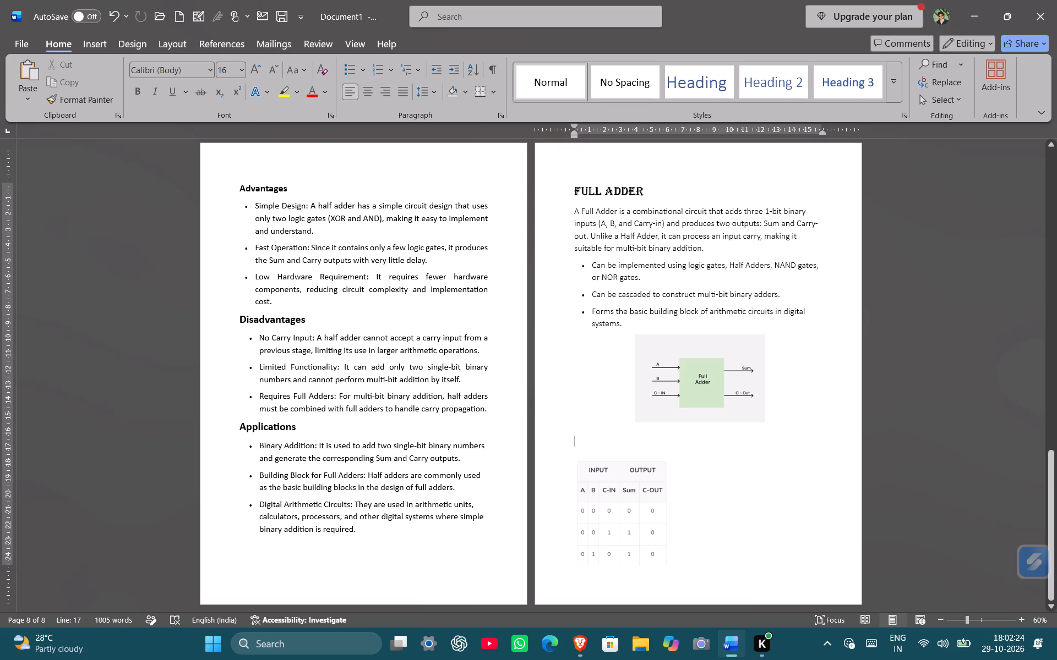
key(super+v)
scroll(653, 370, down, 5)
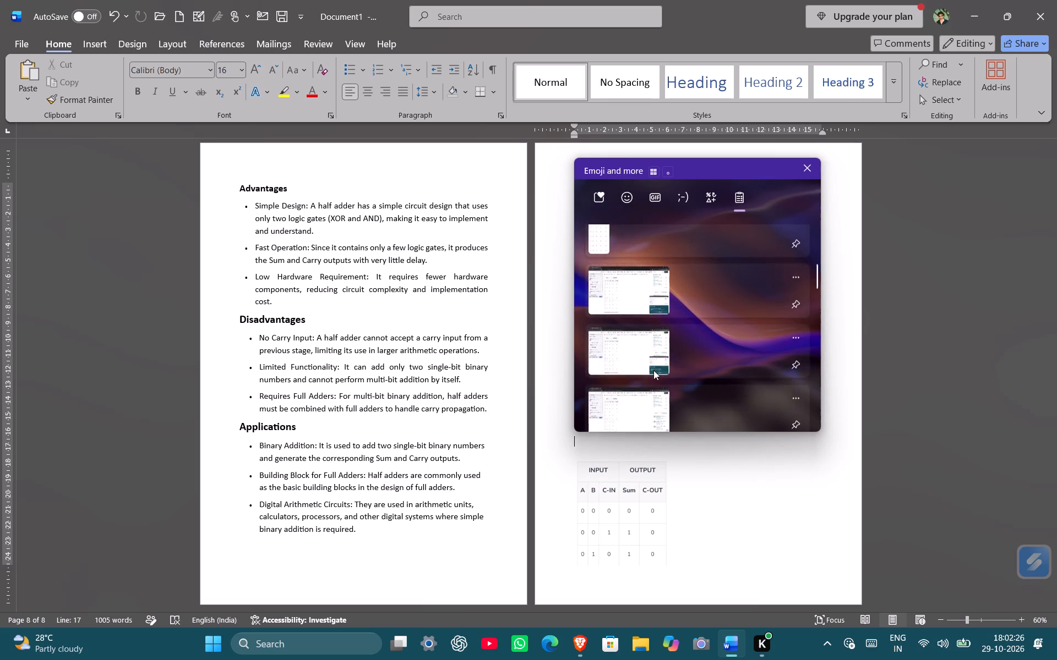
scroll(653, 370, down, 2)
scroll(653, 370, up, 1)
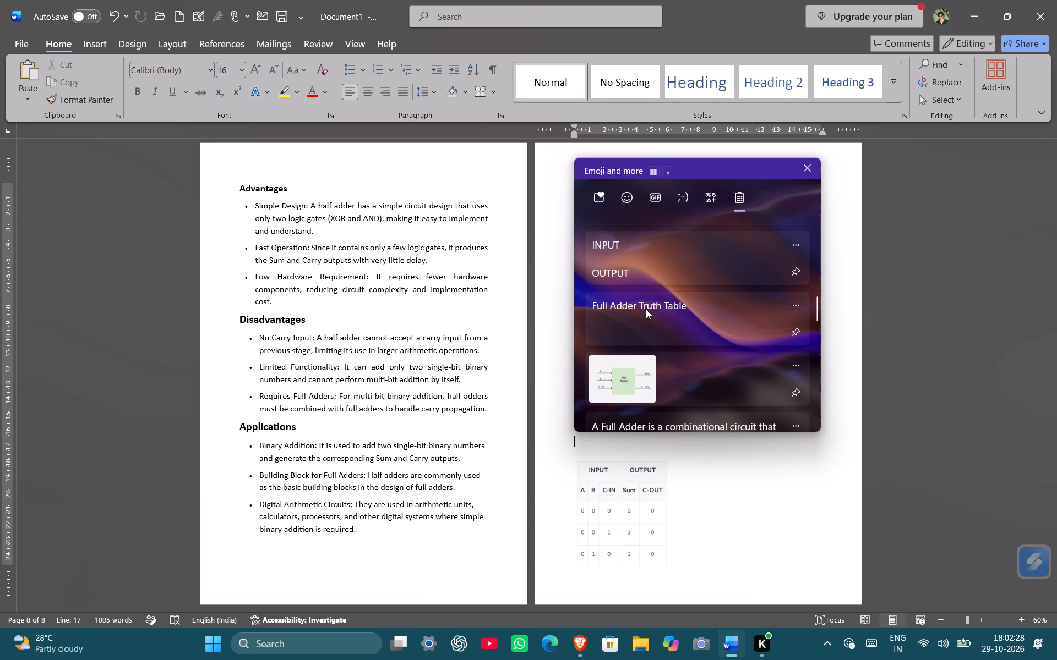
click(646, 309)
key(ctrl+v)
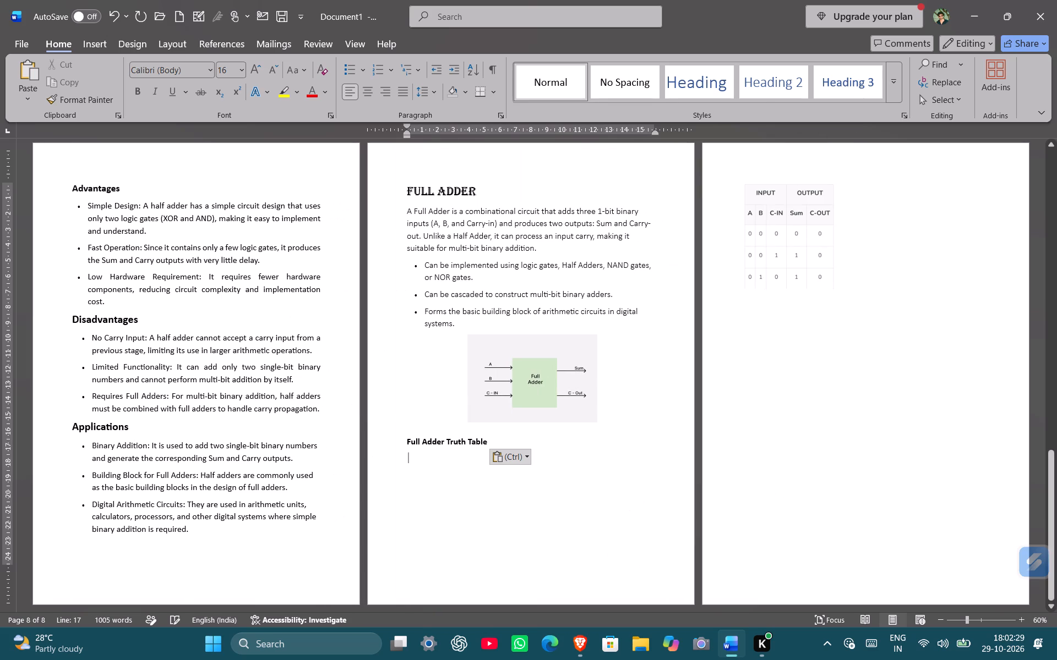
key(Delete)
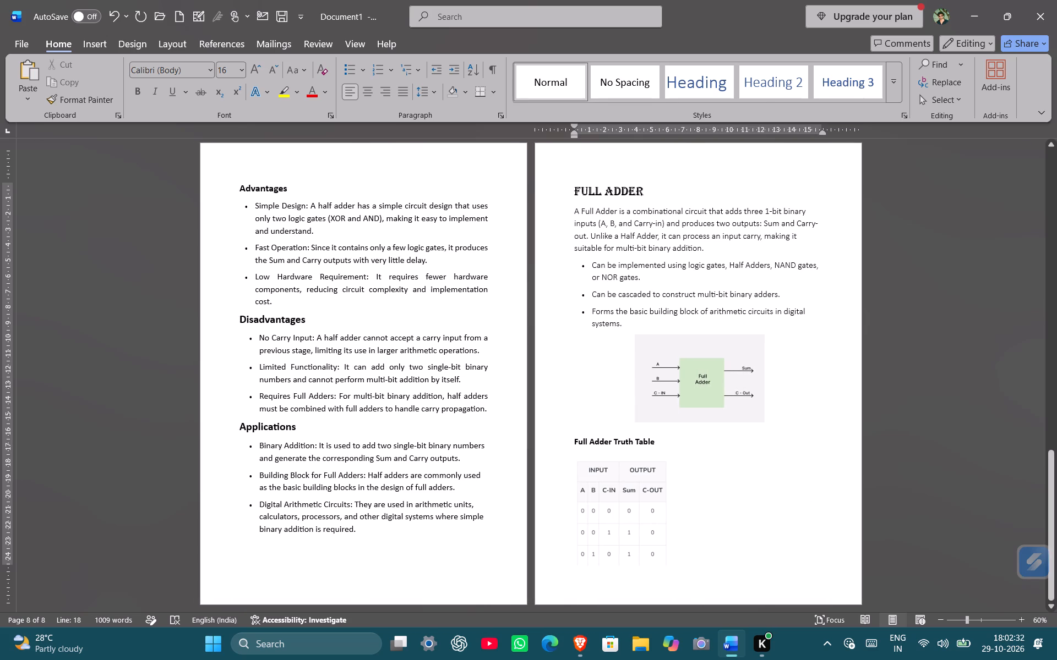
key(BackSpace)
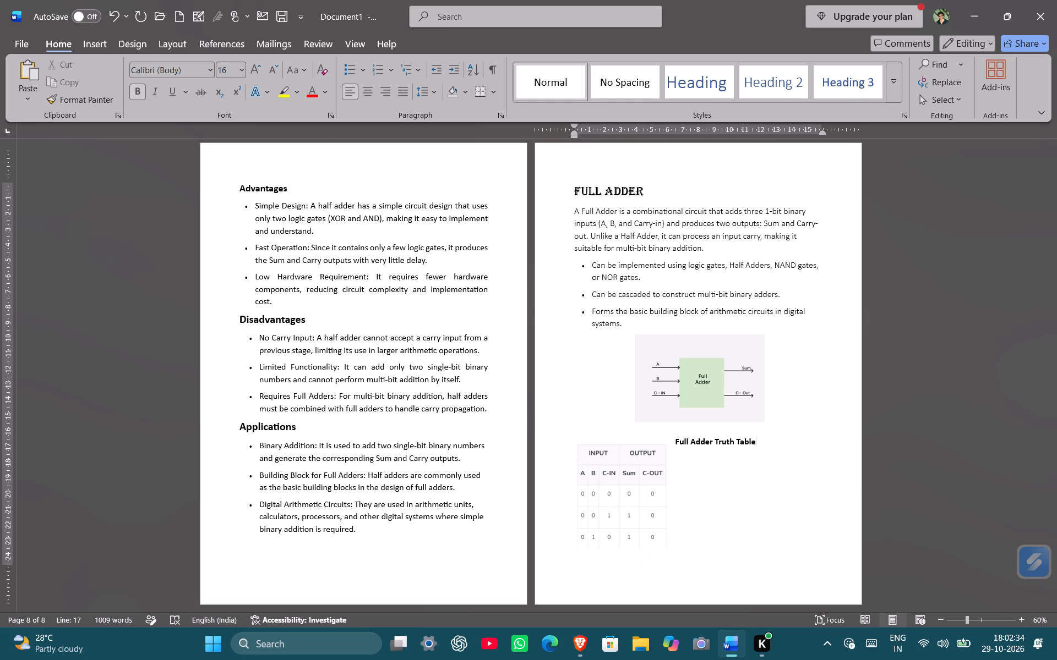
key(Return)
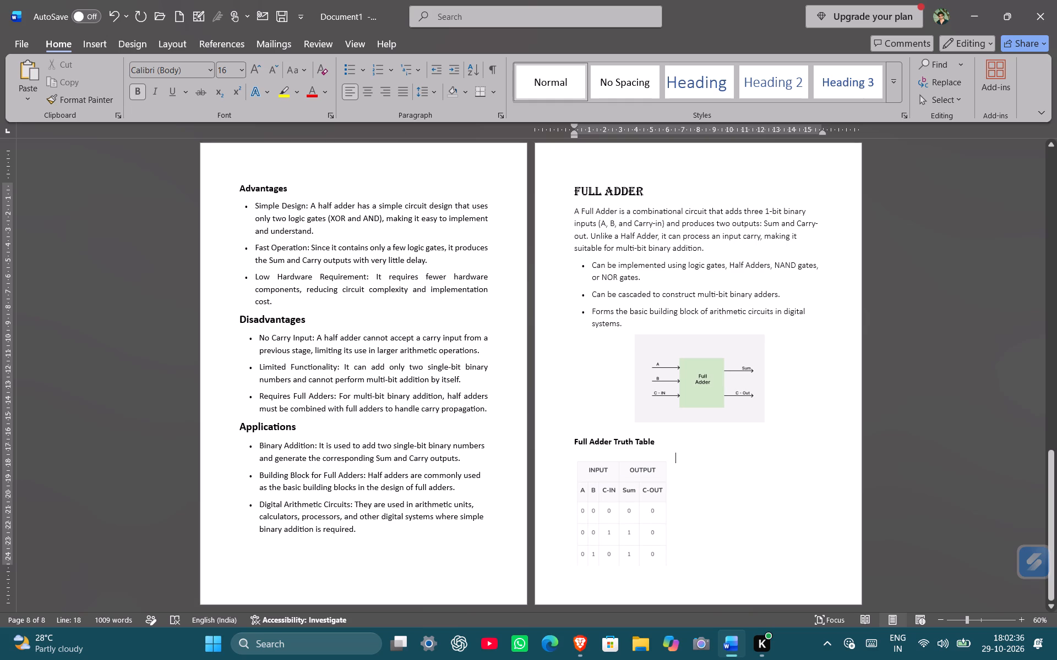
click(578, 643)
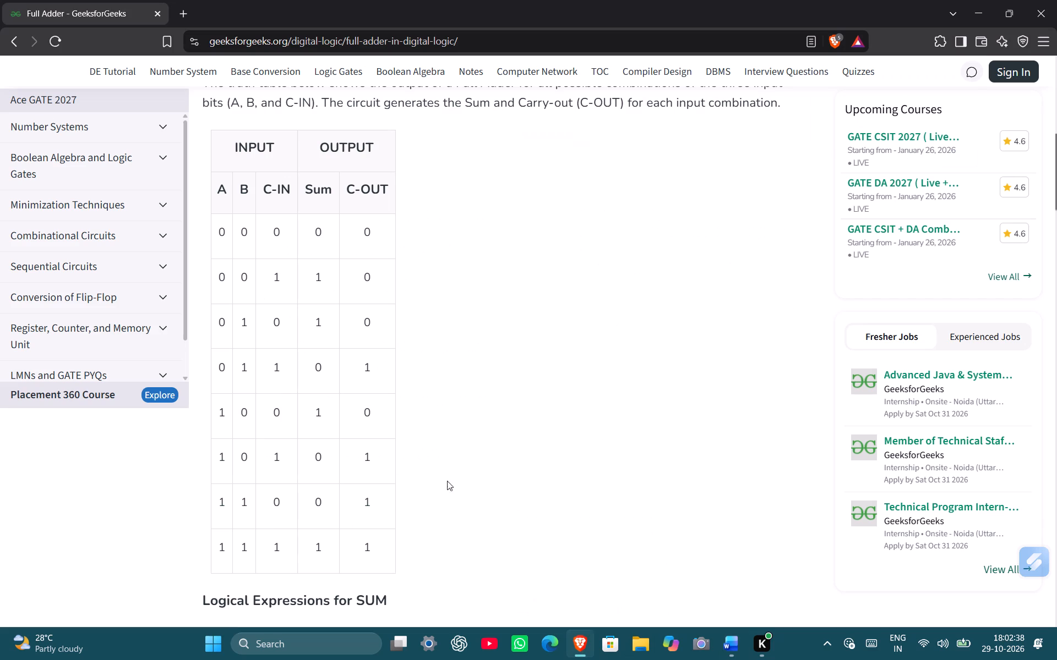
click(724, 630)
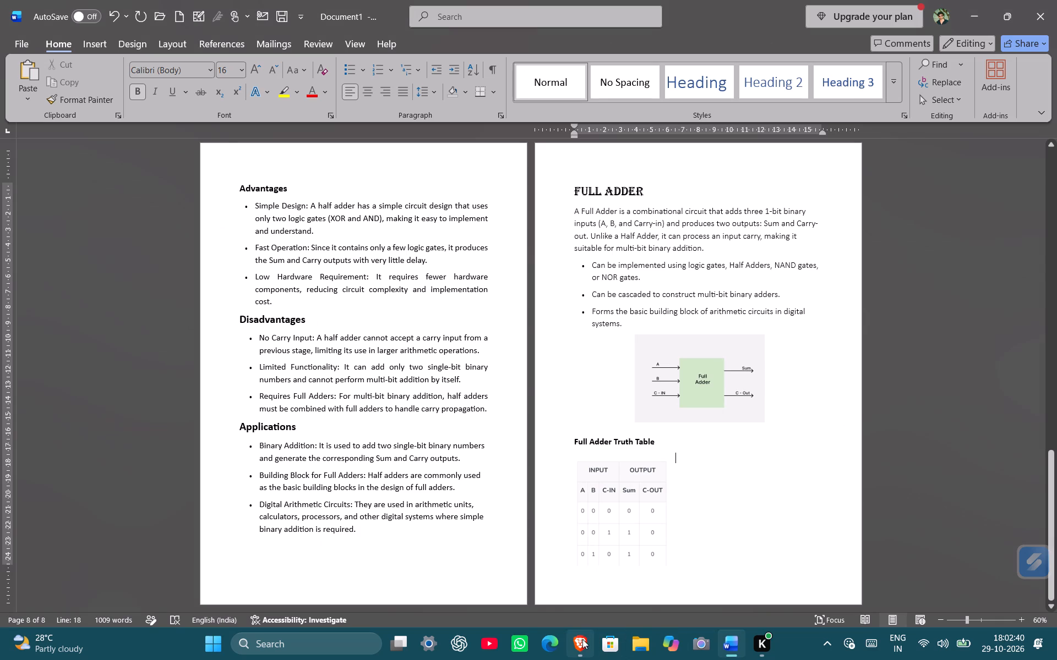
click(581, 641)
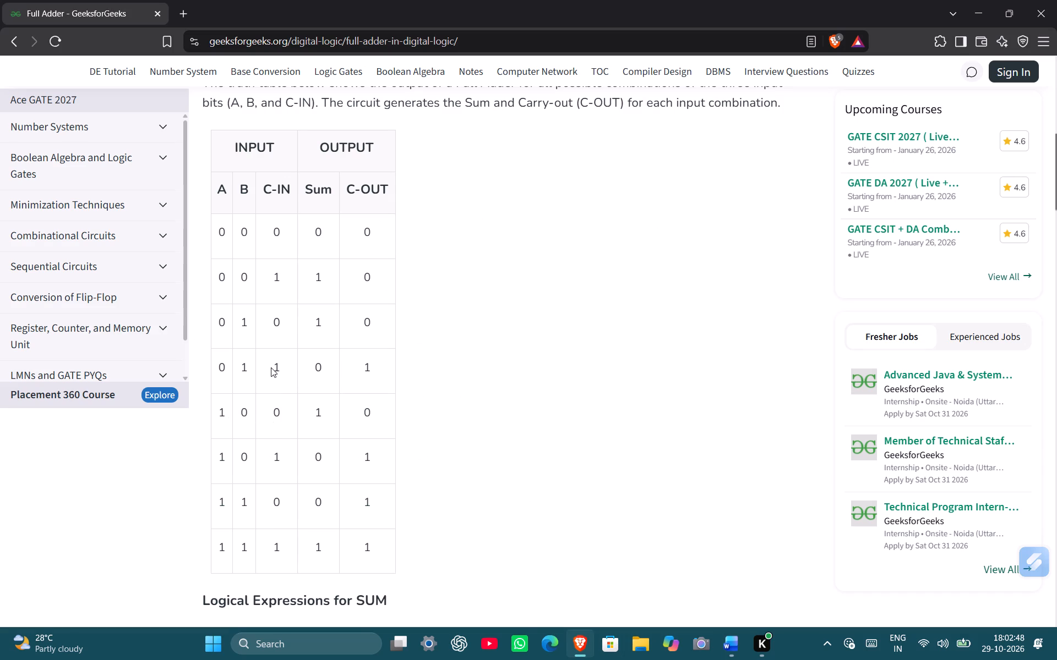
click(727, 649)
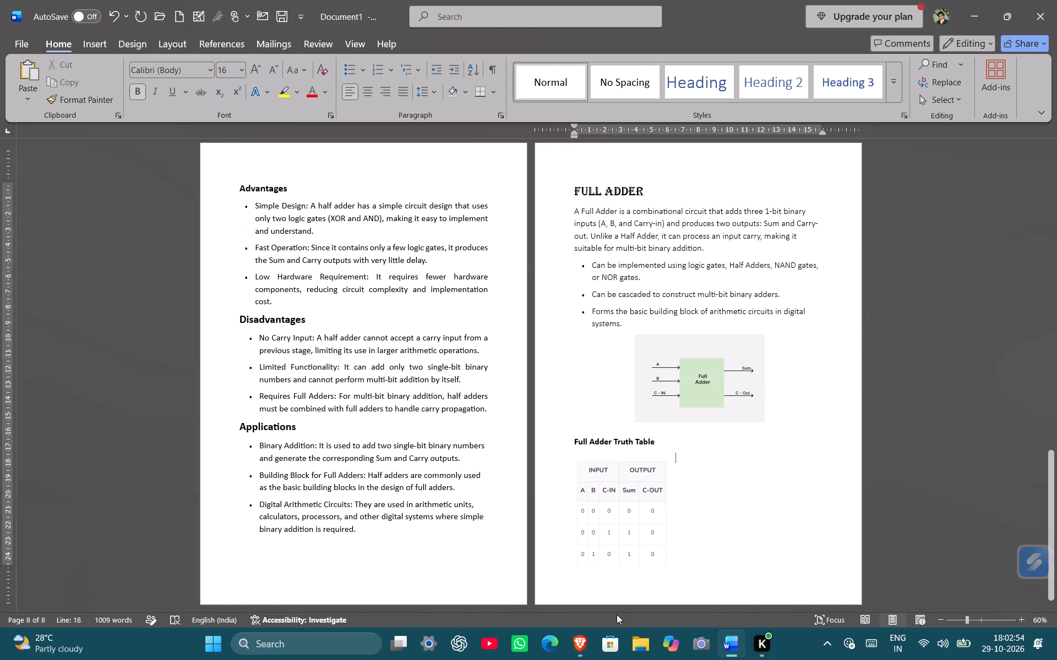
Capture the last five rows of the Full Adder truth table from GeeksforGeeks and paste them into the Word document below its heading.
click(589, 632)
key(shift+super+s)
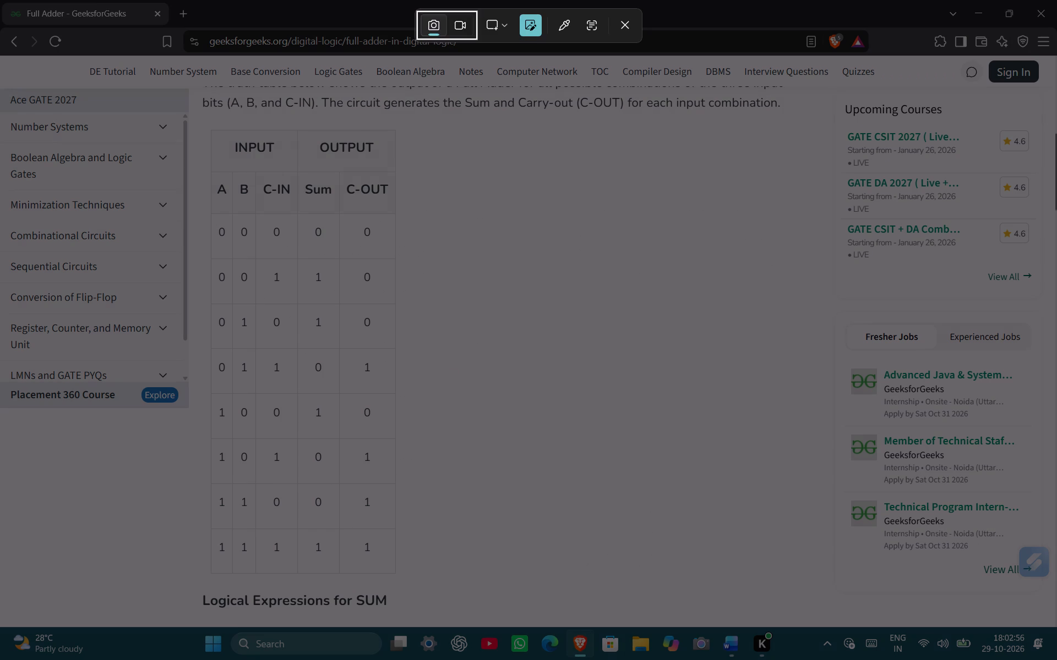
drag(201, 347, 404, 584)
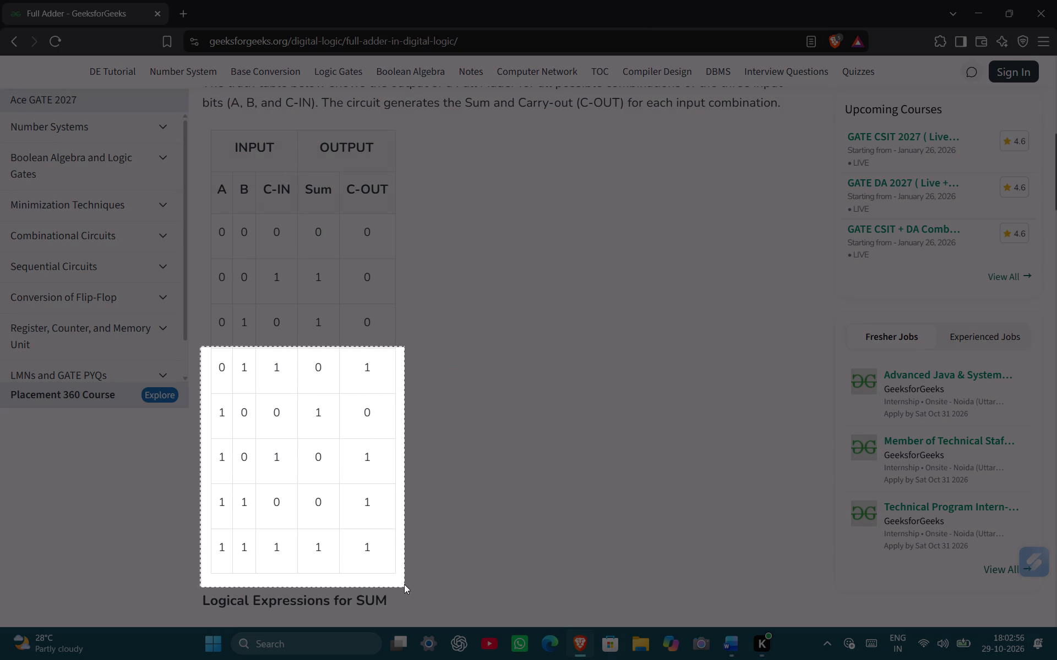
drag(404, 584, 403, 579)
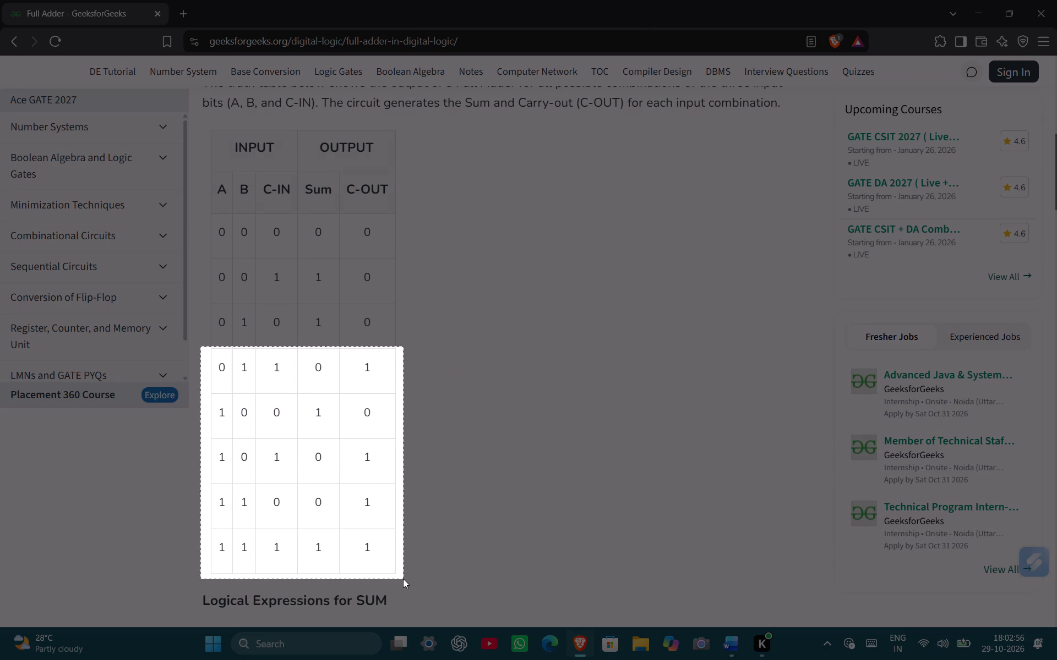
drag(403, 579, 402, 579)
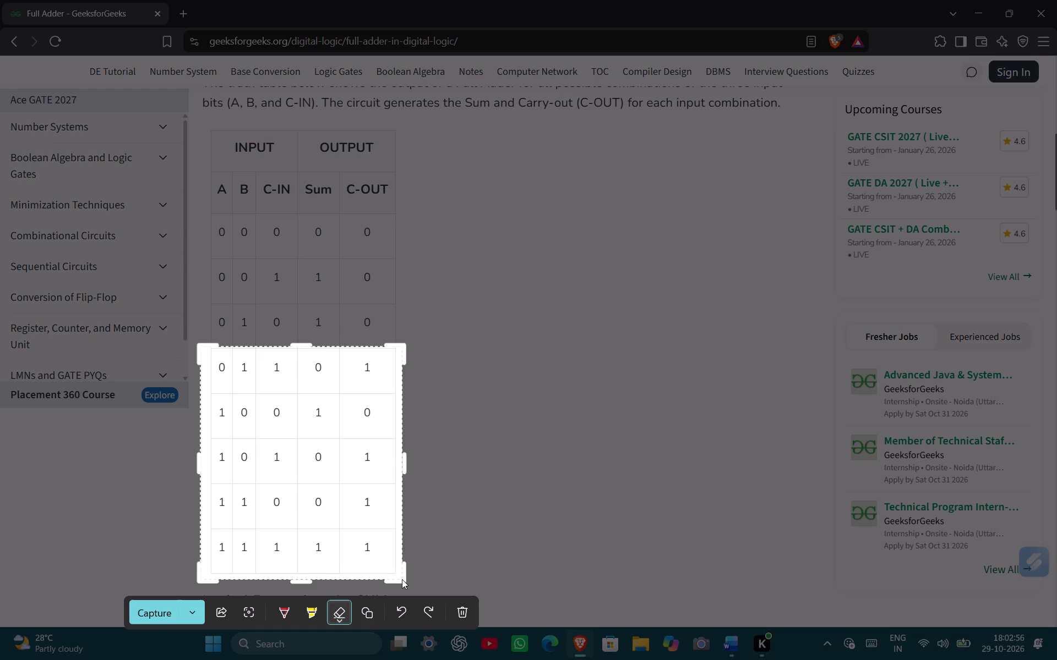
click(161, 613)
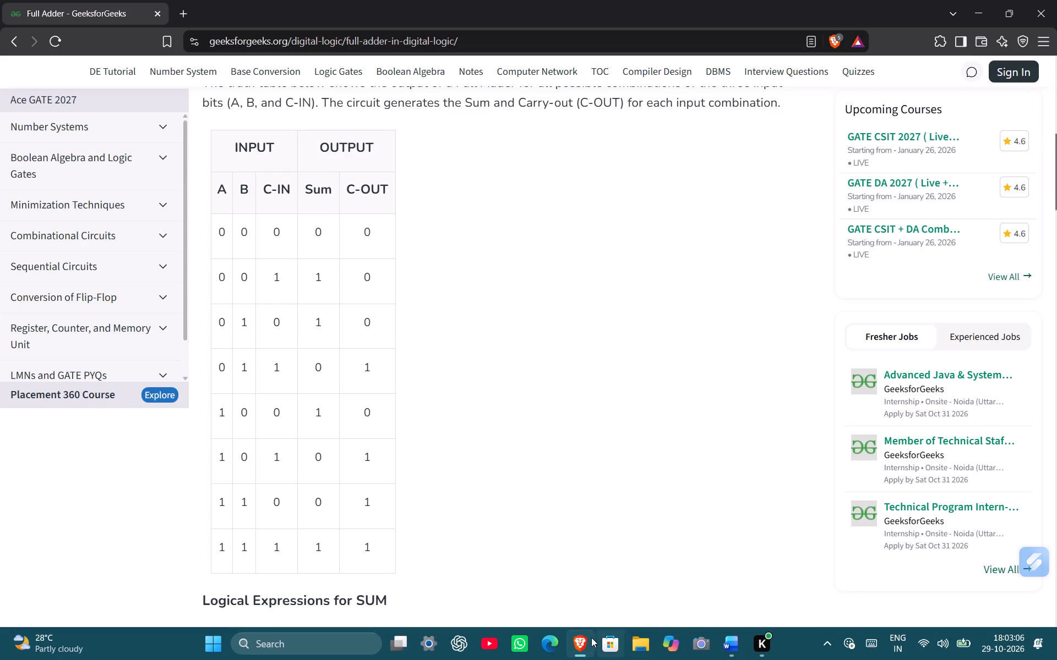
click(590, 637)
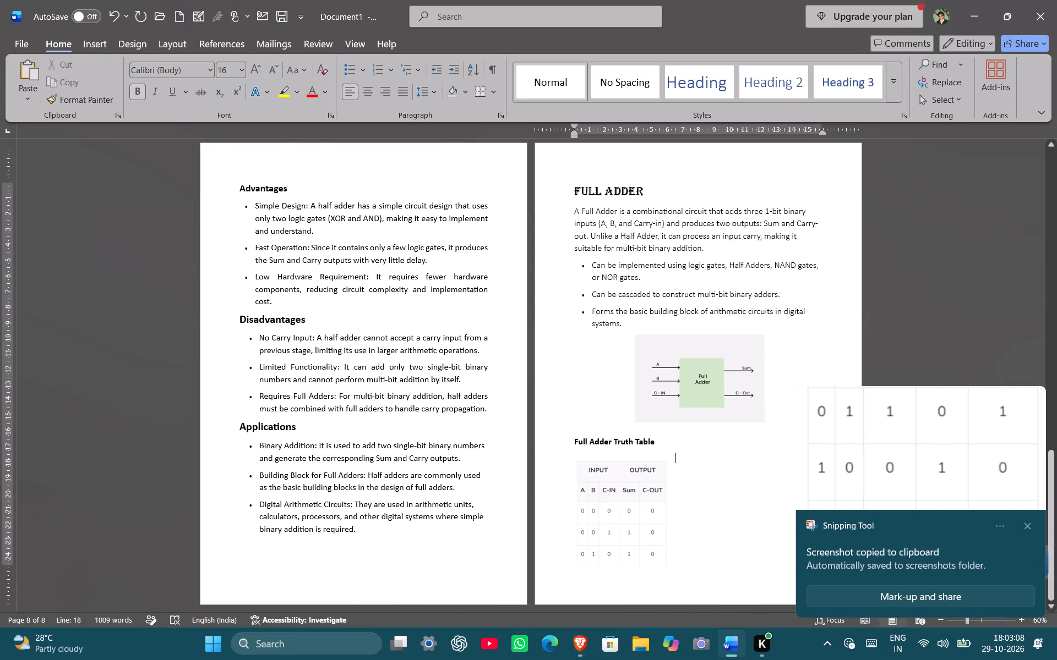
key(ctrl+v)
Give the truth table image with the INPUT/OUTPUT header square wrapping and place it under the heading, before the pasted rows.
click(782, 231)
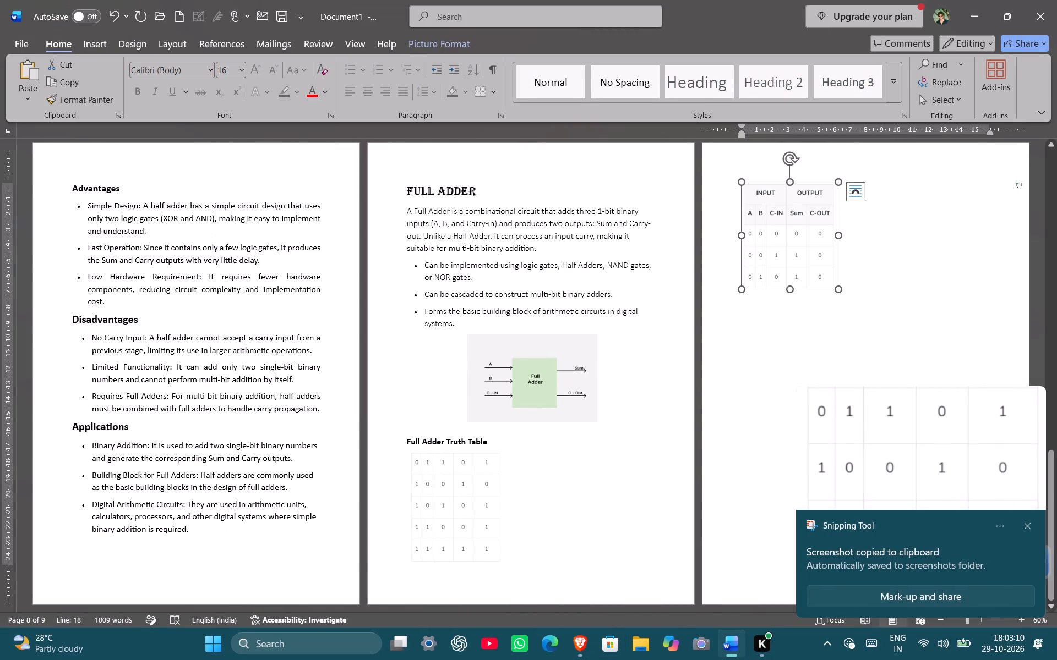
click(846, 192)
click(897, 291)
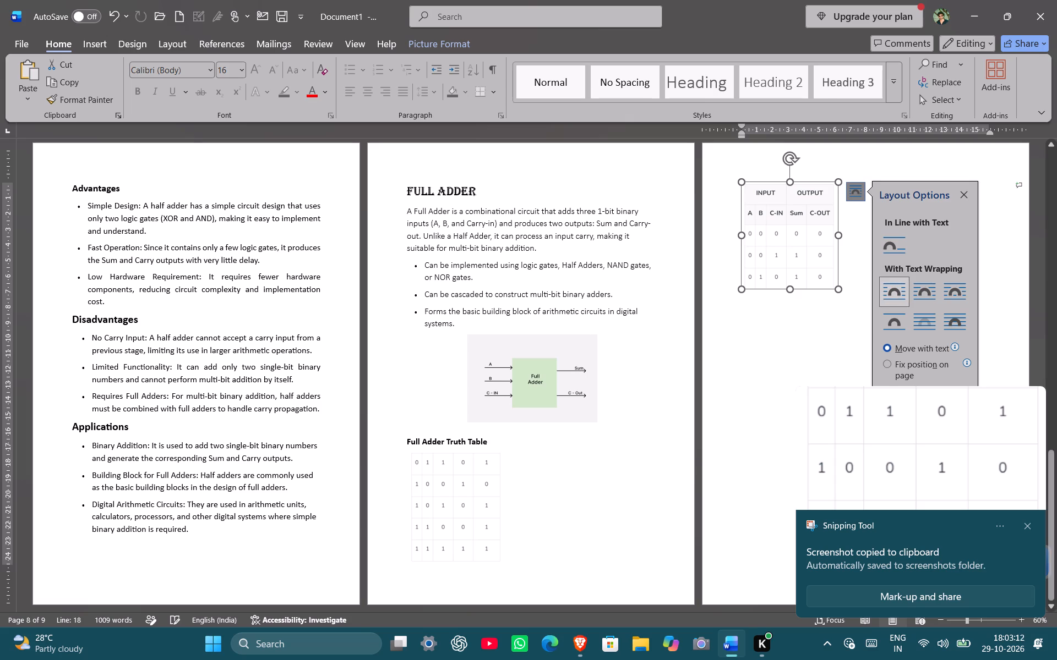
drag(795, 227, 591, 488)
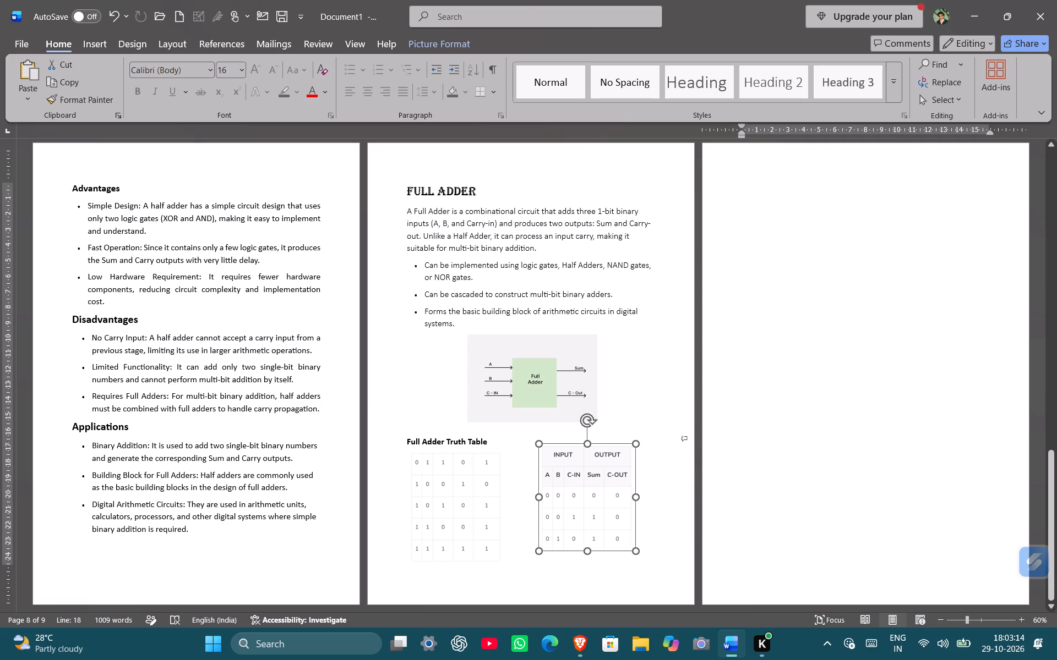
drag(591, 488, 559, 499)
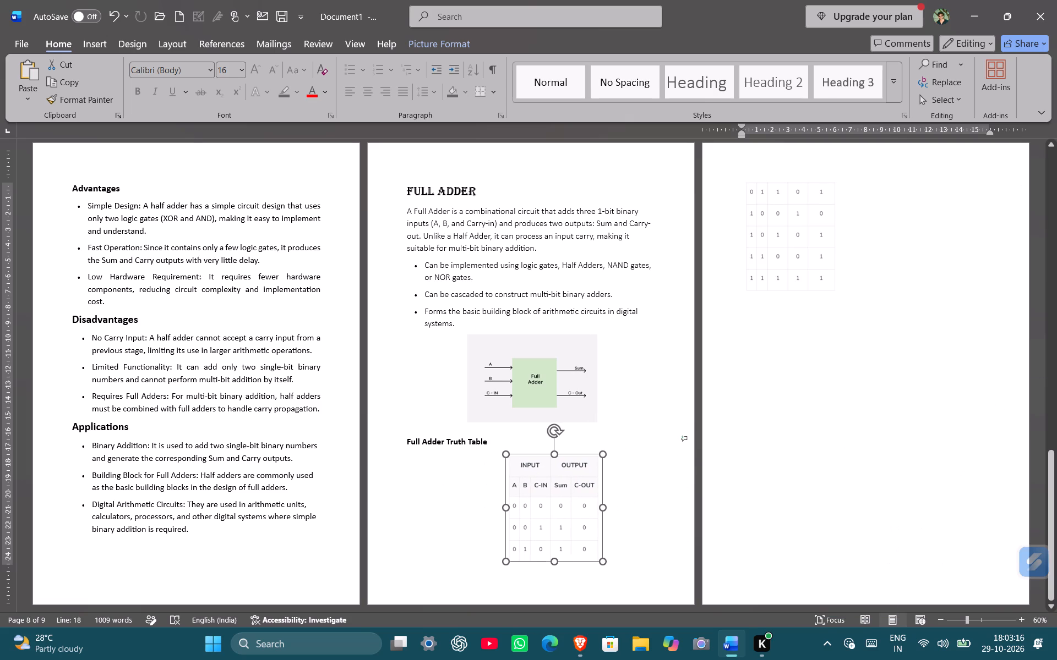
drag(559, 499, 563, 499)
click(666, 483)
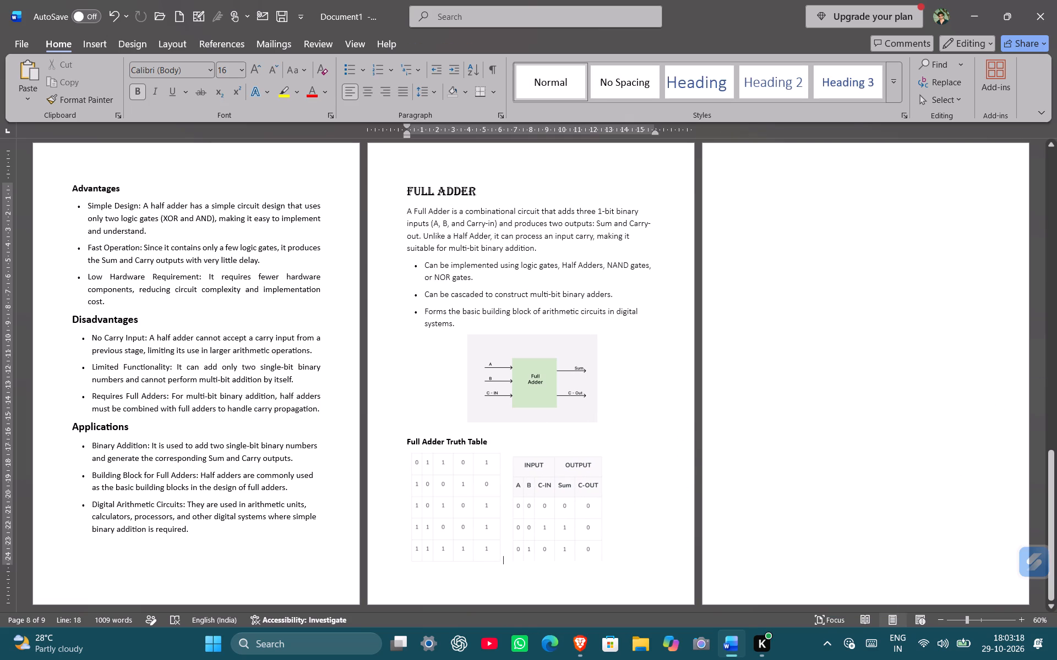
drag(557, 495, 453, 496)
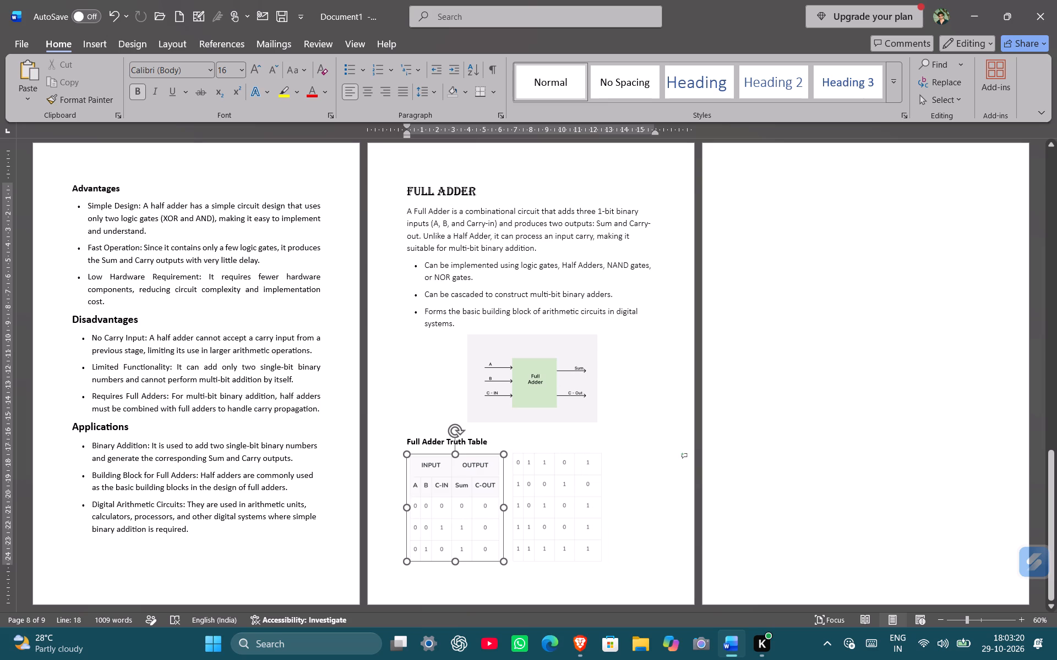
drag(453, 496, 454, 493)
click(648, 485)
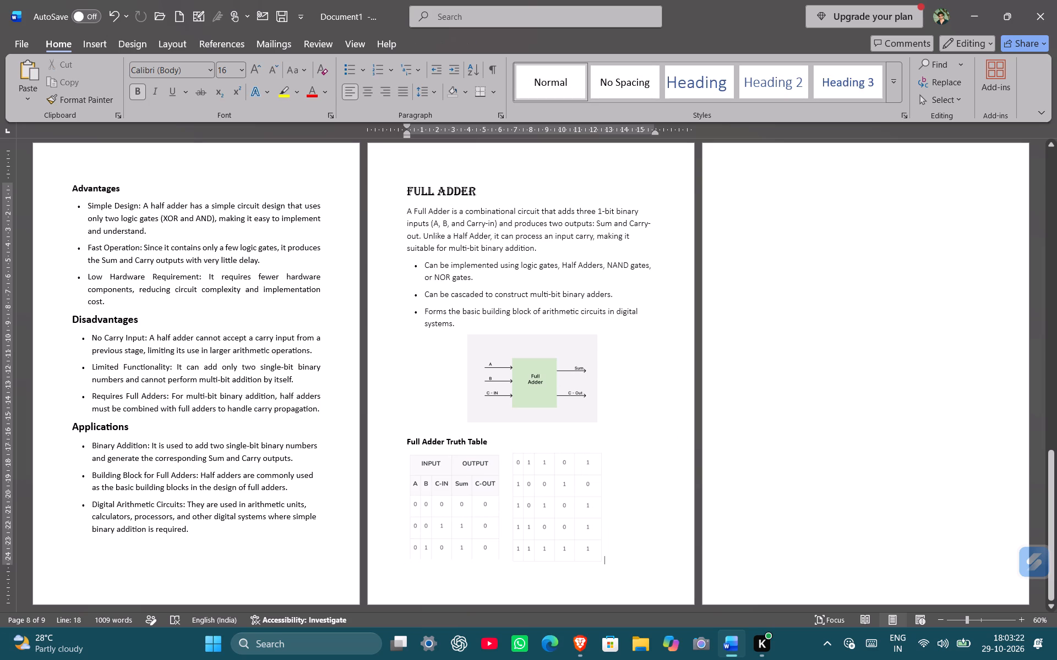
Slightly reduce the height of the image holding the last five Full Adder truth table rows.
ctrl+scroll(584, 420, up, 2)
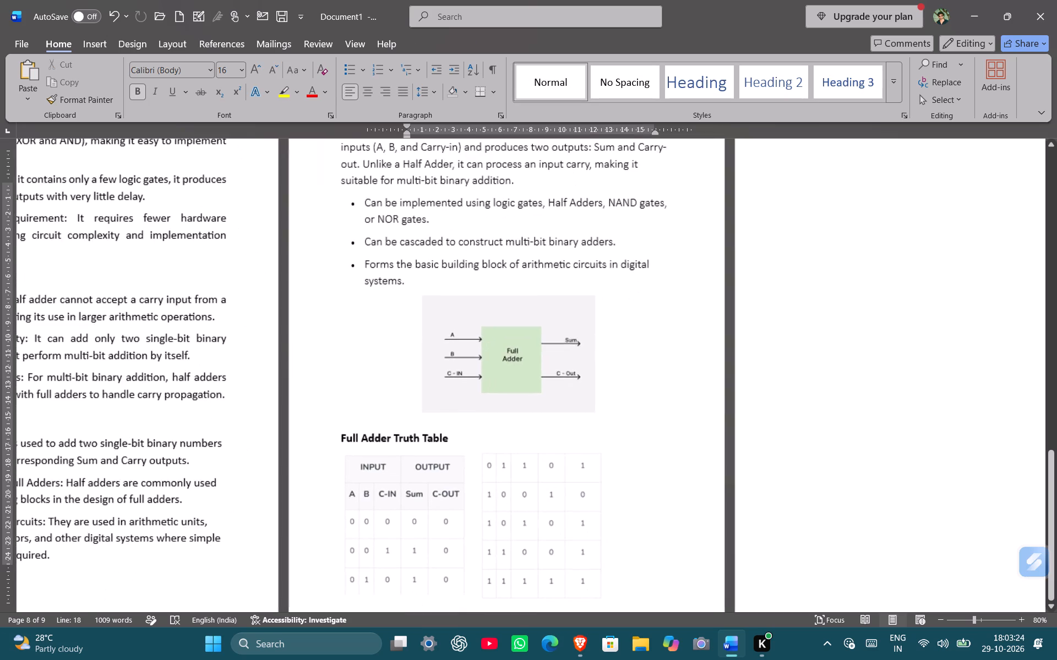
scroll(584, 420, down, 3)
scroll(584, 420, up, 2)
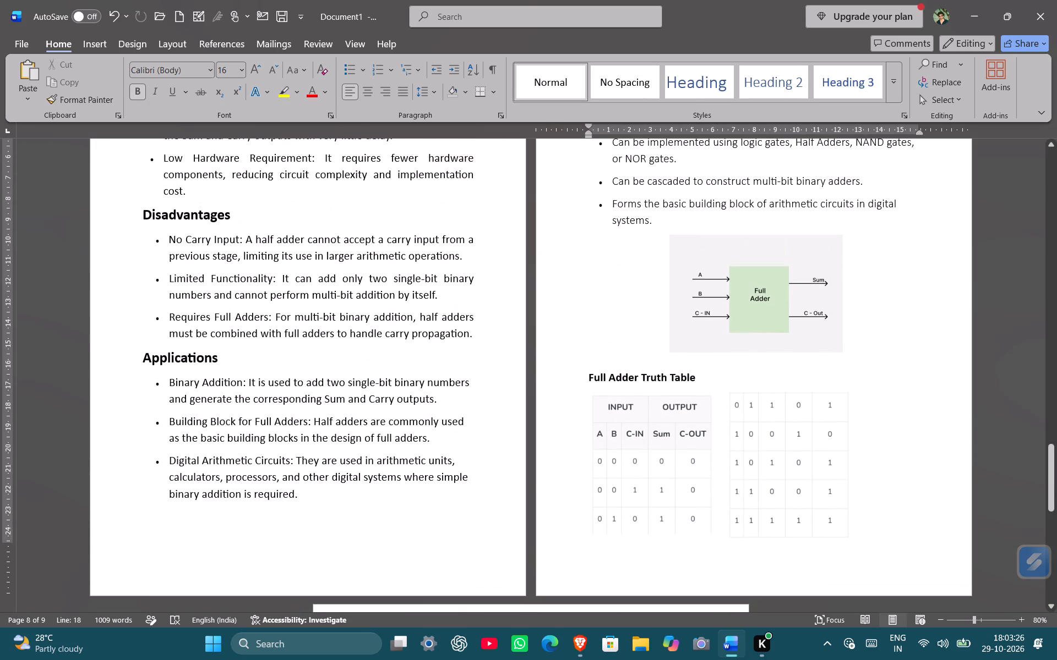
ctrl+scroll(584, 420, up, 1)
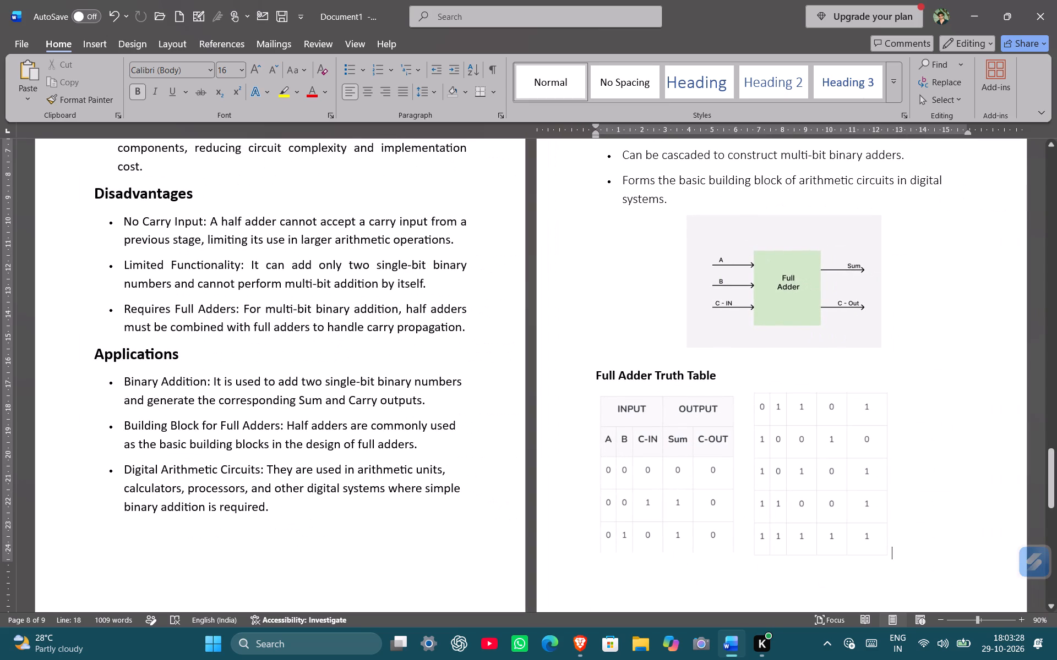
ctrl+scroll(584, 420, up, 2)
scroll(584, 420, down, 2)
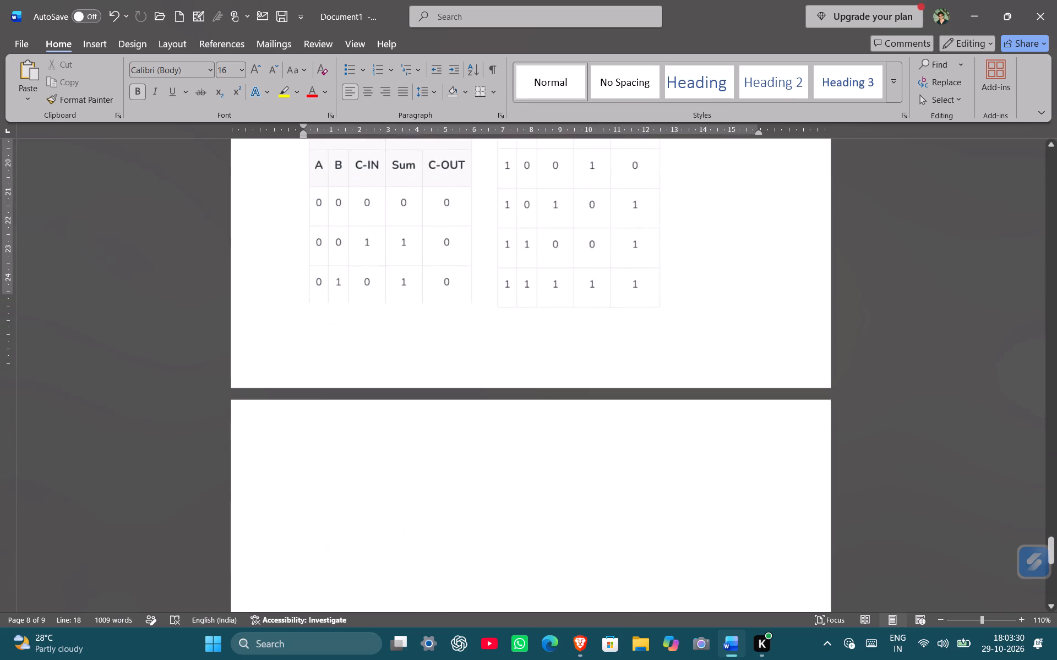
scroll(584, 420, up, 2)
click(713, 351)
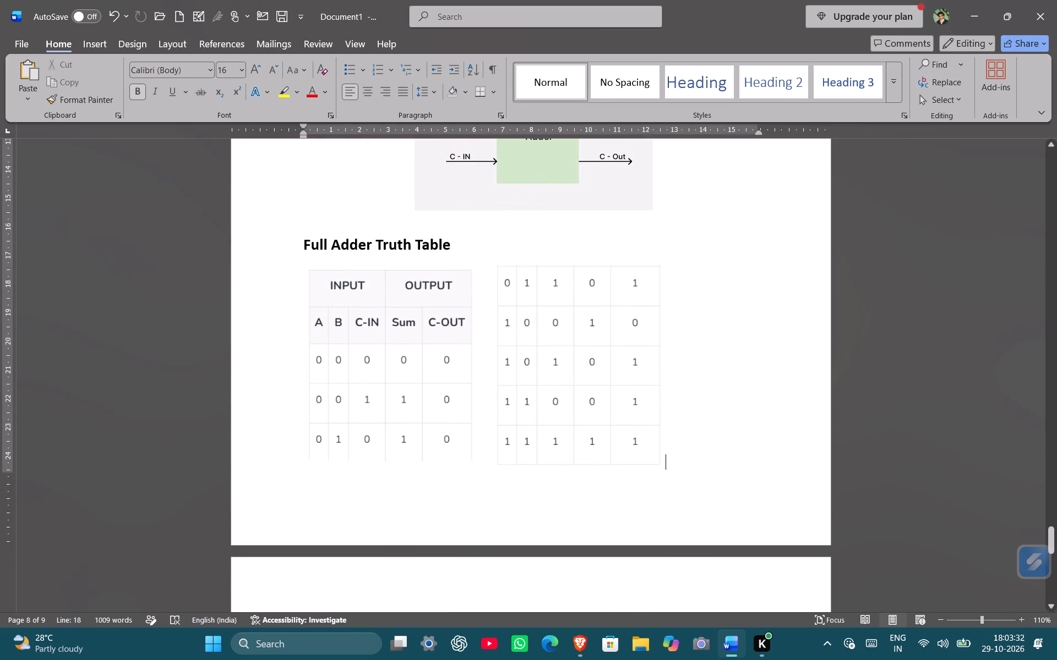
click(602, 338)
drag(579, 265, 579, 279)
Give the last-five-rows image square text wrapping and shift it to line up beside the truth table's header part.
drag(577, 310, 577, 321)
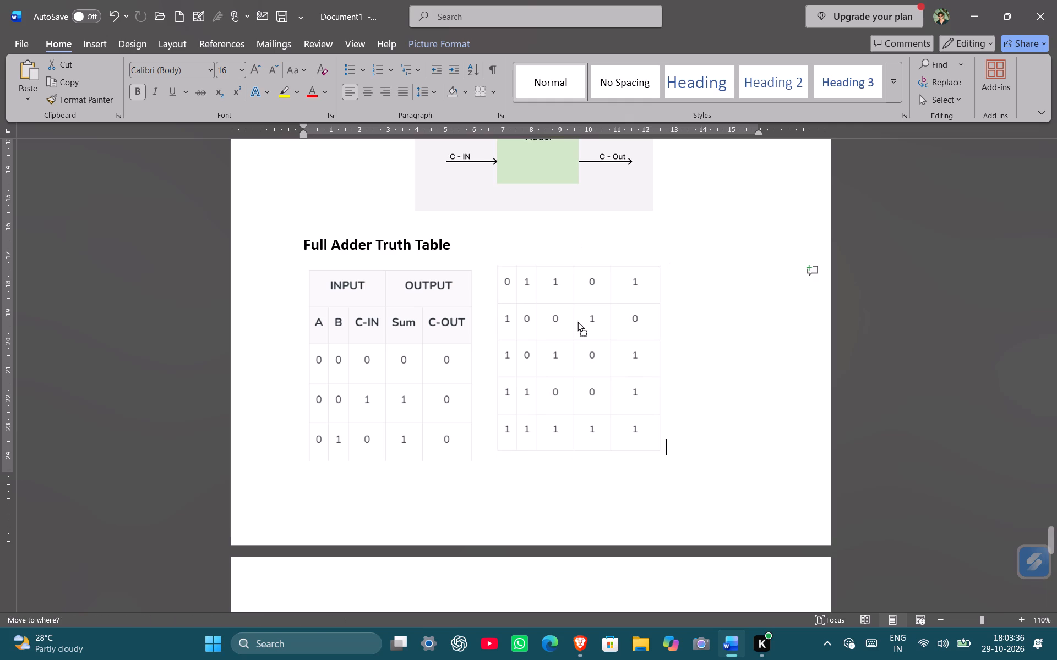
drag(577, 321, 569, 332)
drag(569, 332, 567, 353)
drag(567, 353, 566, 353)
click(686, 281)
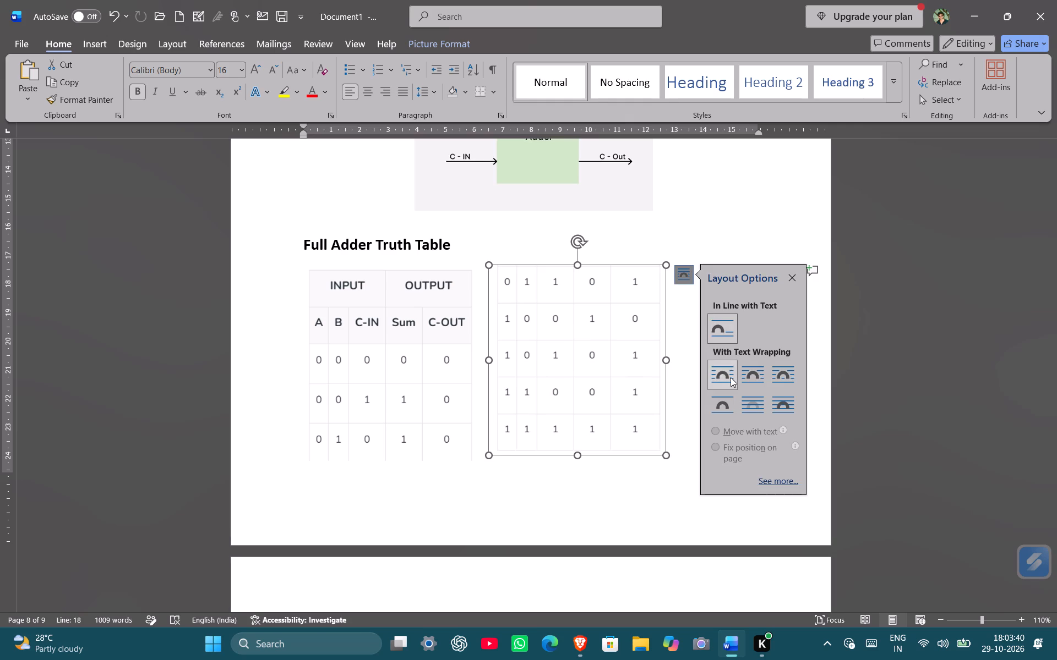
click(731, 377)
drag(614, 393, 615, 405)
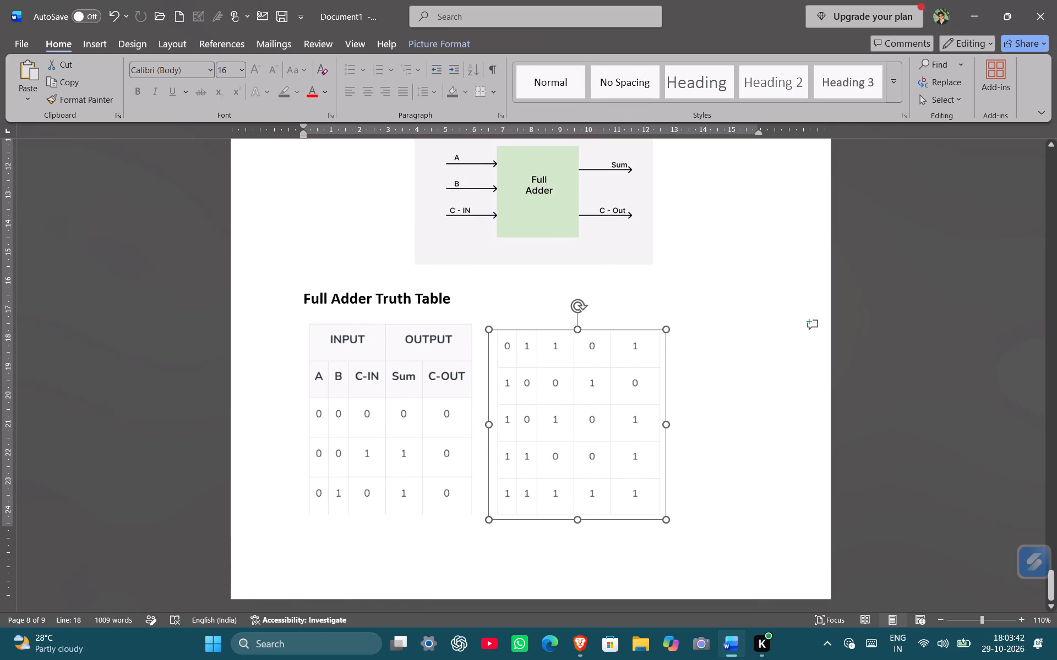
drag(615, 405, 617, 399)
click(697, 375)
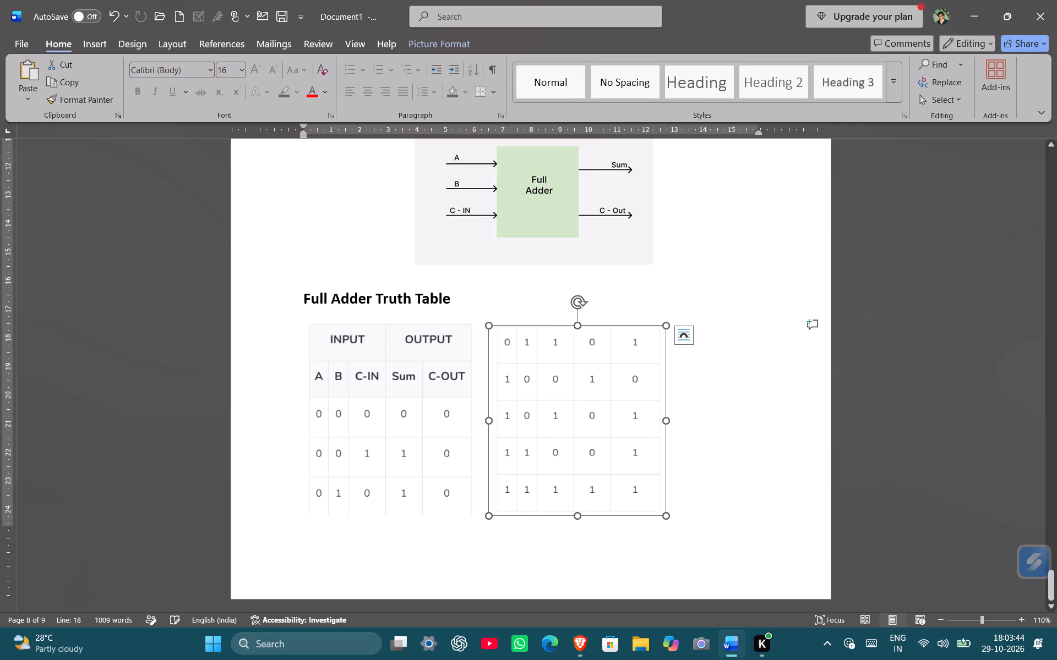
Enlarge the last-five-rows image slightly from its upper-left corner so its top edge aligns with the header part.
click(642, 340)
click(488, 325)
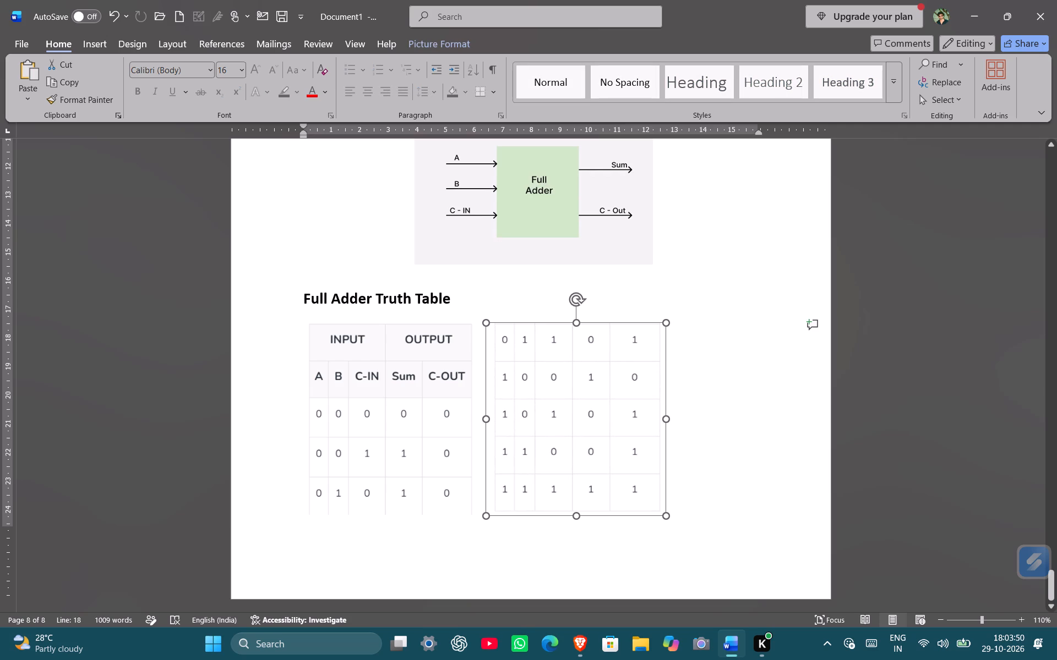
click(508, 311)
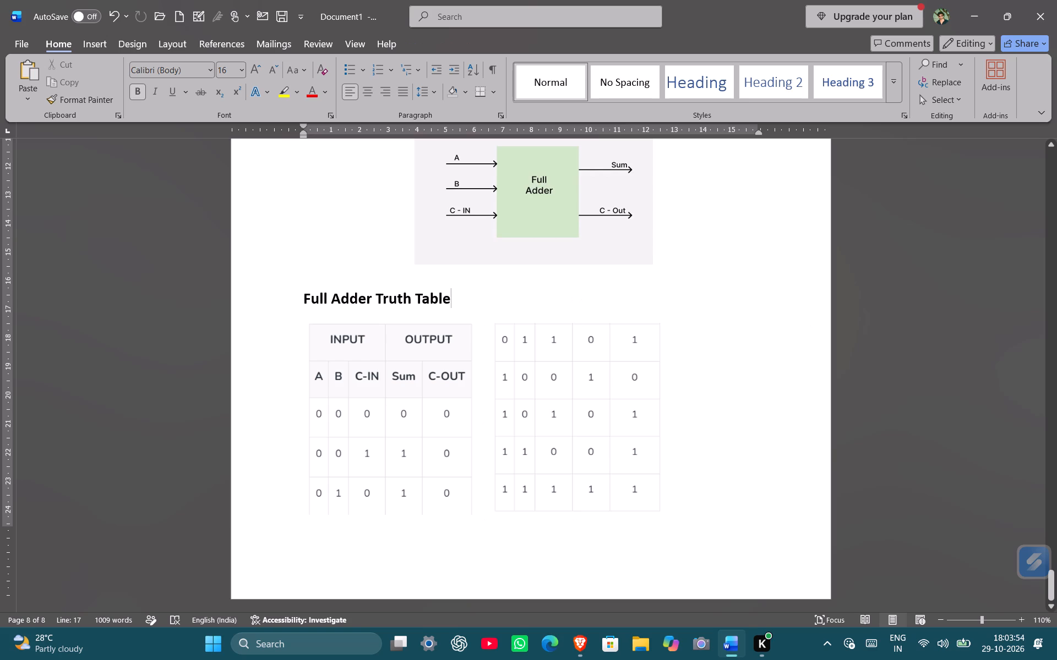
Delete the contents of every cell in the Half Adder truth table.
scroll(468, 302, up, 4)
ctrl+scroll(468, 302, down, 3)
scroll(468, 302, up, 3)
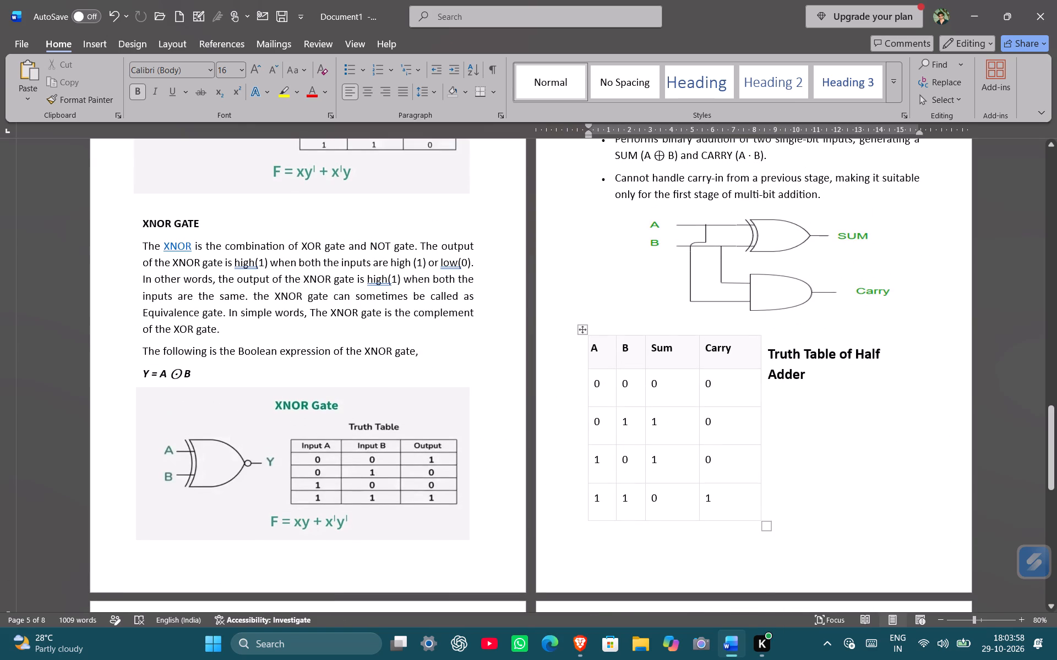
click(701, 403)
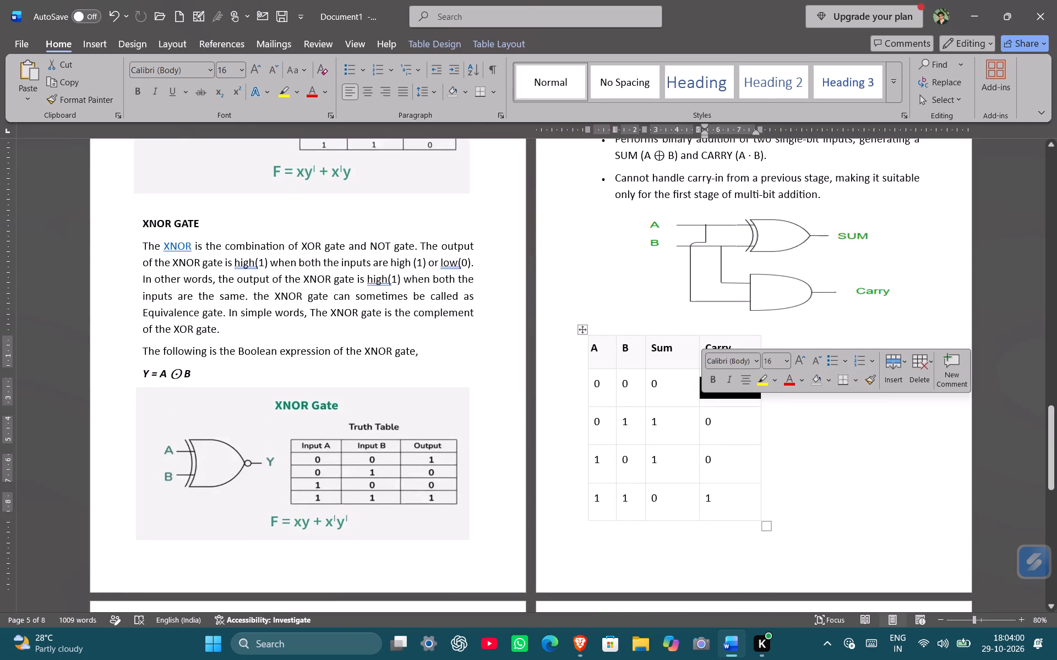
click(814, 447)
click(703, 424)
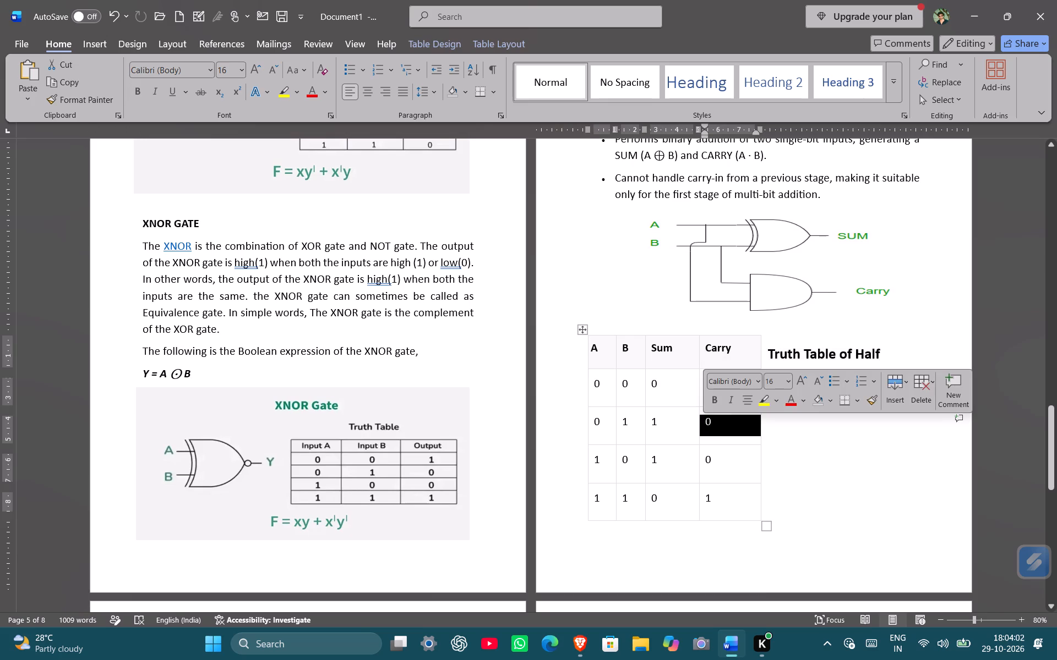
drag(753, 504, 575, 337)
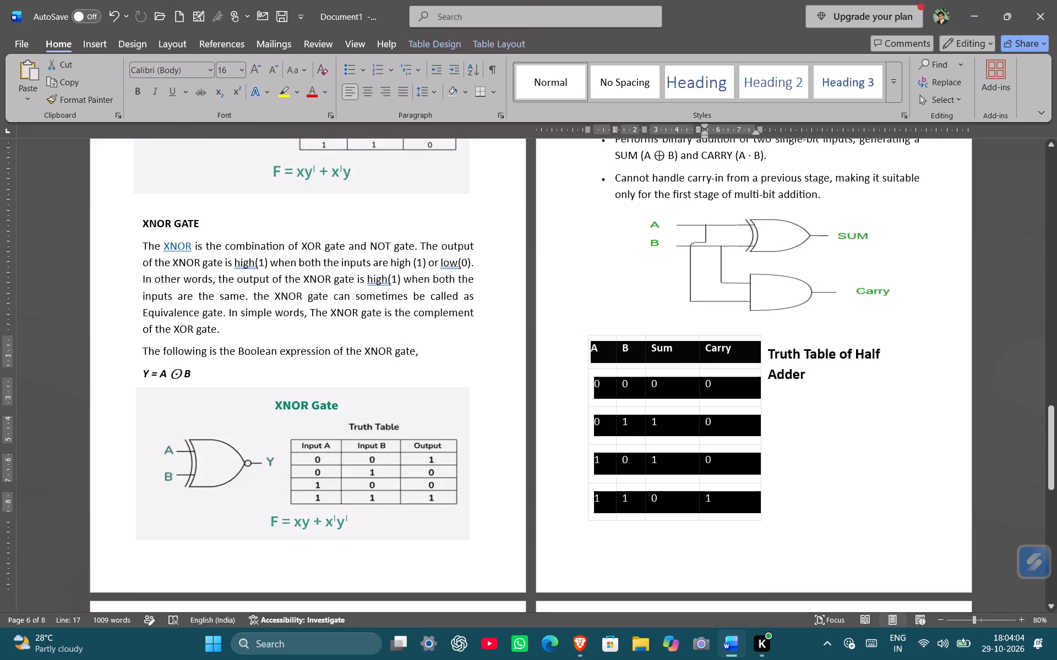
drag(575, 337, 597, 345)
key(Delete)
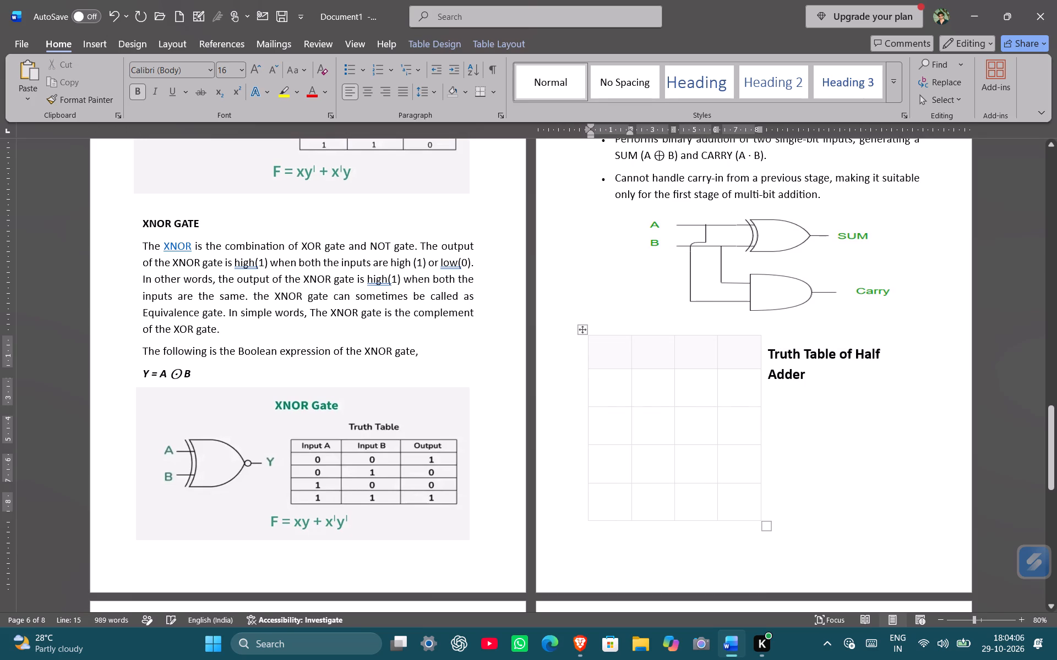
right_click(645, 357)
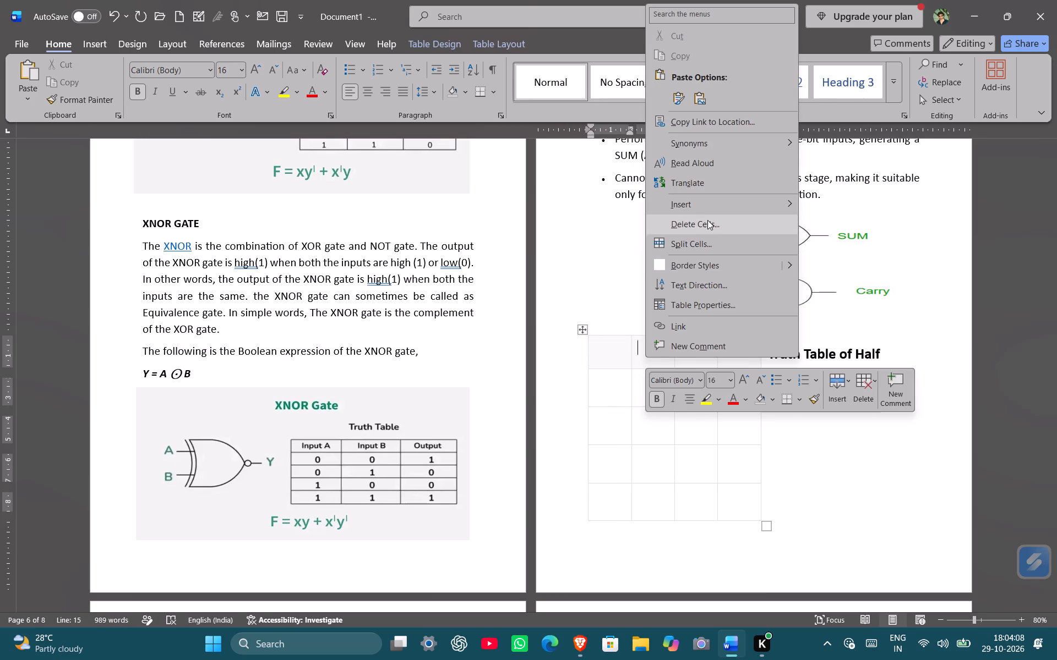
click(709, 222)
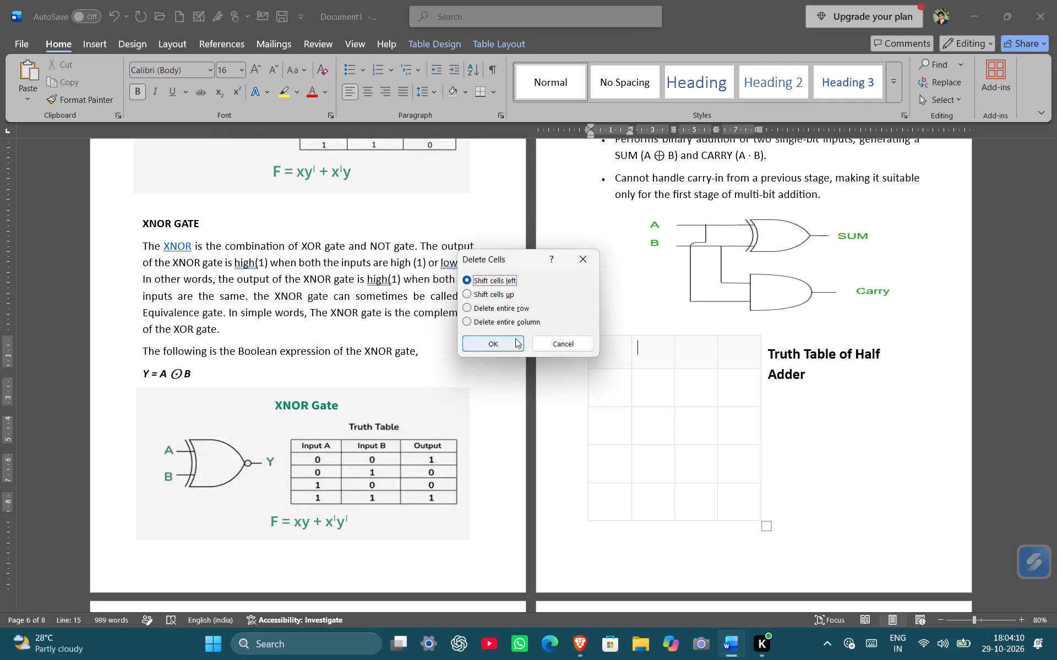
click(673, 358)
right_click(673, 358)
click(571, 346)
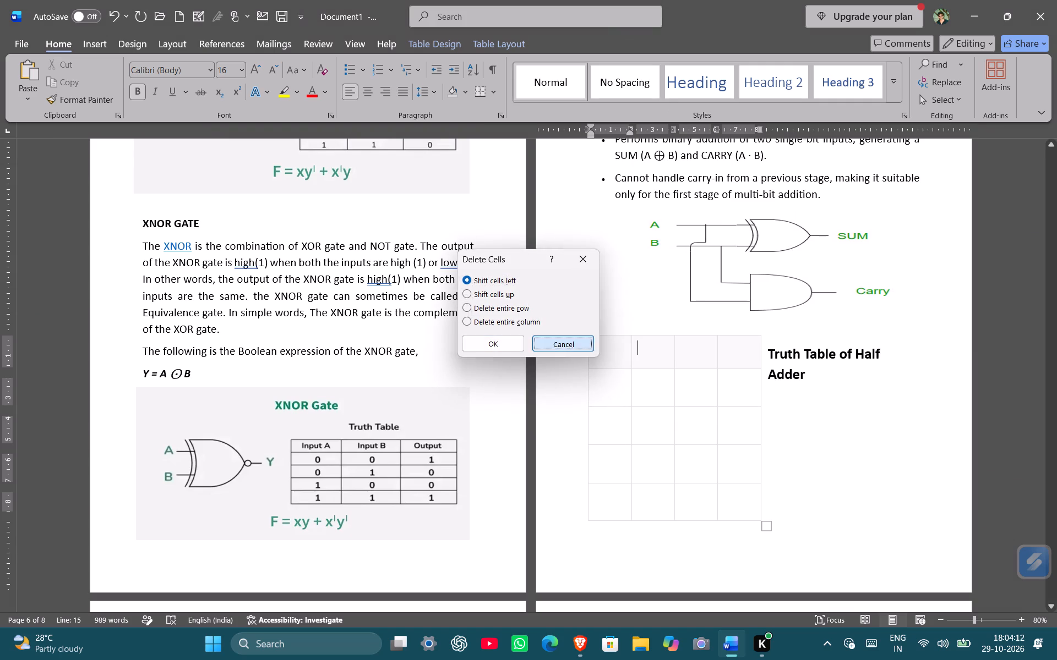
Delete the empty Half Adder truth table and the blank line above the "Truth Table of Half Adder" heading.
right_click(637, 350)
click(673, 374)
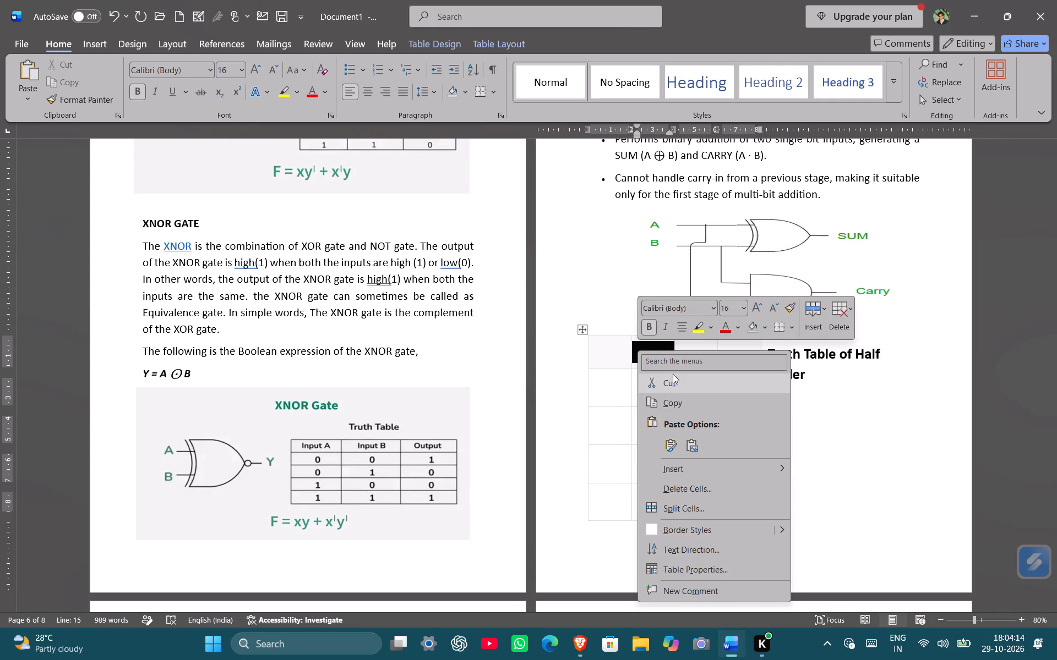
right_click(632, 364)
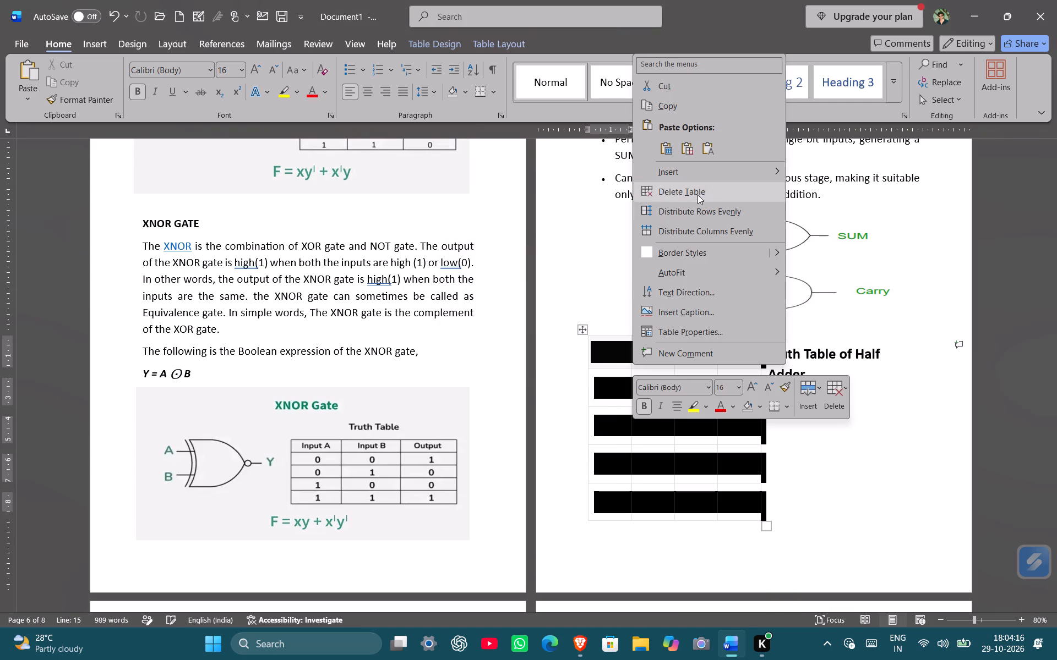
click(706, 194)
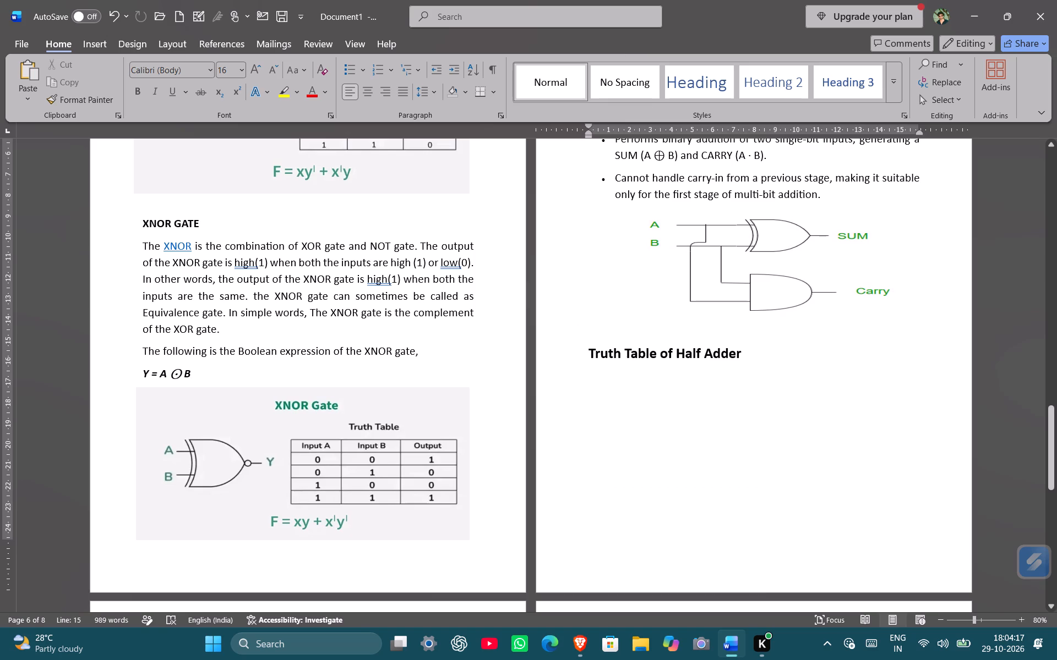
key(BackSpace)
click(615, 353)
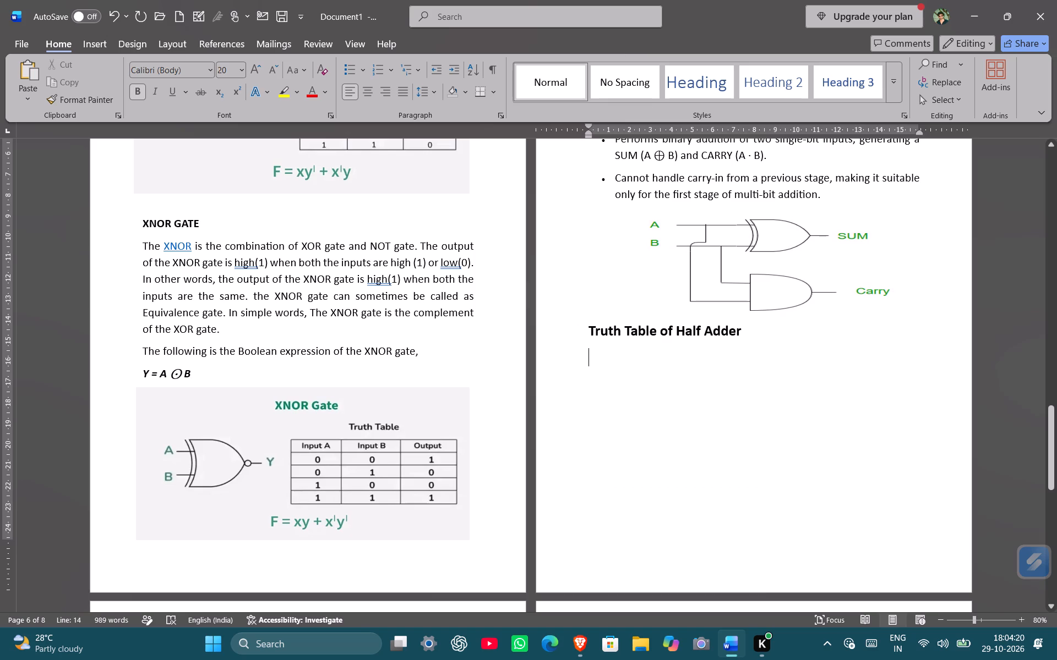
Switch to the Brave browser and return to the GeeksforGeeks Half Adder article.
click(576, 645)
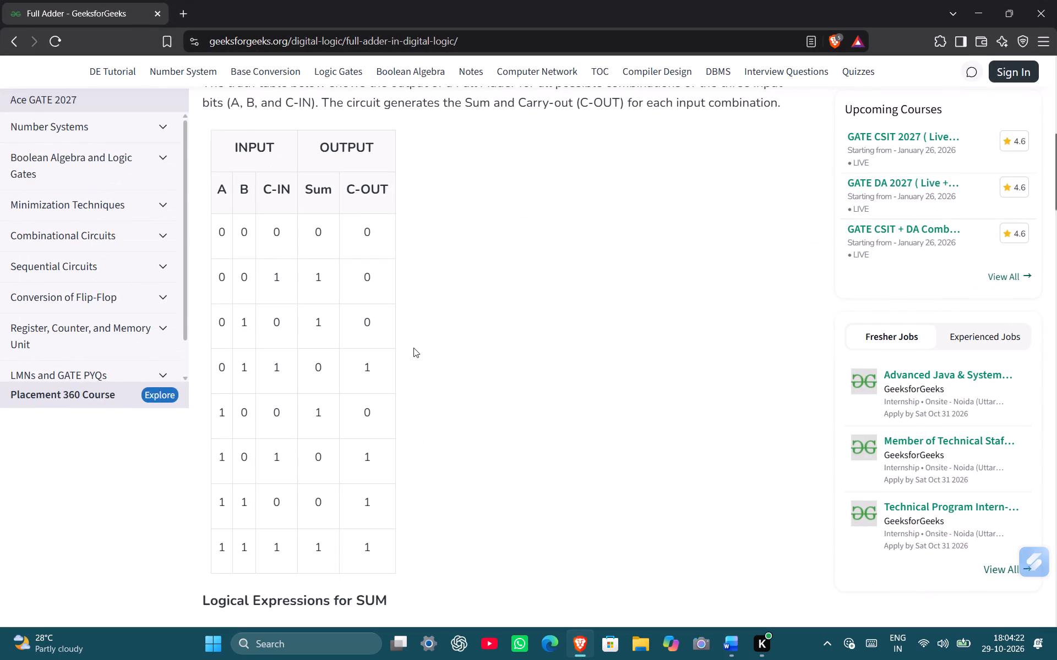
scroll(413, 348, up, 12)
scroll(413, 348, right, 9)
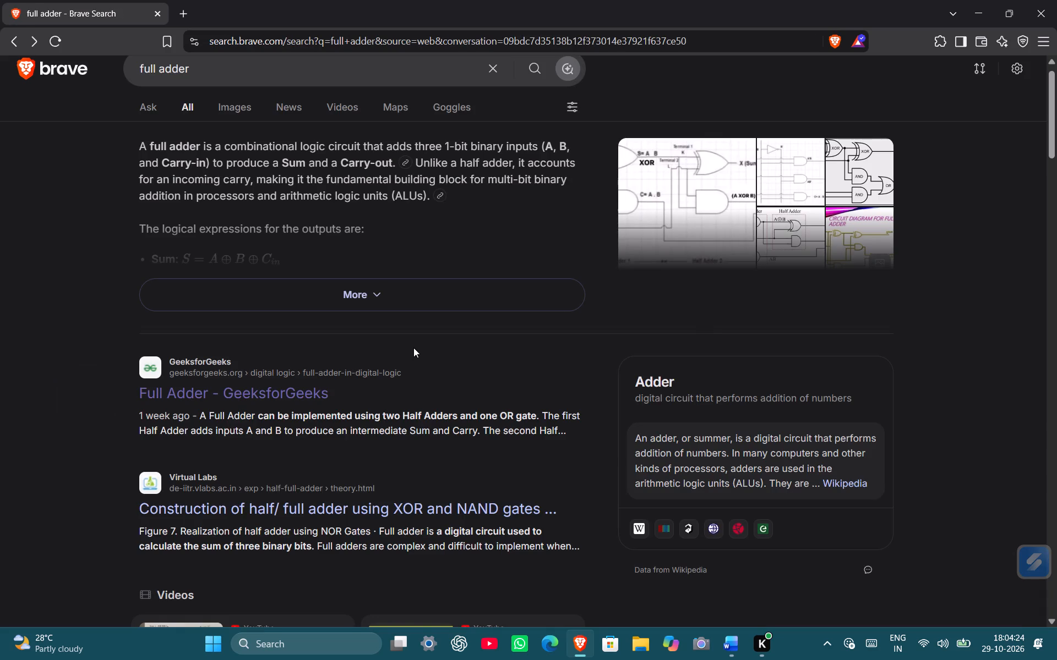
scroll(413, 348, right, 6)
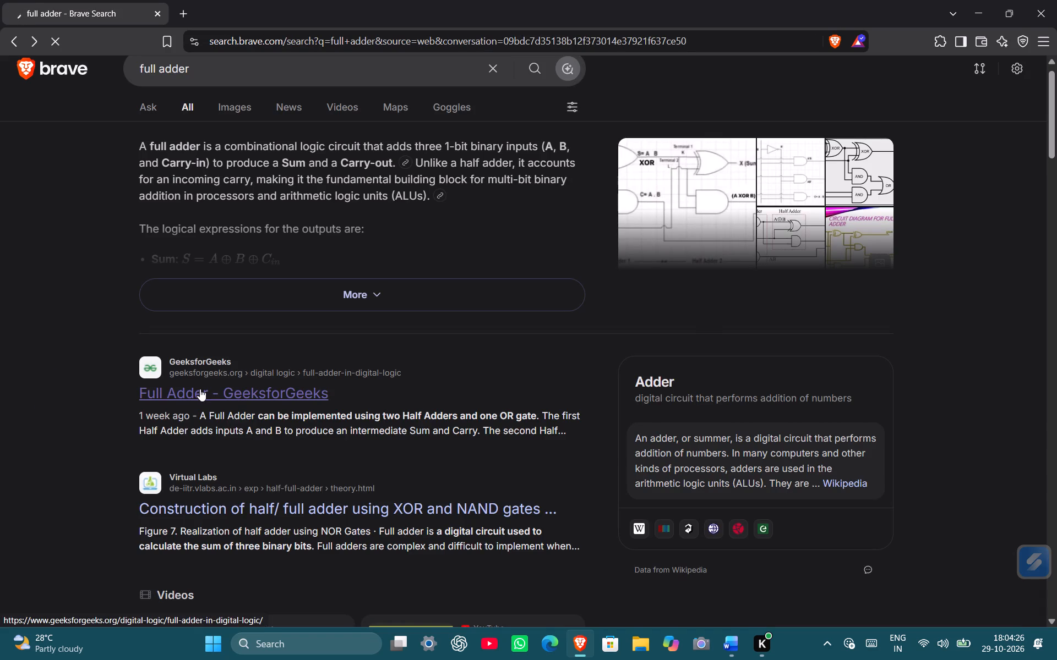
click(206, 414)
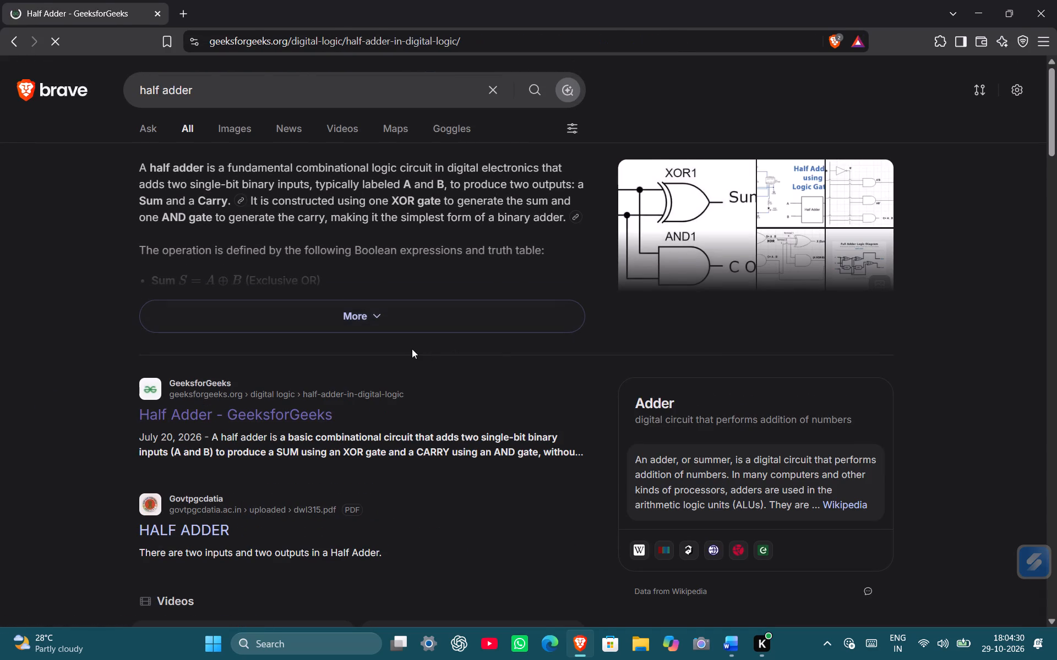
Capture a screenshot of the complete Half Adder truth table, from the A, B, Sum, Carry header to the last row.
scroll(412, 349, down, 1)
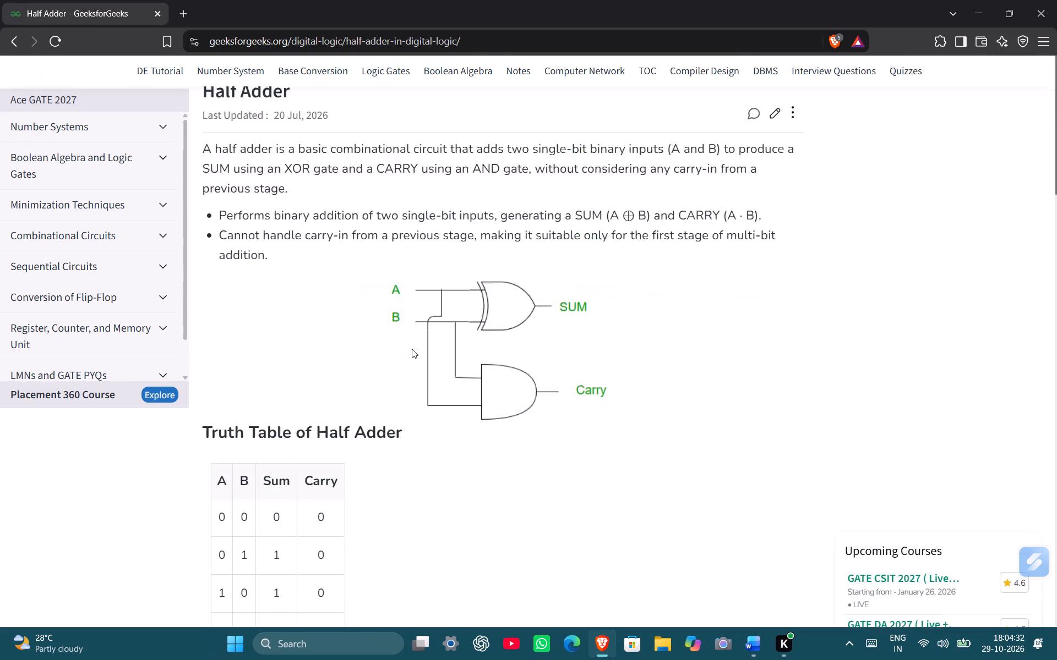
scroll(412, 349, down, 2)
key(shift+super+s)
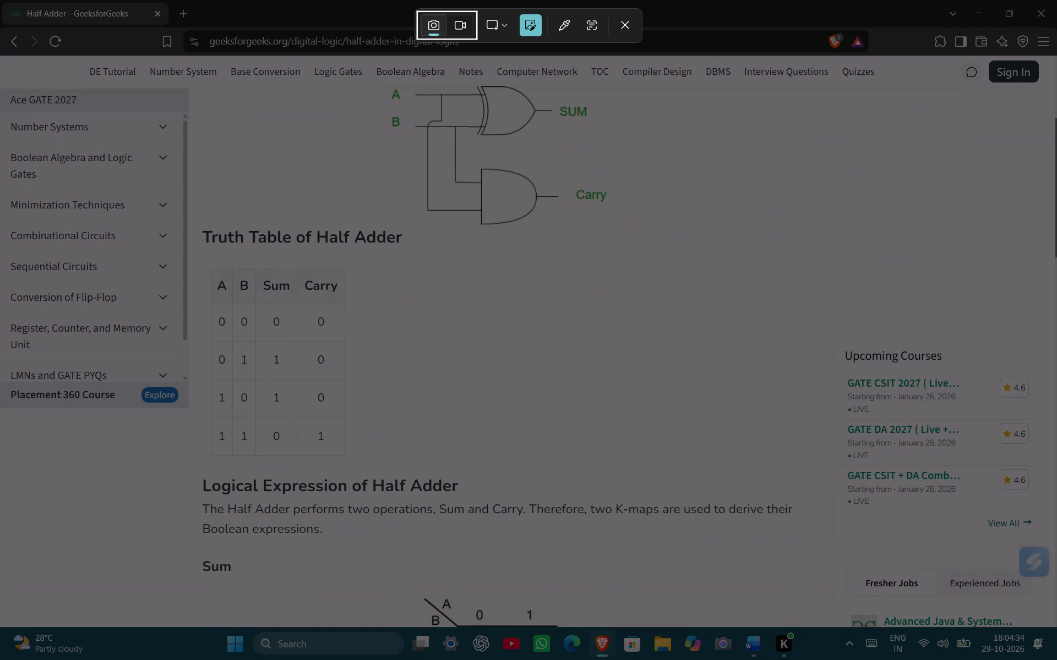
drag(203, 263, 350, 463)
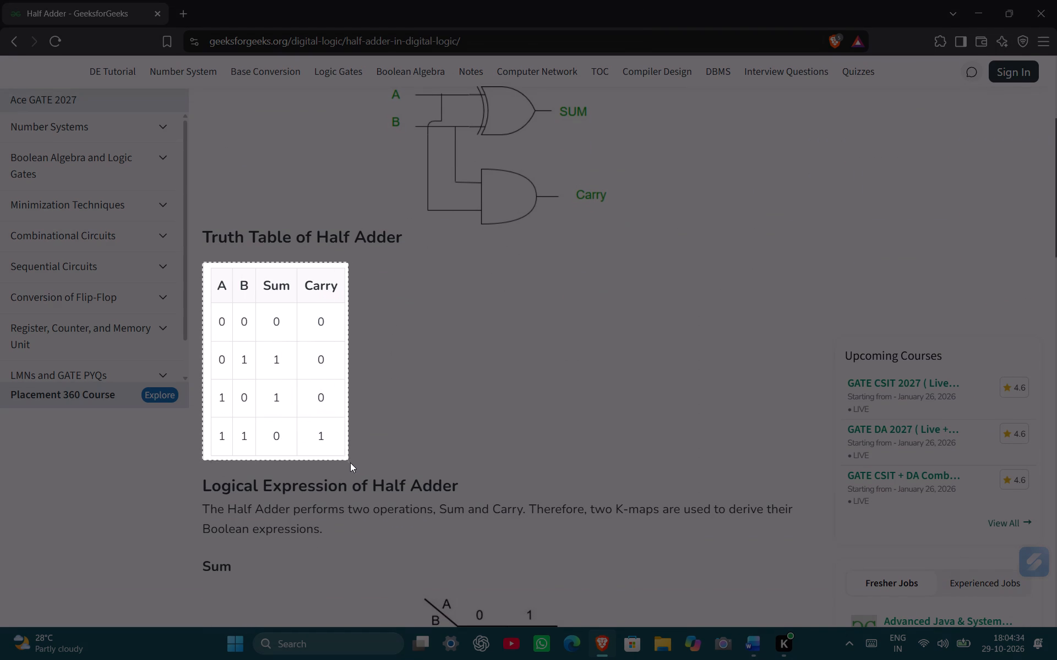
drag(350, 463, 353, 461)
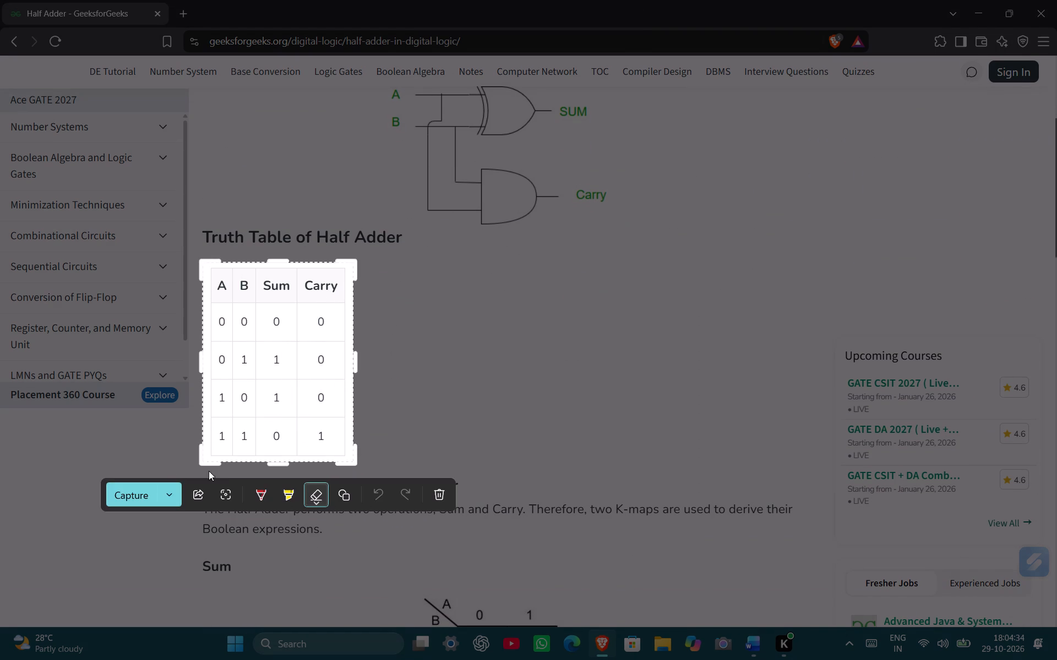
click(139, 496)
Switch to Word, paste the captured table below the "Truth Table of Half Adder" heading, and give it square text wrapping.
click(742, 643)
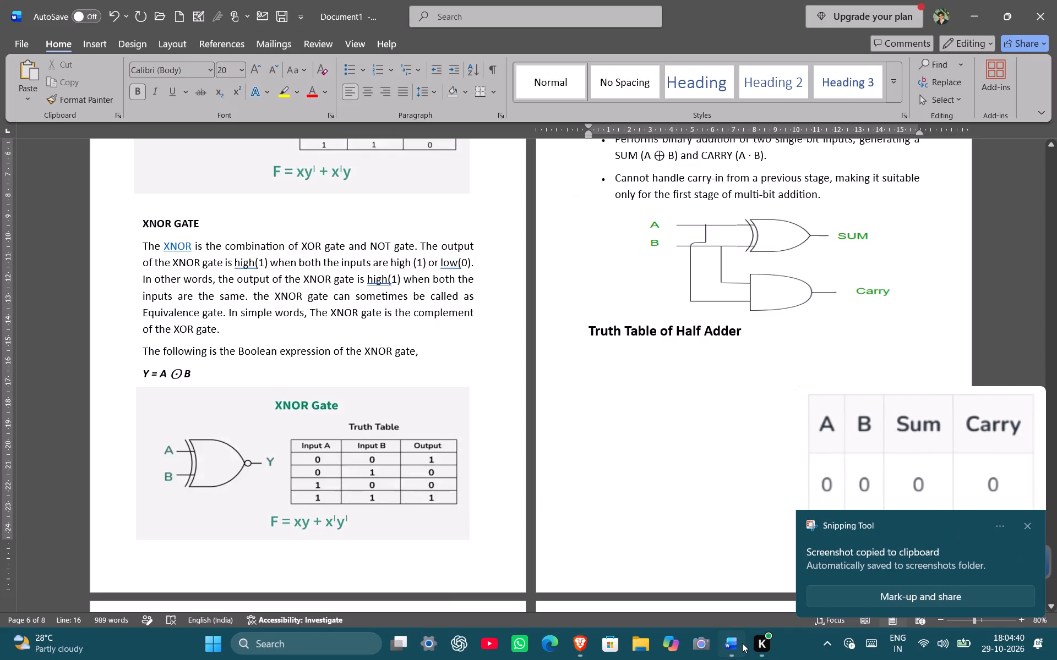
key(ctrl+v)
click(670, 373)
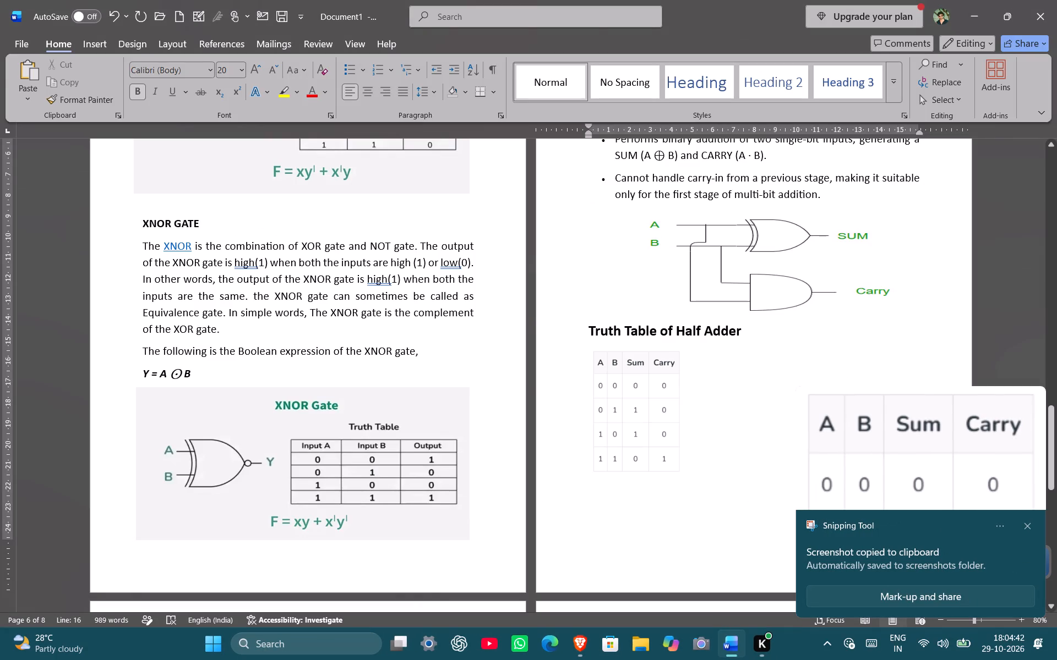
click(711, 348)
click(744, 452)
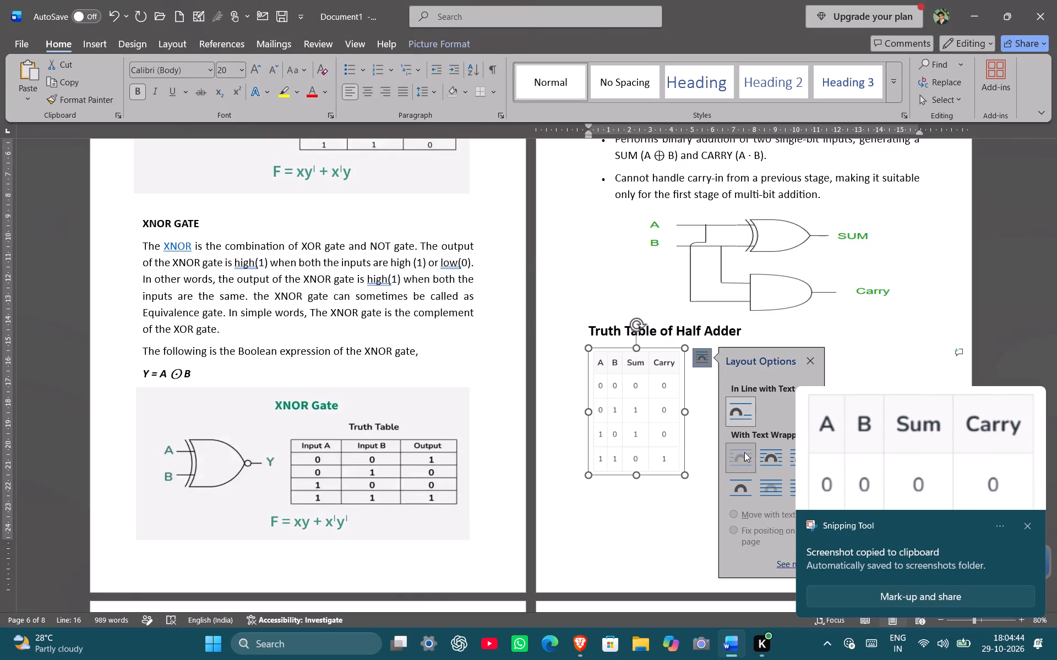
Enlarge the Half Adder truth table image until it is slightly wider than its heading, keeping it below the heading.
drag(683, 412, 744, 409)
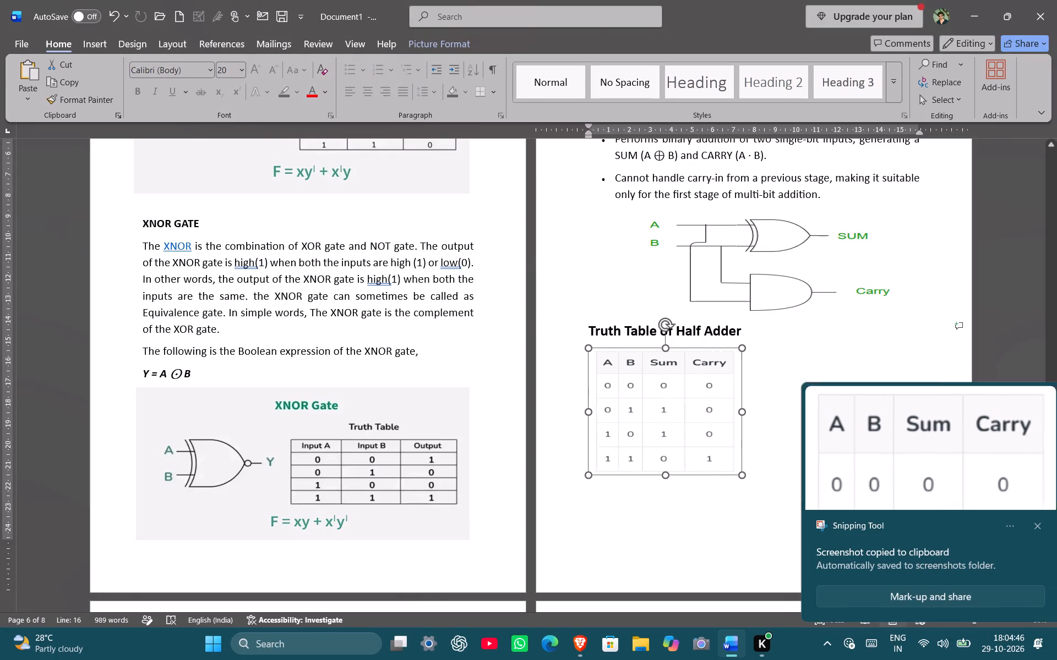
drag(744, 409, 748, 408)
drag(749, 471, 766, 531)
drag(701, 535, 701, 553)
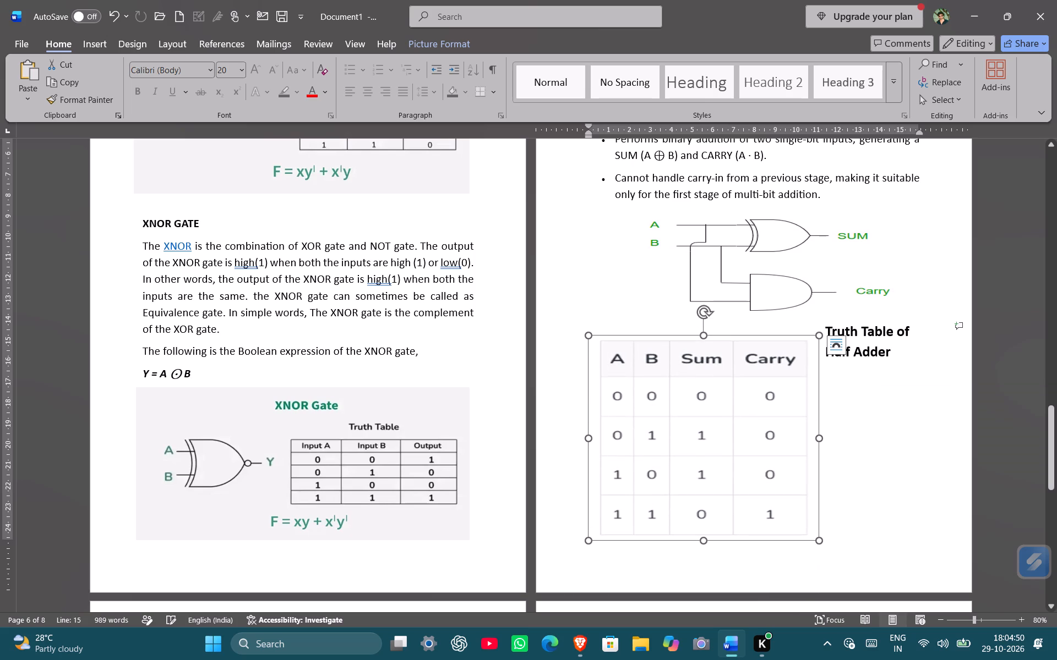
drag(821, 441, 791, 444)
drag(692, 333, 693, 358)
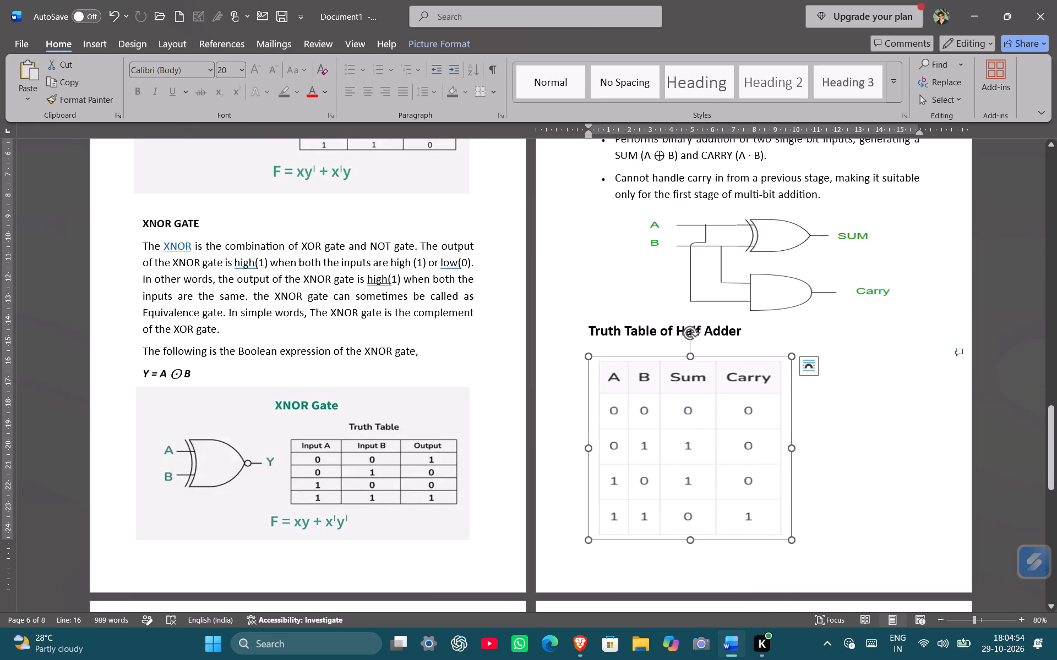
drag(693, 538, 694, 505)
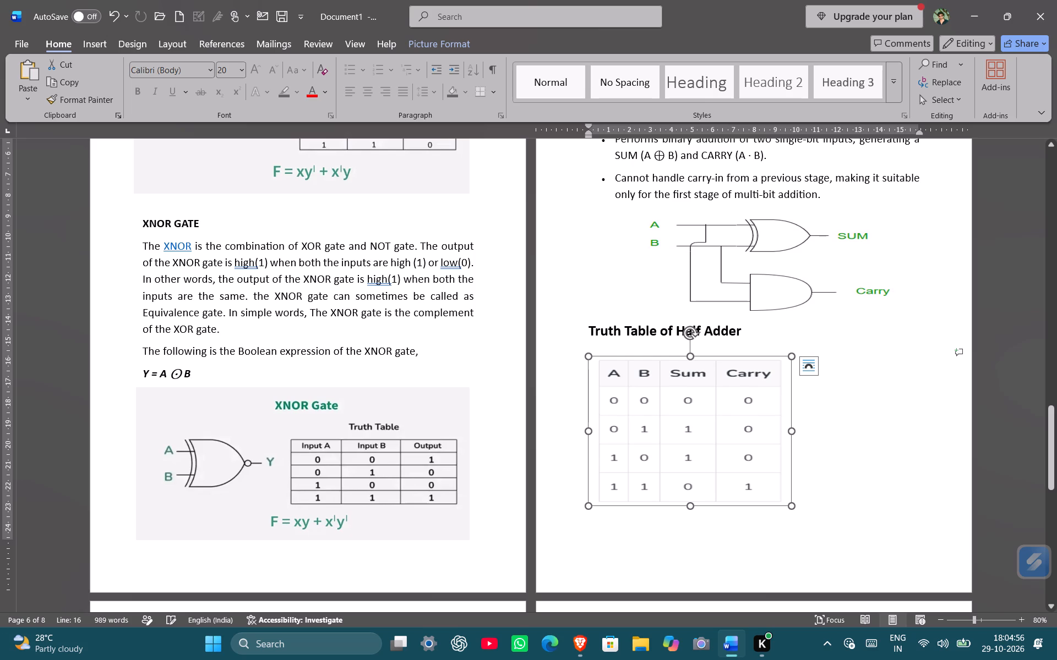
drag(793, 431, 759, 450)
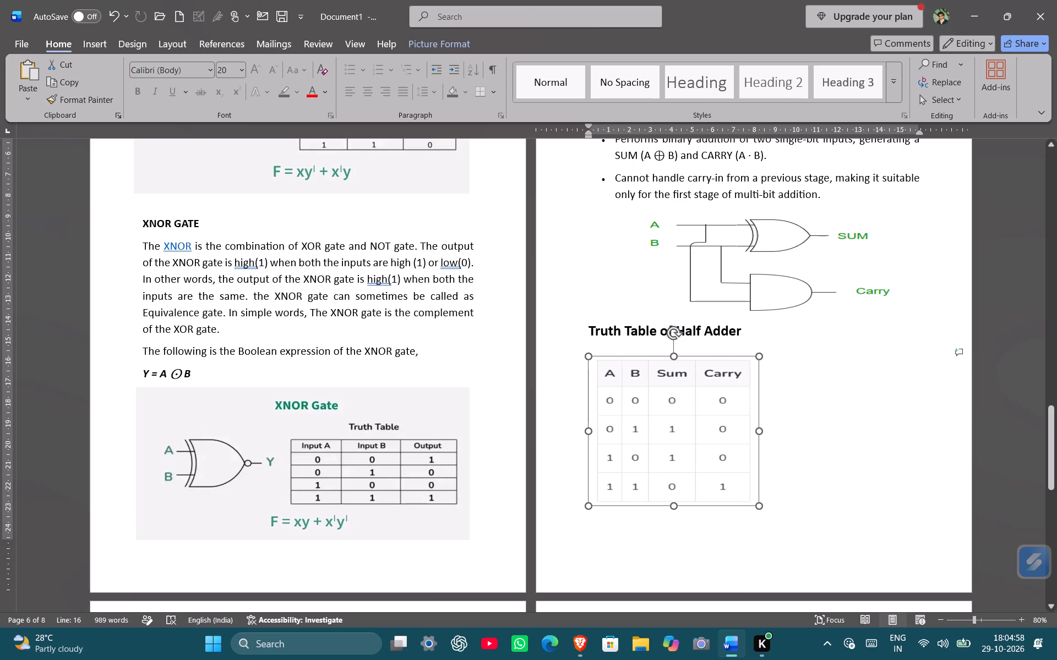
drag(675, 507, 676, 516)
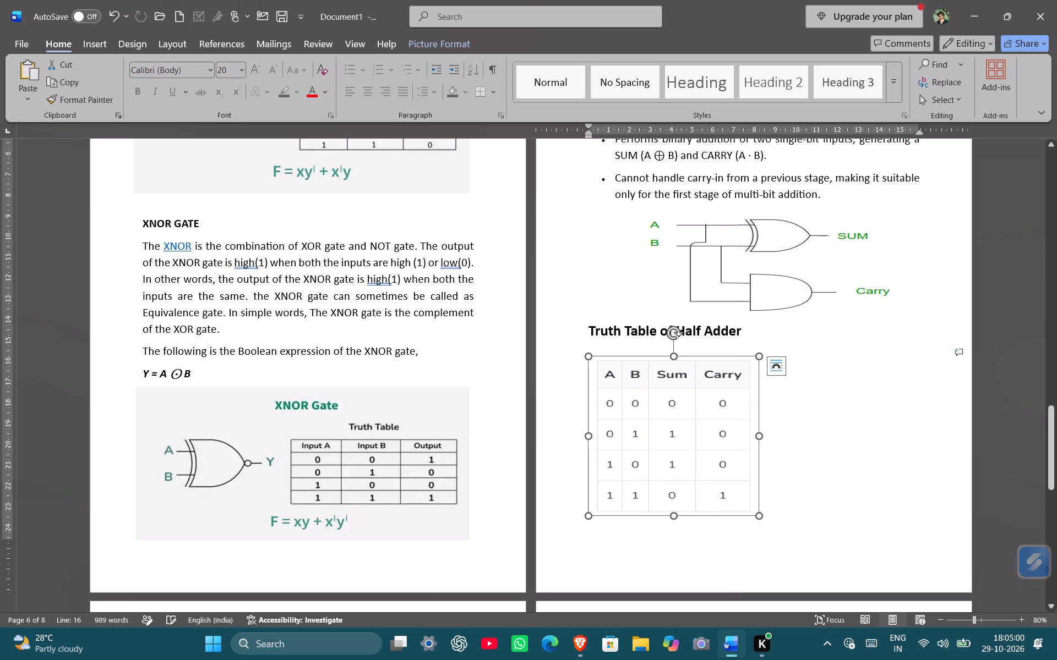
Move the Half Adder truth table image to the horizontal middle of the page, slightly lower beneath its heading.
drag(688, 474, 765, 476)
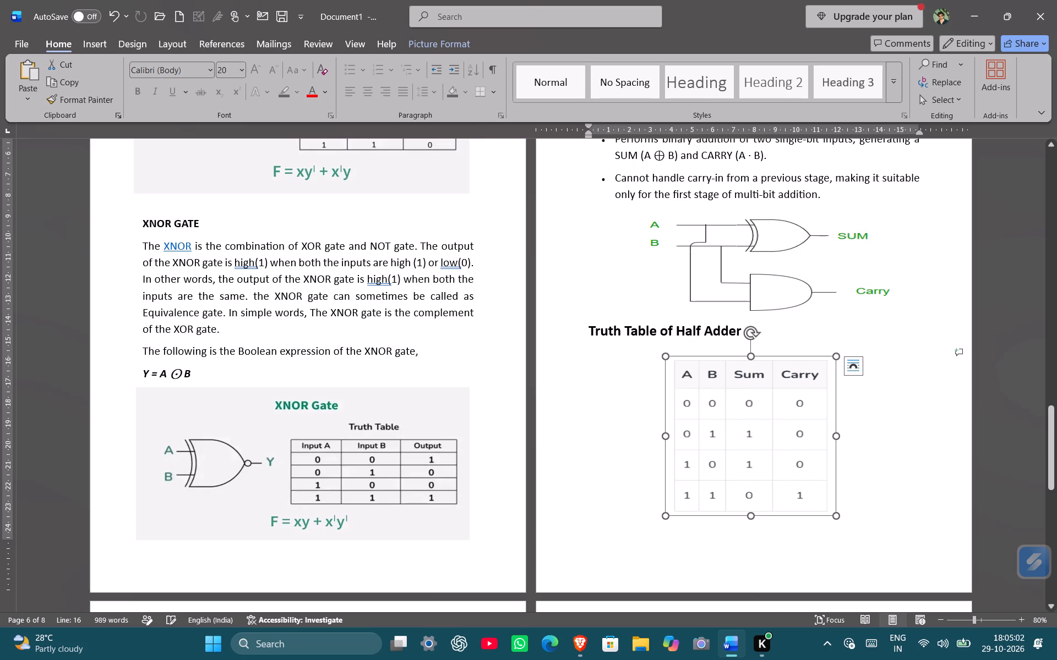
click(606, 429)
scroll(696, 411, down, 1)
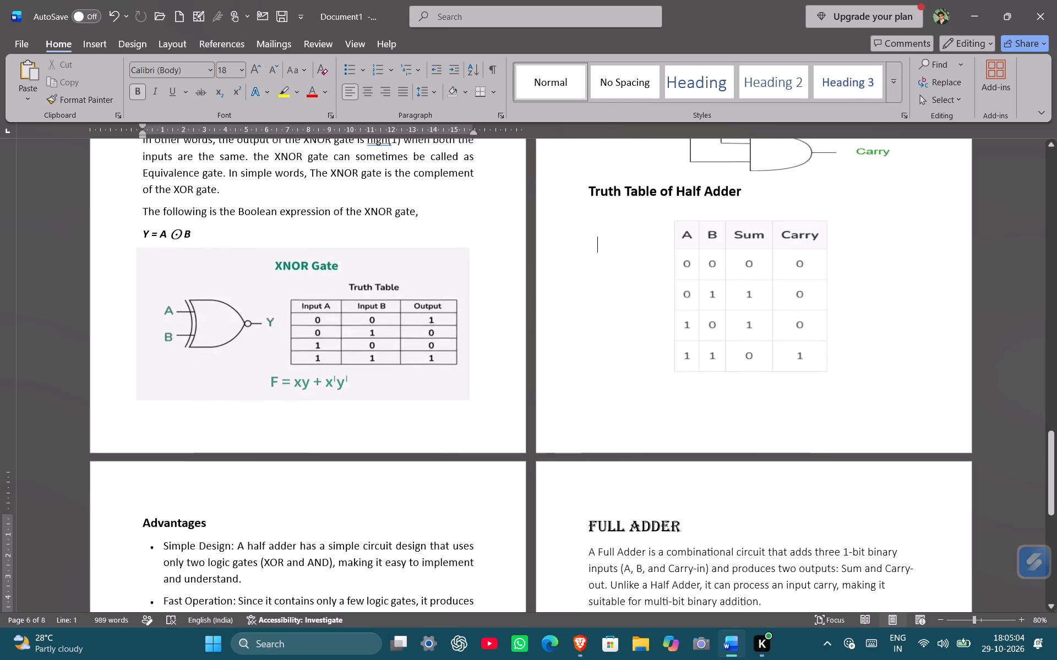
scroll(667, 348, up, 1)
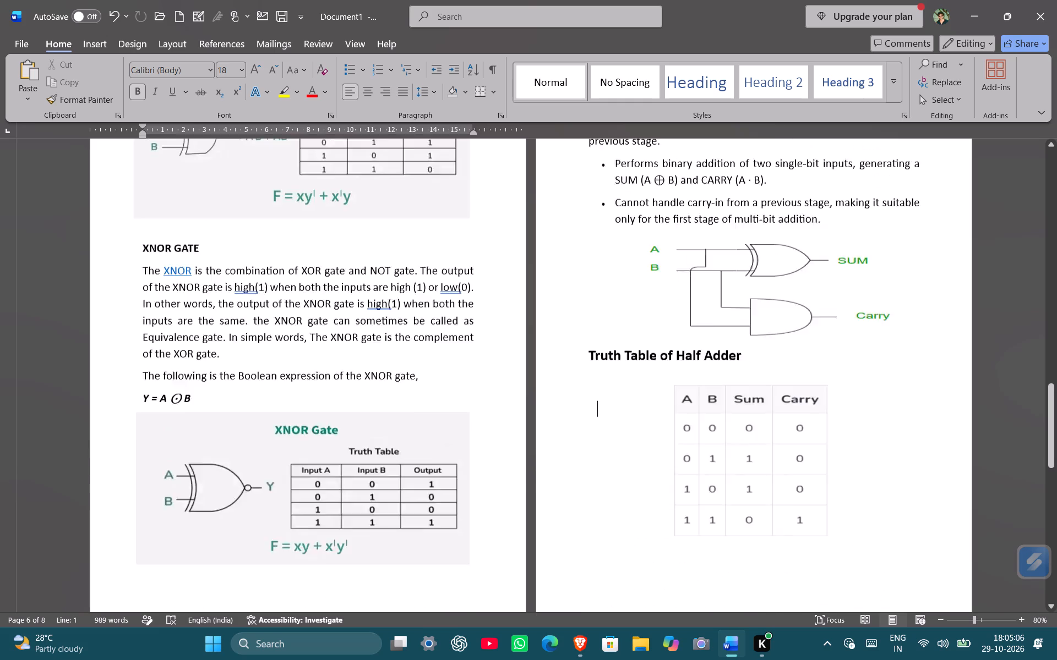
scroll(667, 348, up, 1)
scroll(676, 407, down, 1)
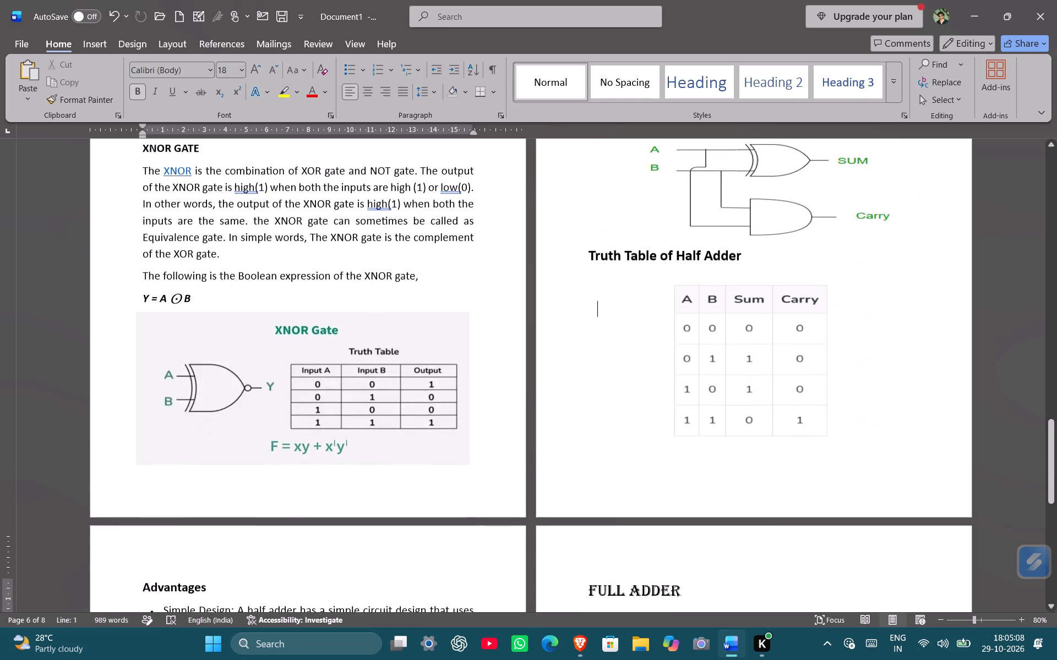
drag(732, 364, 737, 387)
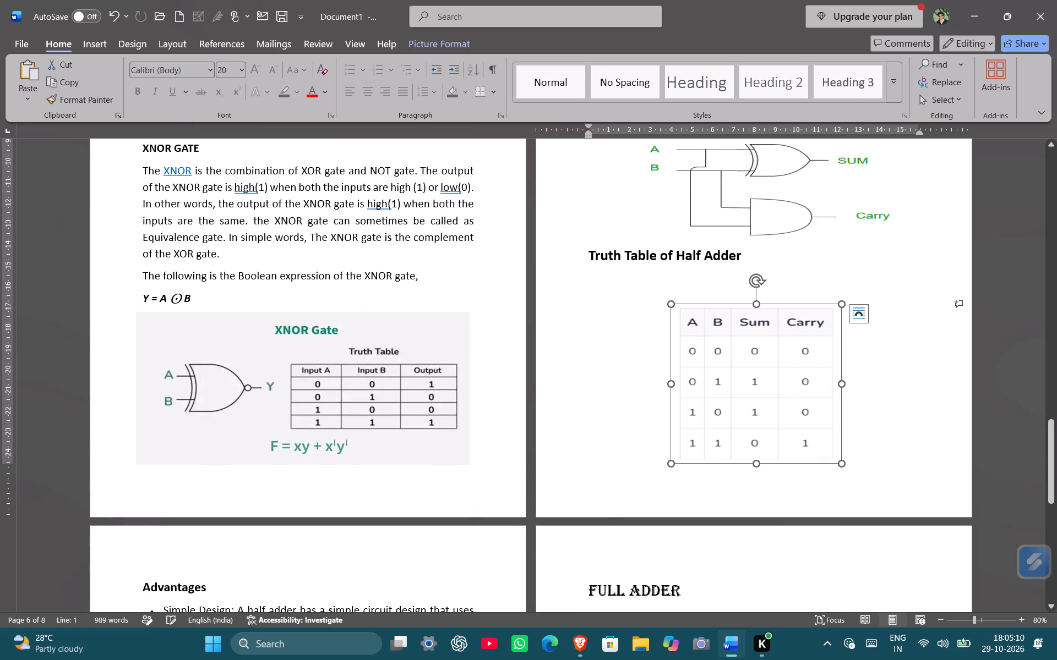
Remove the blank line between the "Truth Table of Half Adder" heading and the table image.
click(718, 269)
key(Down)
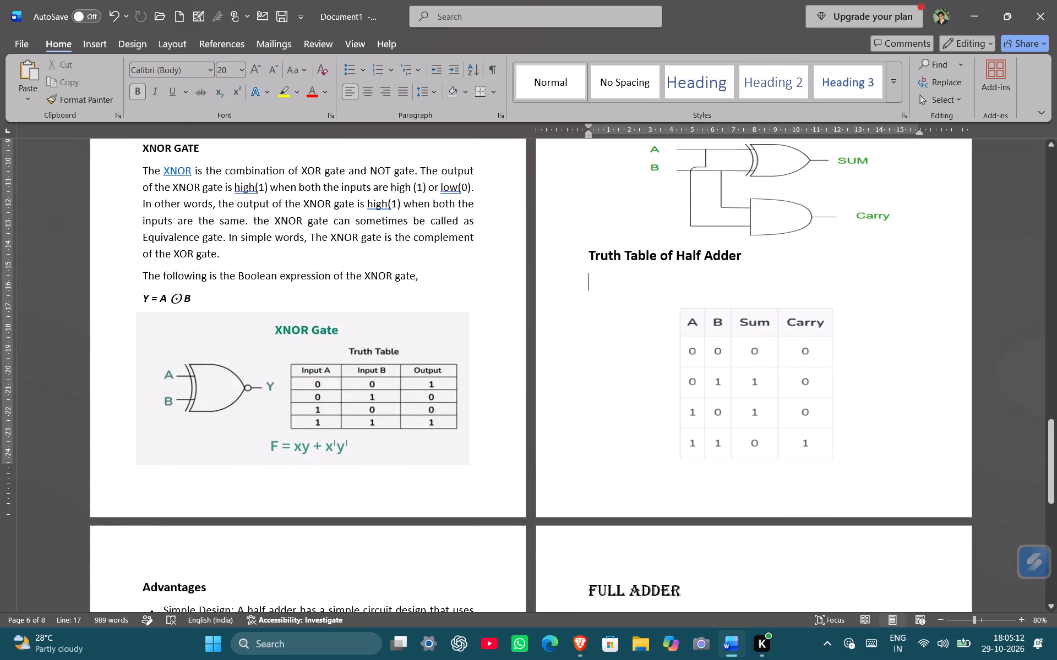
key(BackSpace)
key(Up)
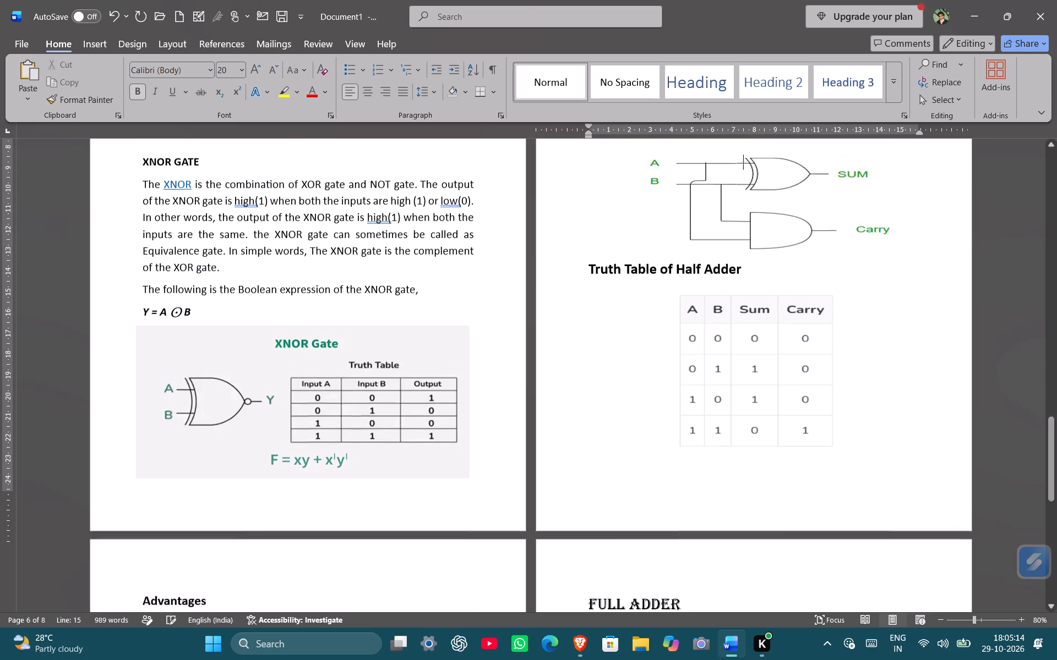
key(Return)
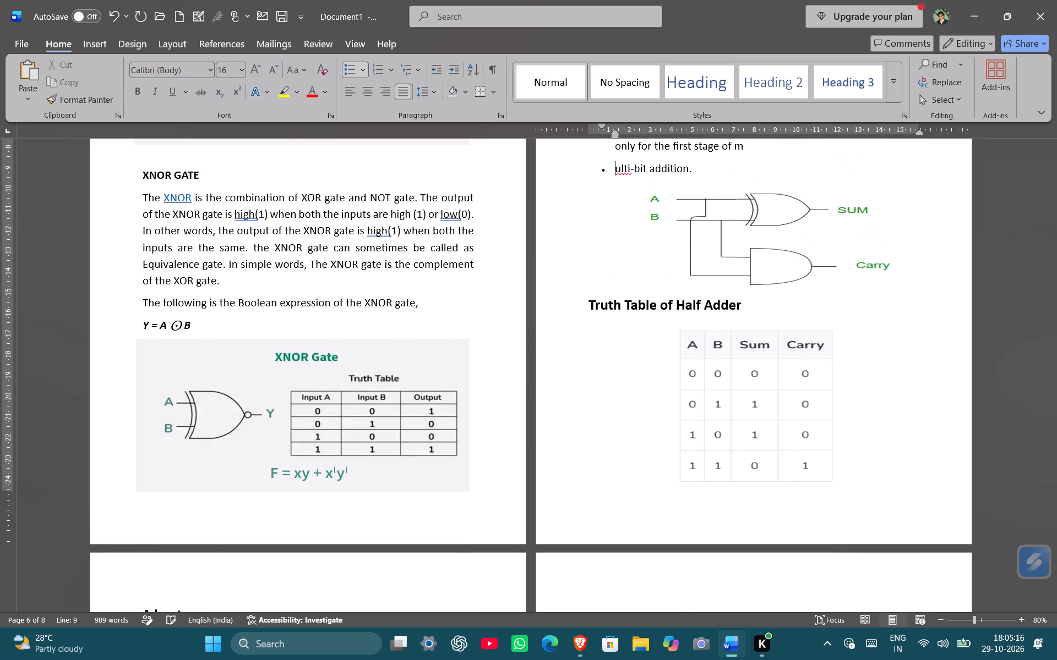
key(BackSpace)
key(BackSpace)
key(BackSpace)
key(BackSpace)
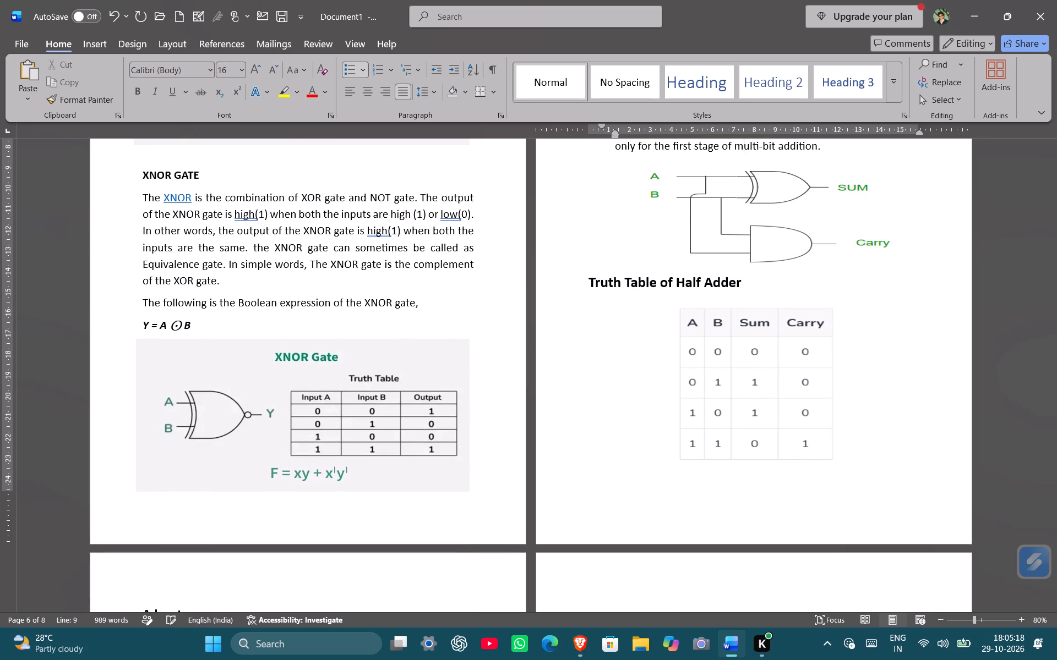
Insert a blank line between the Half Adder circuit diagram and the "Truth Table of Half Adder" heading.
click(591, 272)
key(Return)
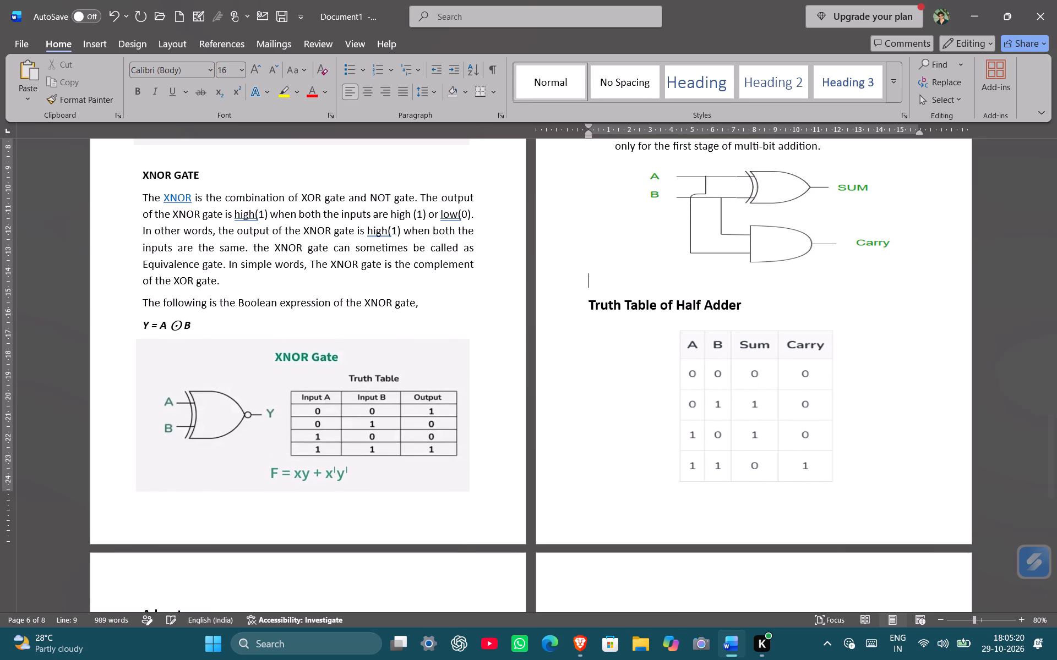
scroll(705, 260, up, 1)
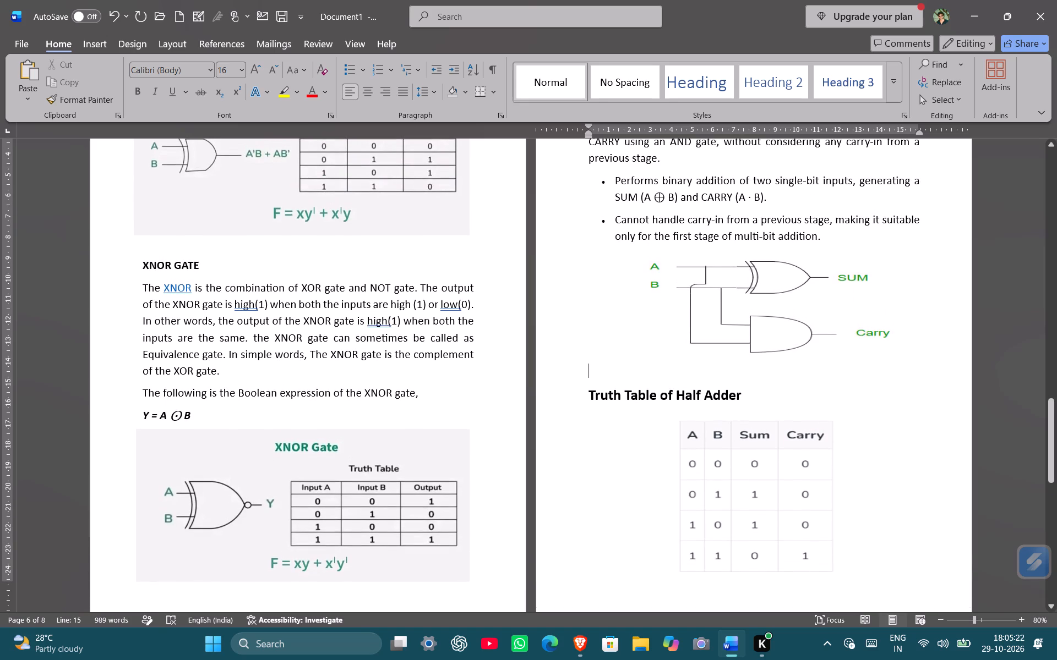
Switch from the Full Adder truth table in the document to the Brave browser with the GeeksforGeeks article.
scroll(558, 444, down, 9)
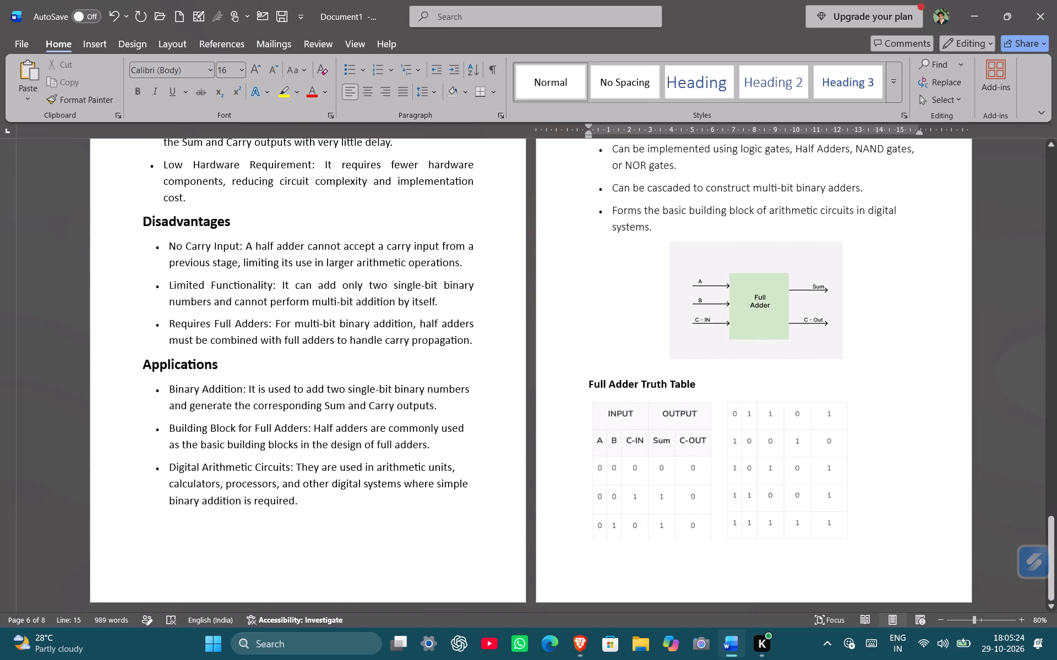
click(580, 645)
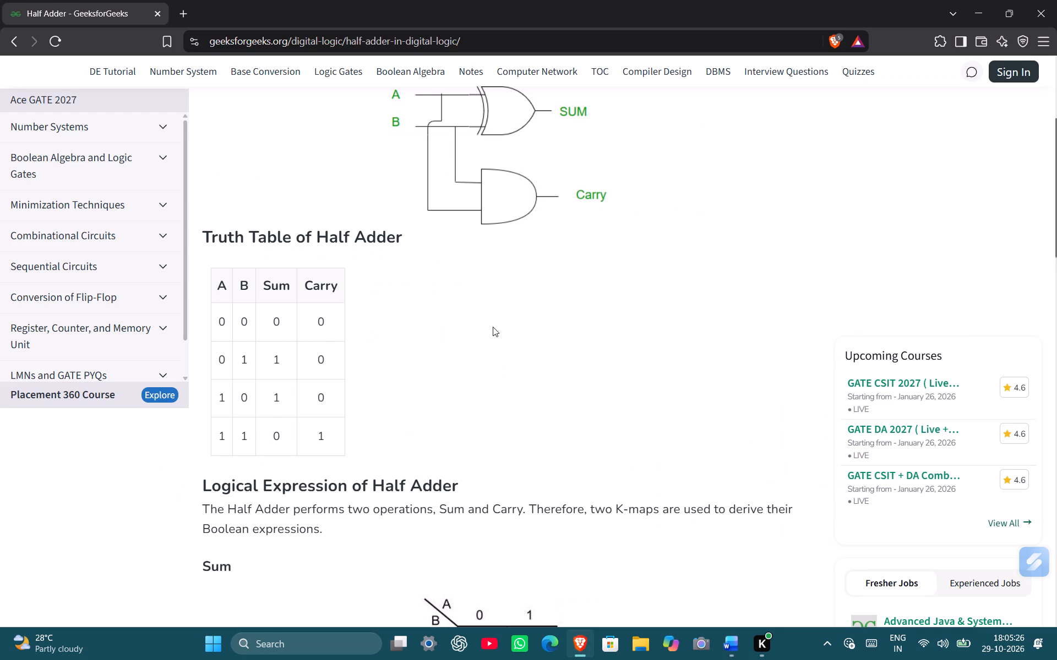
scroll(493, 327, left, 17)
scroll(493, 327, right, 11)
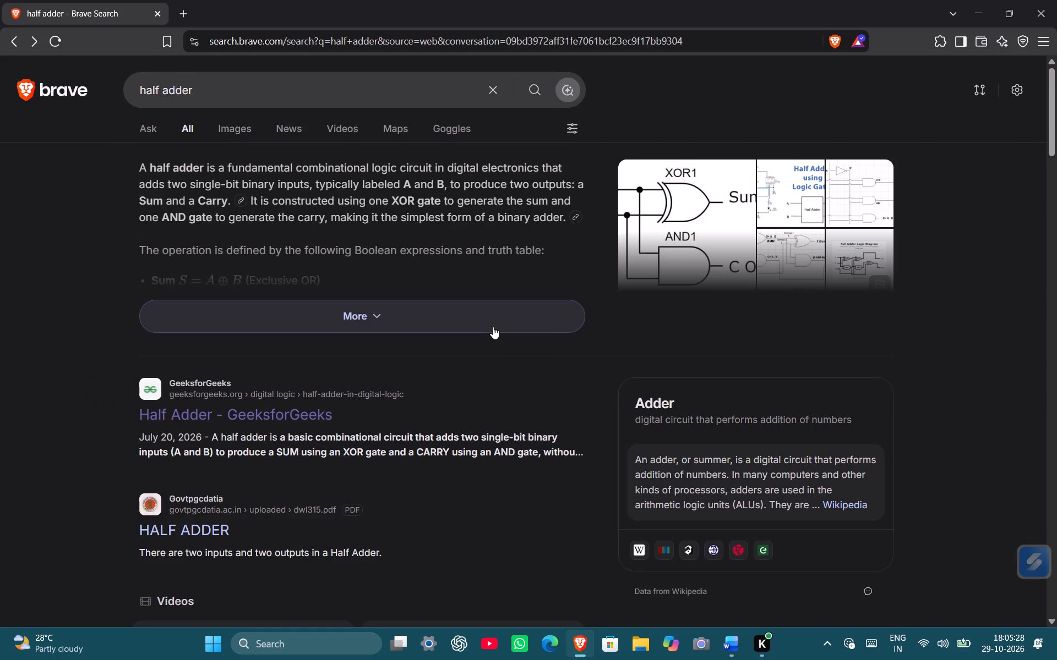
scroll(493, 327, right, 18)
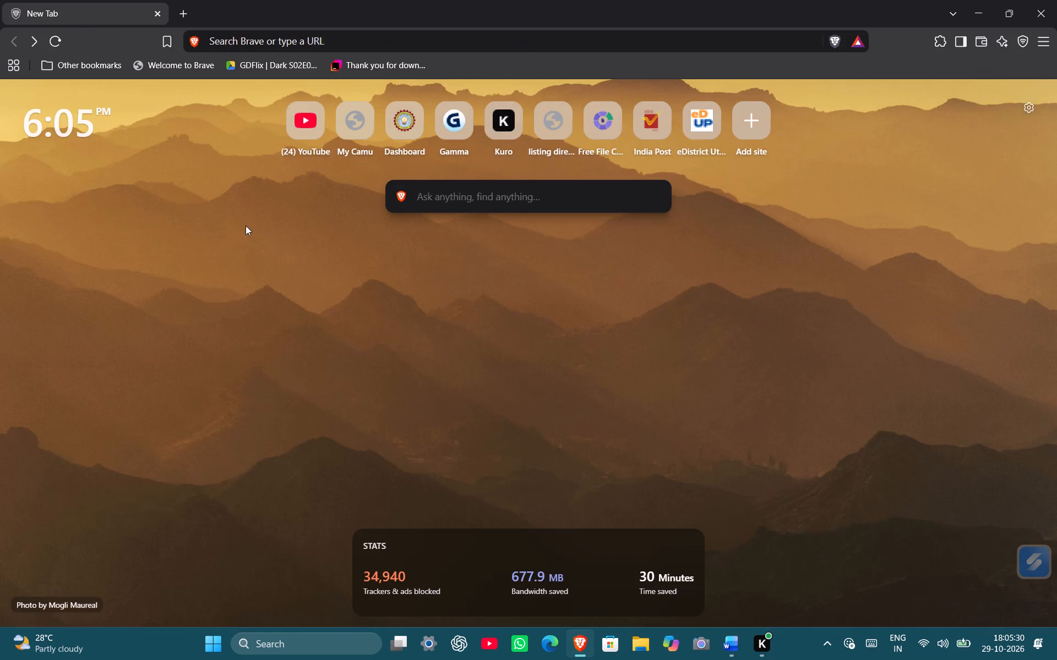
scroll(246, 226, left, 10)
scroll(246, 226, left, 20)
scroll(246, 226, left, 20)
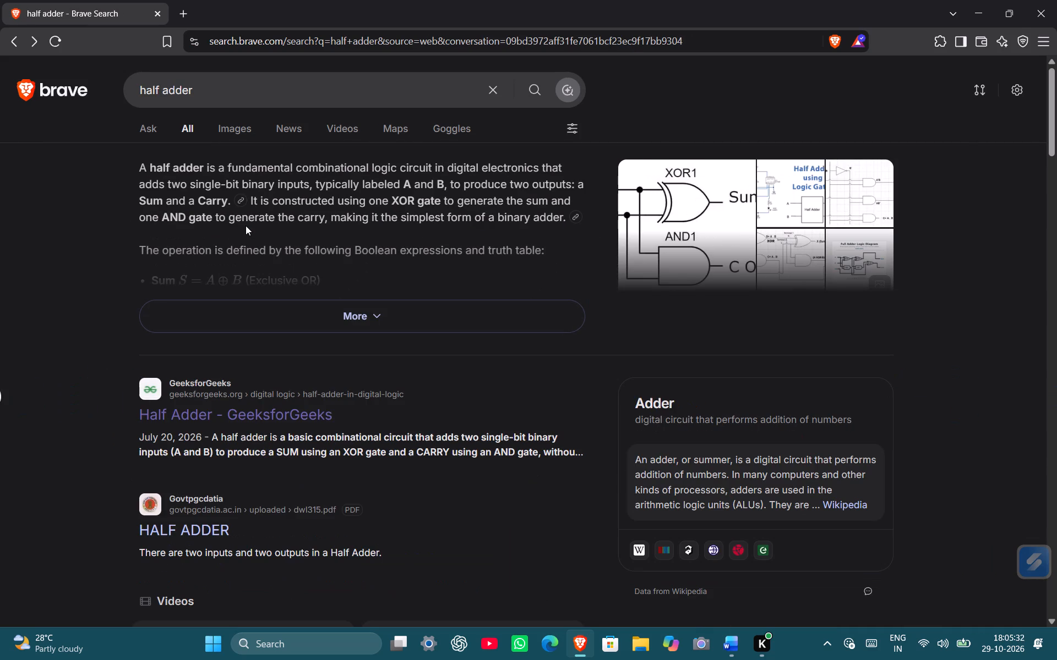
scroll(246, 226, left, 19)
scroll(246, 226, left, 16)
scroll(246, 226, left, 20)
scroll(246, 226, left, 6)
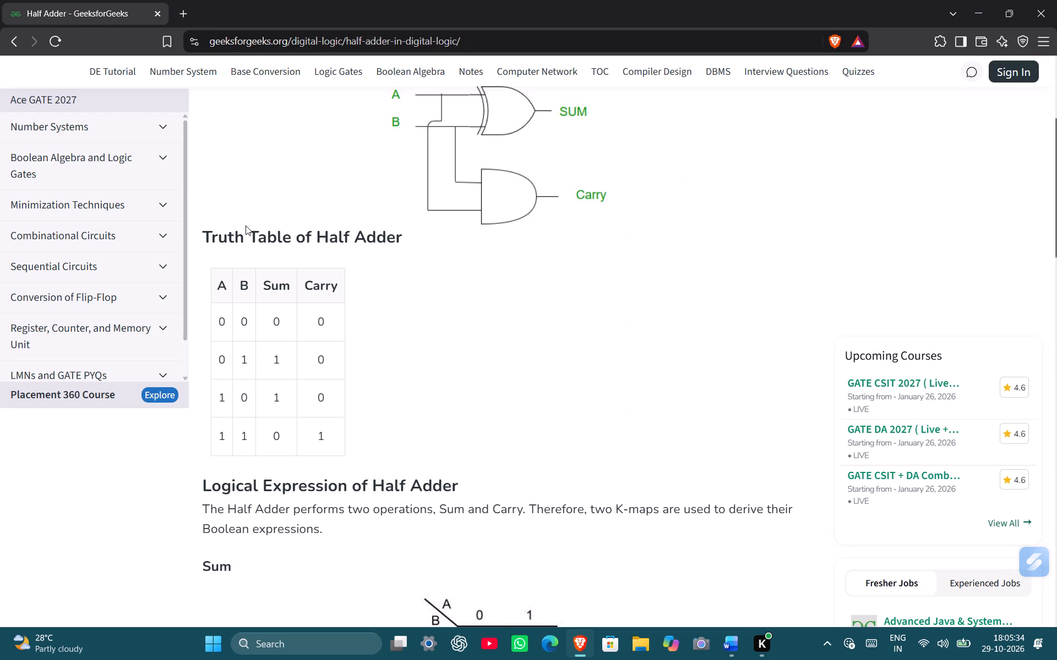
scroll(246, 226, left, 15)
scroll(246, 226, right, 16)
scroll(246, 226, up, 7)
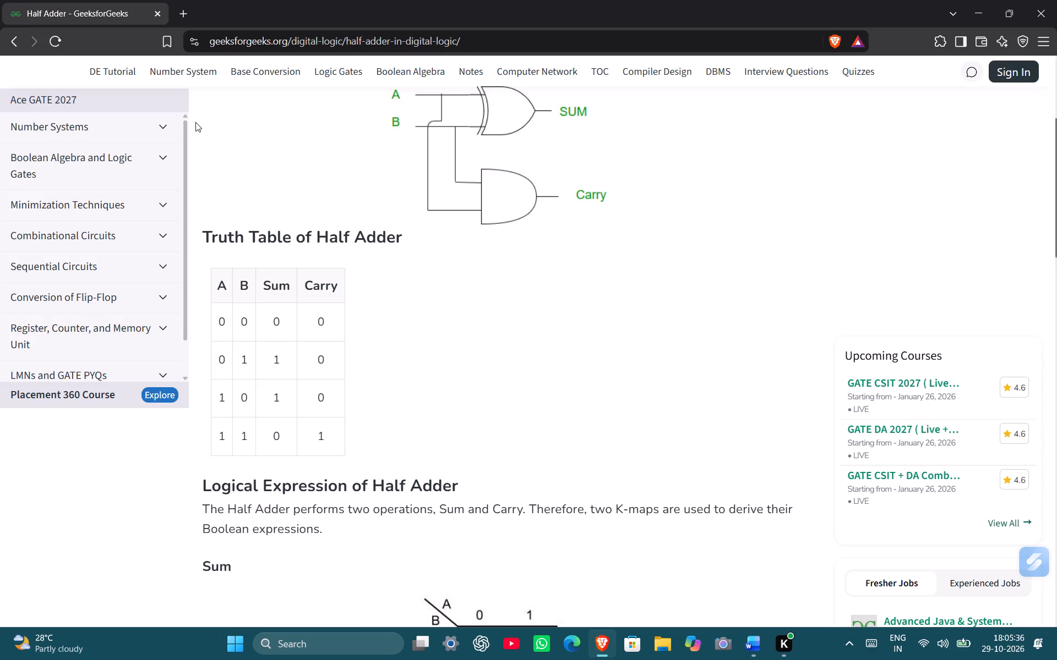
Return to the "half adder" search results, change the query to "fulladder" and open the GeeksforGeeks Full Adder article.
scroll(195, 122, right, 11)
scroll(195, 122, right, 12)
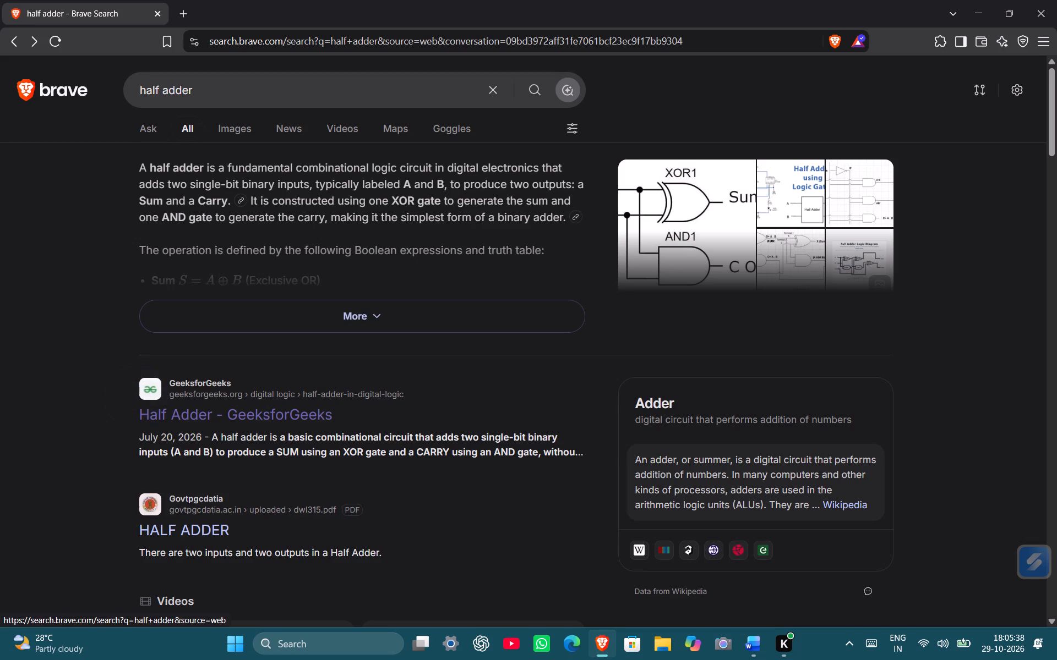
double_click(145, 91)
text(full)
key(Return)
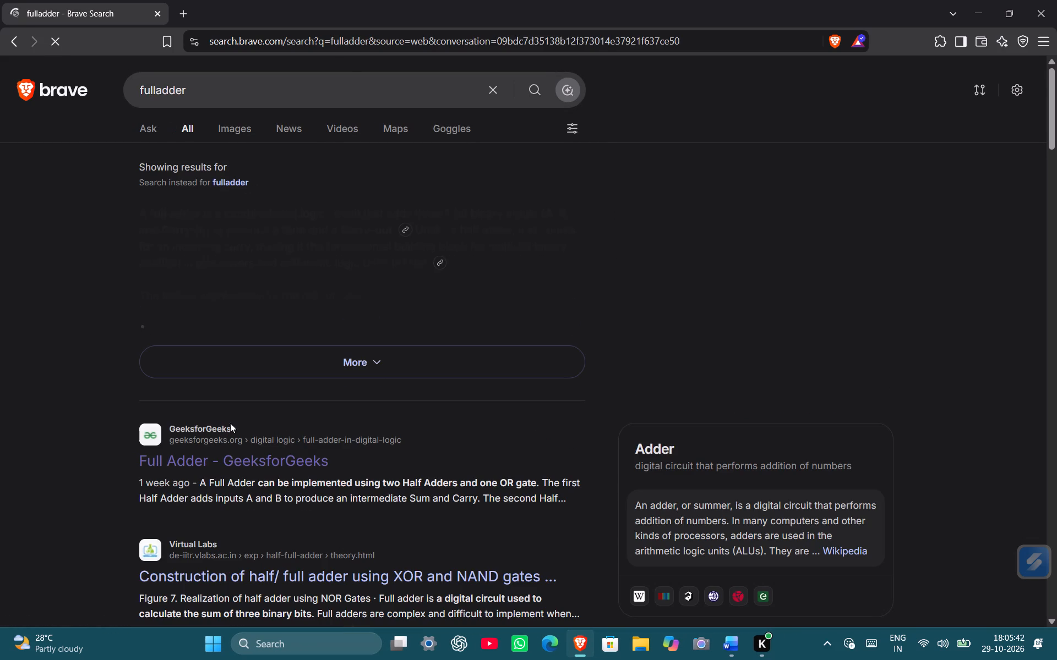
click(236, 463)
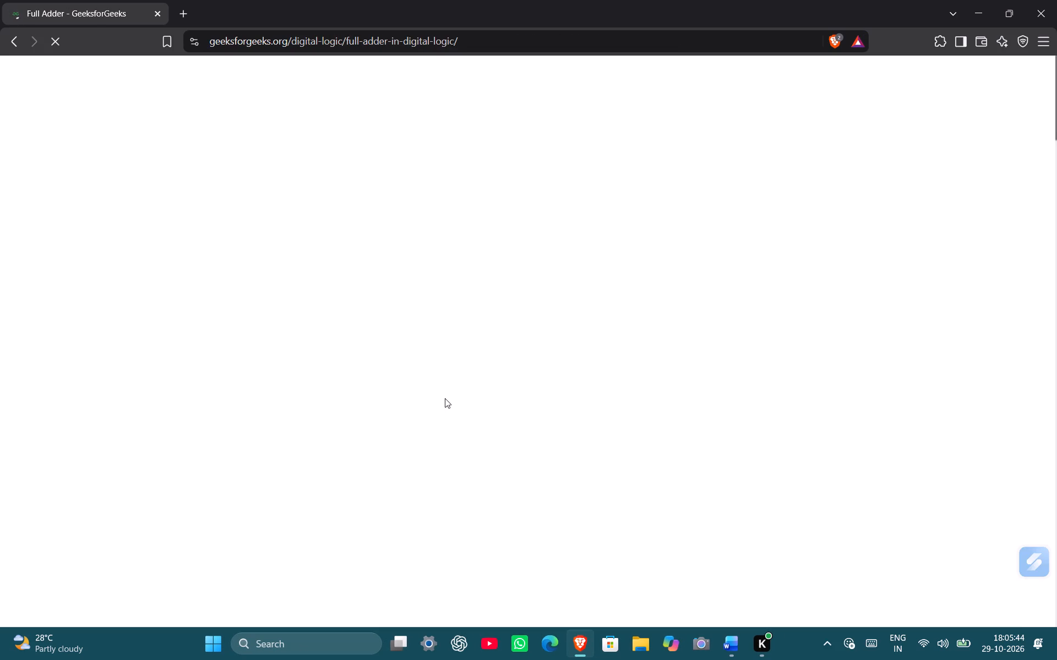
Copy the Full Adder article's "Application" heading with its Data handling, Incrementers and ALUs bullets.
scroll(489, 427, down, 14)
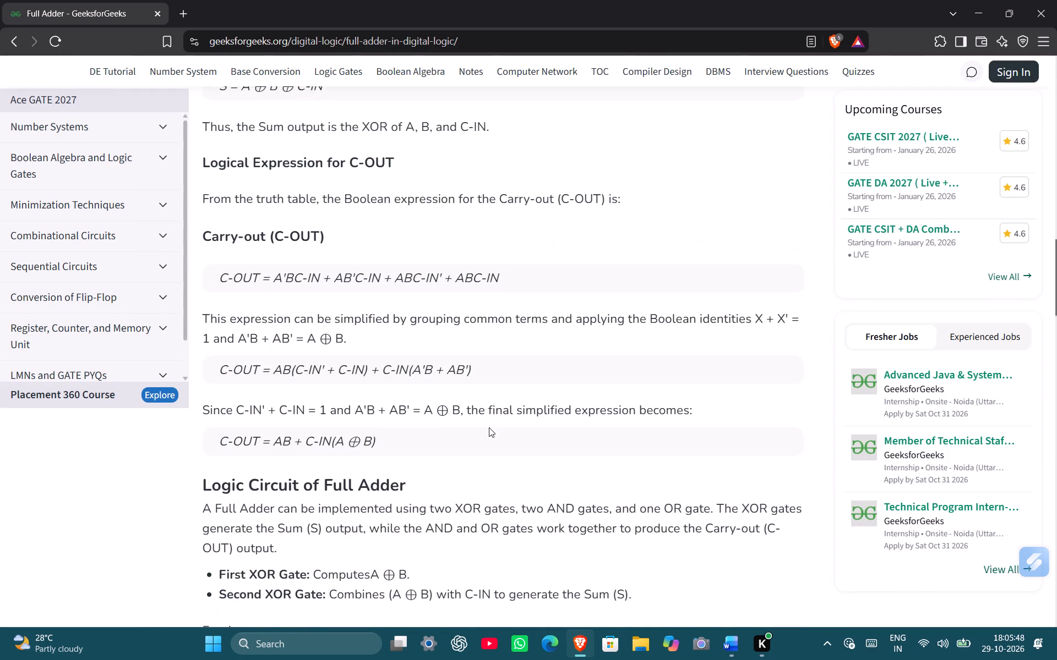
scroll(489, 427, down, 9)
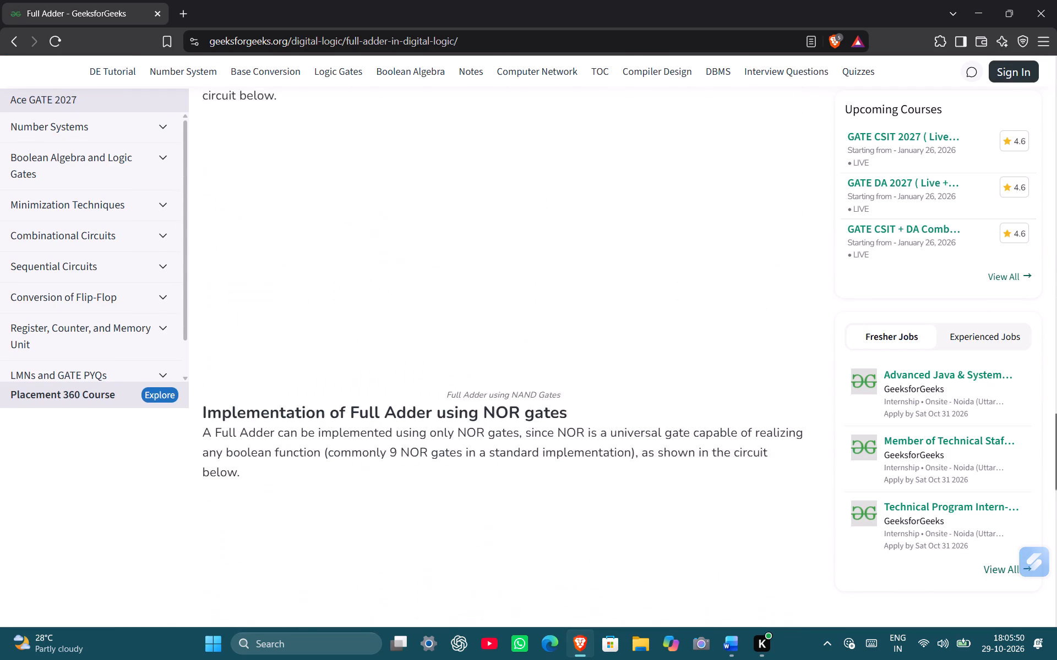
scroll(489, 427, down, 6)
scroll(489, 427, up, 1)
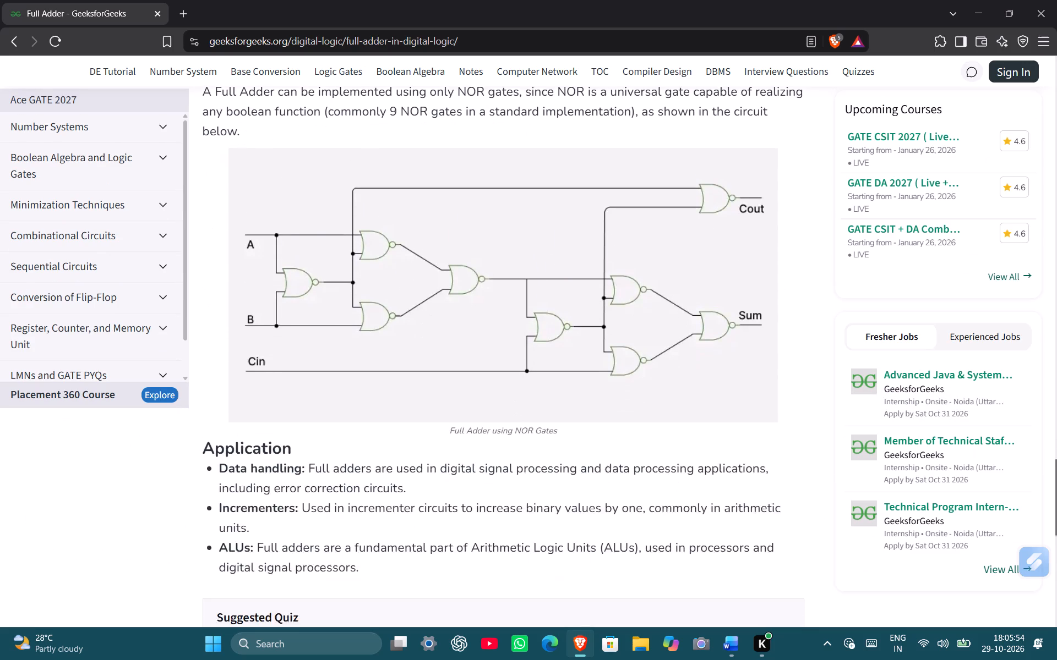
scroll(489, 427, down, 2)
scroll(489, 427, up, 1)
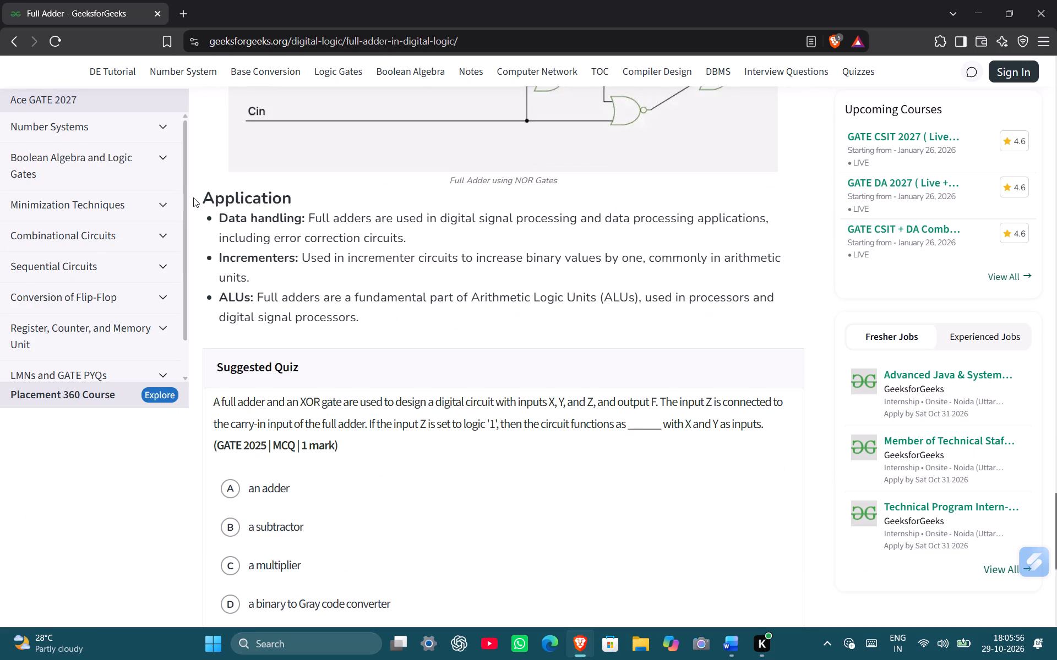
drag(193, 197, 366, 324)
key(ctrl+c)
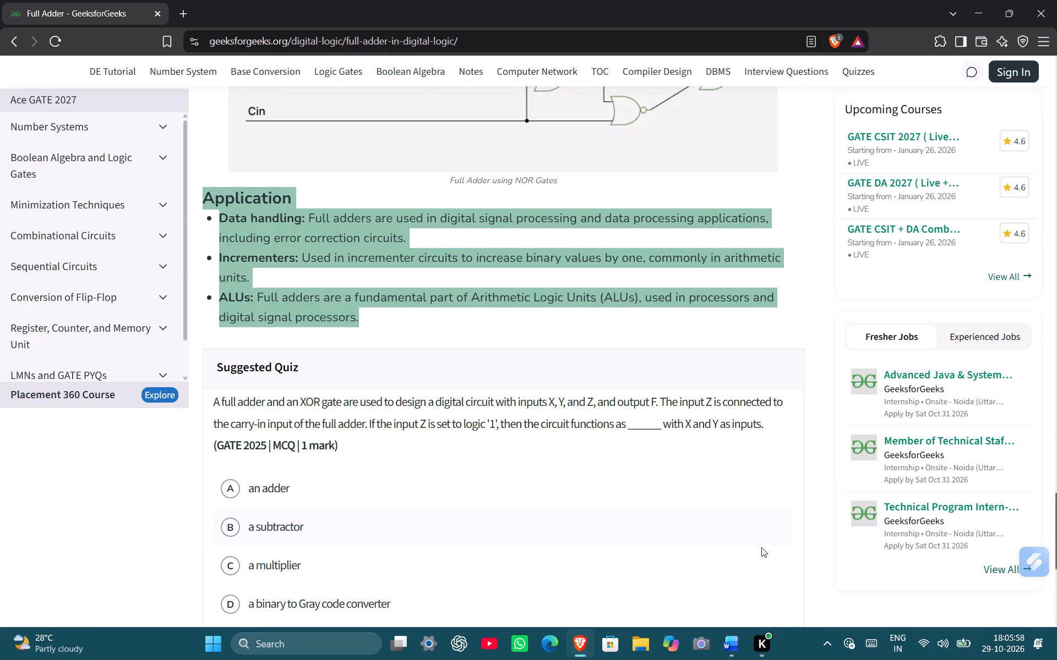
Switch to Word and paste the copied Application section onto a new page after the Full Adder truth table images.
click(728, 646)
scroll(683, 485, down, 3)
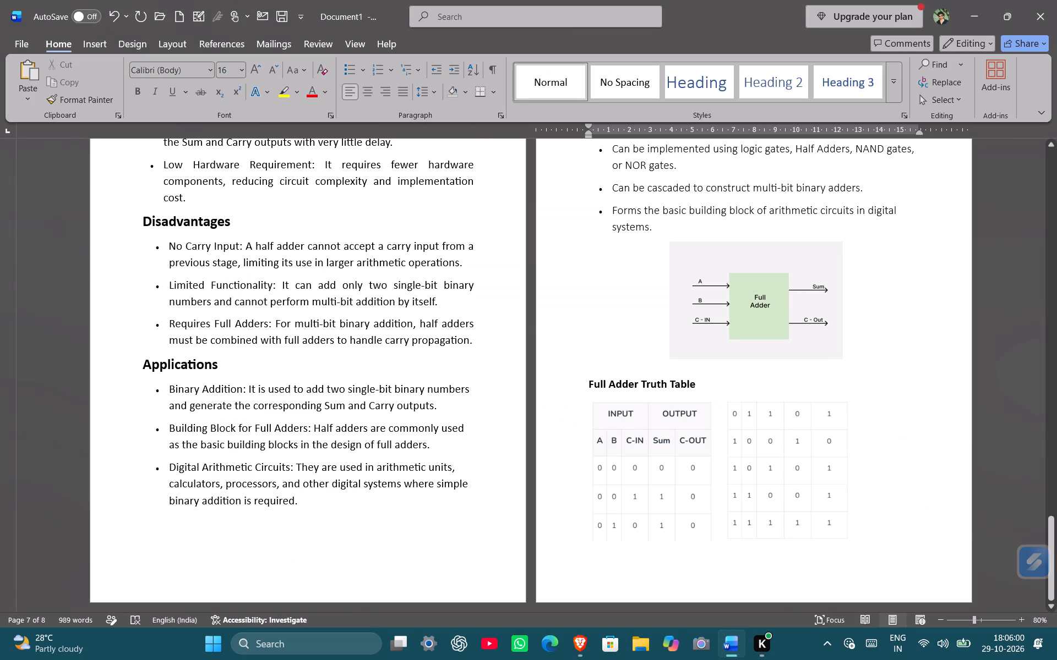
click(867, 545)
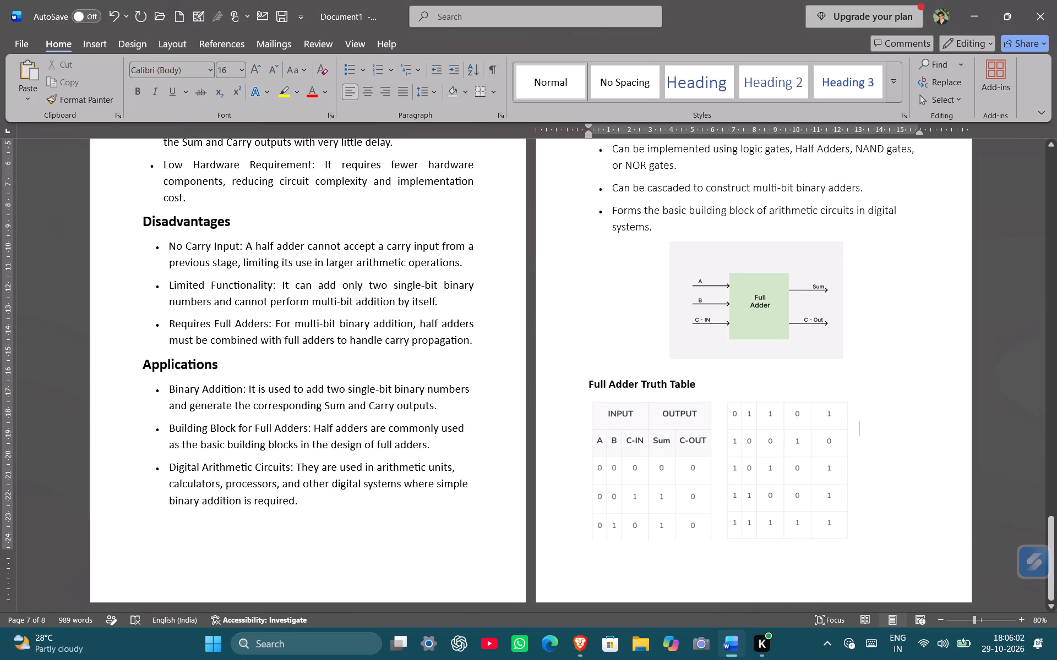
key(Return)
key(Return)
key(Return)
key(Return)
key(Return)
key(Return)
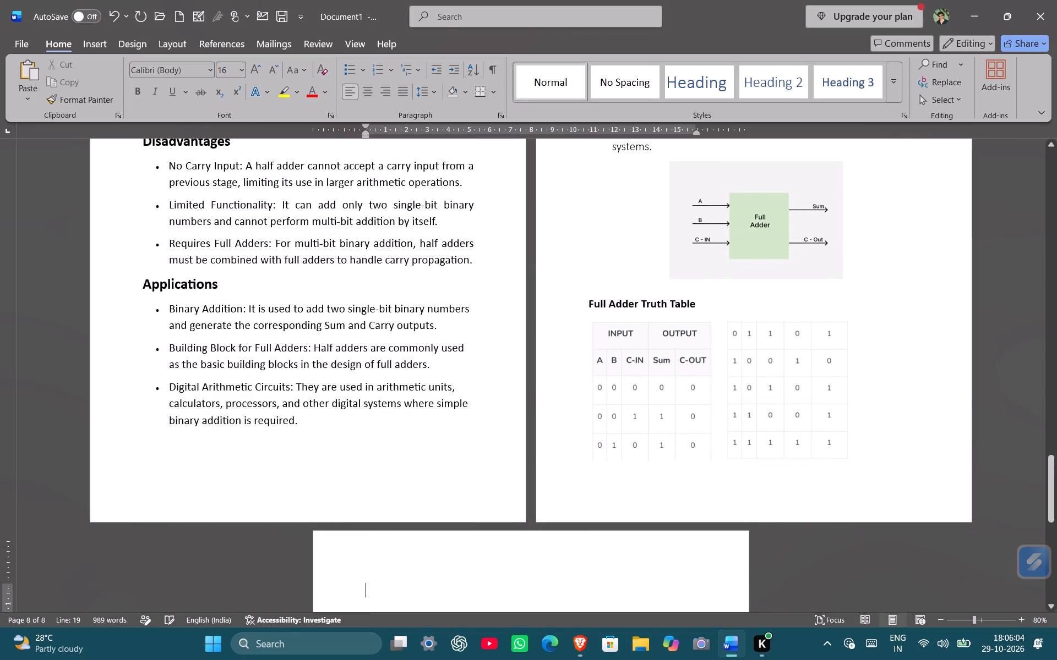
key(ctrl+v)
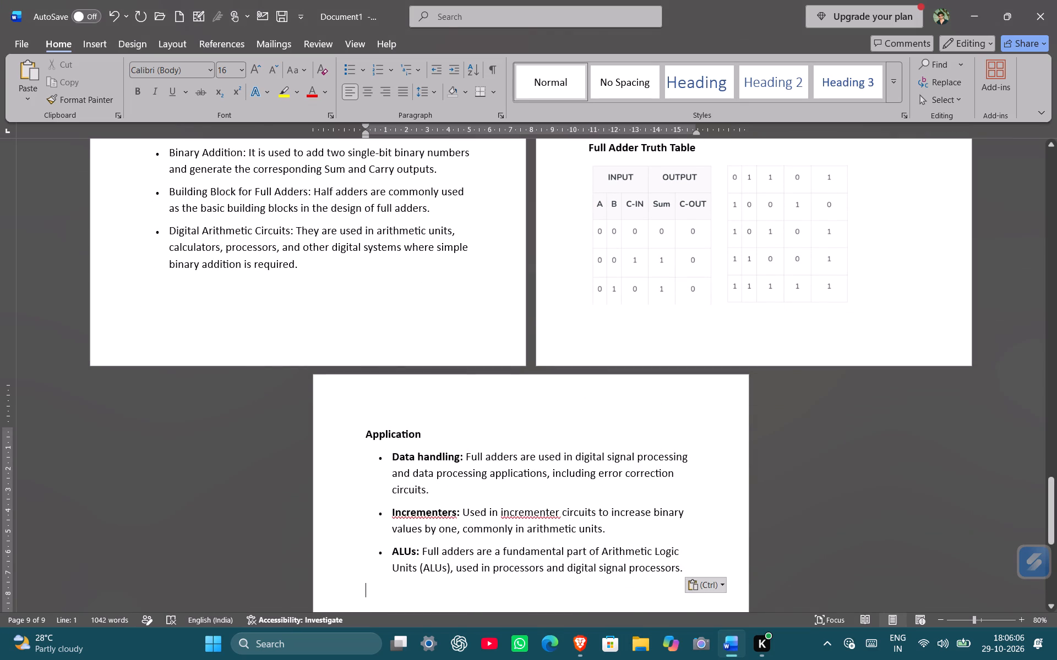
Increase the Full Adder "Application" heading to font size 18.
click(389, 453)
click(421, 470)
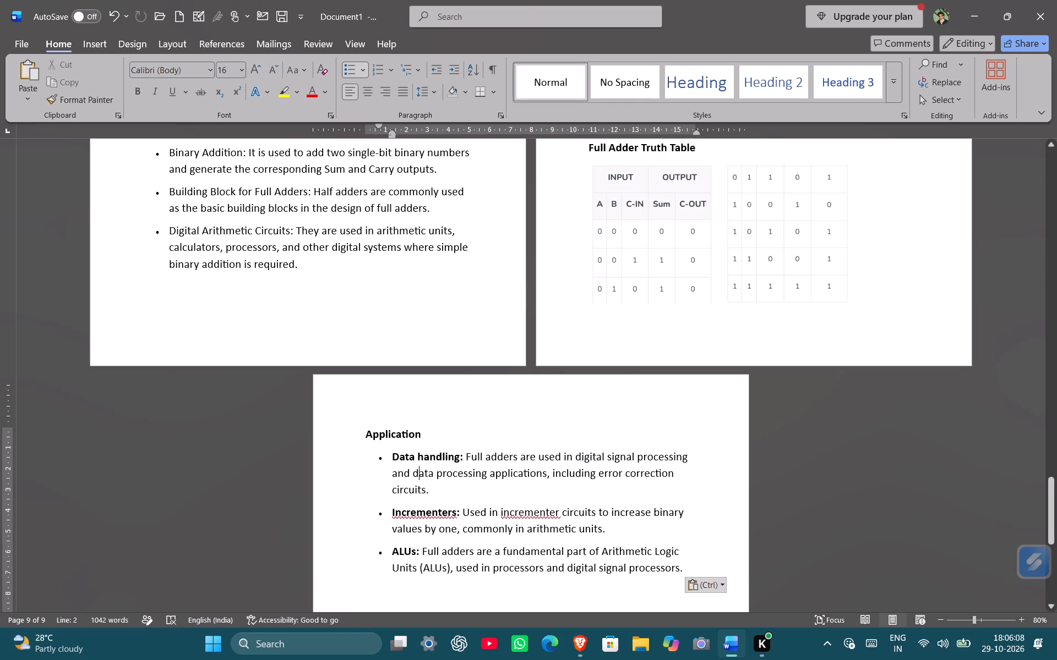
click(428, 436)
drag(426, 434, 361, 435)
key(ctrl+shift+period)
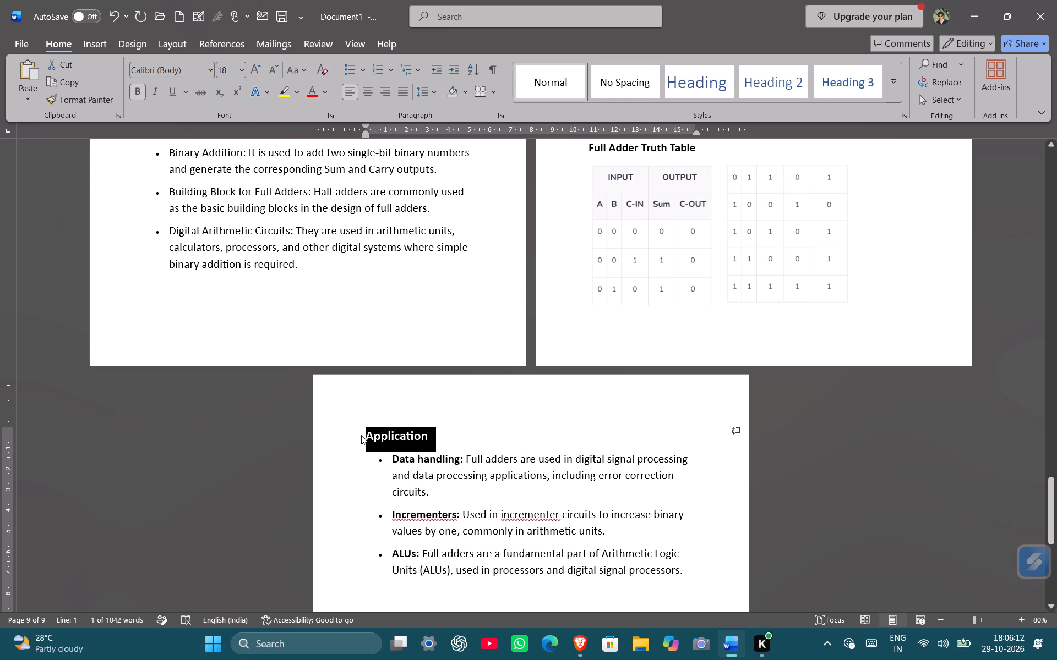
click(415, 499)
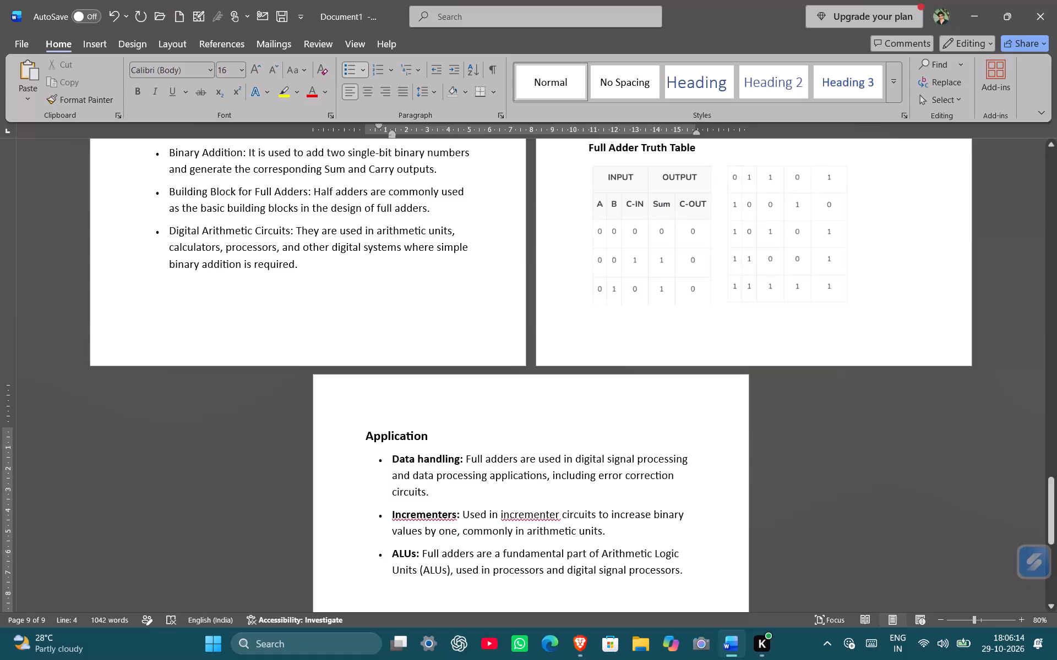
Justify the three Full Adder Application bullets, from "Data handling" through "ALUs".
click(394, 464)
drag(392, 458, 691, 581)
key(ctrl+j)
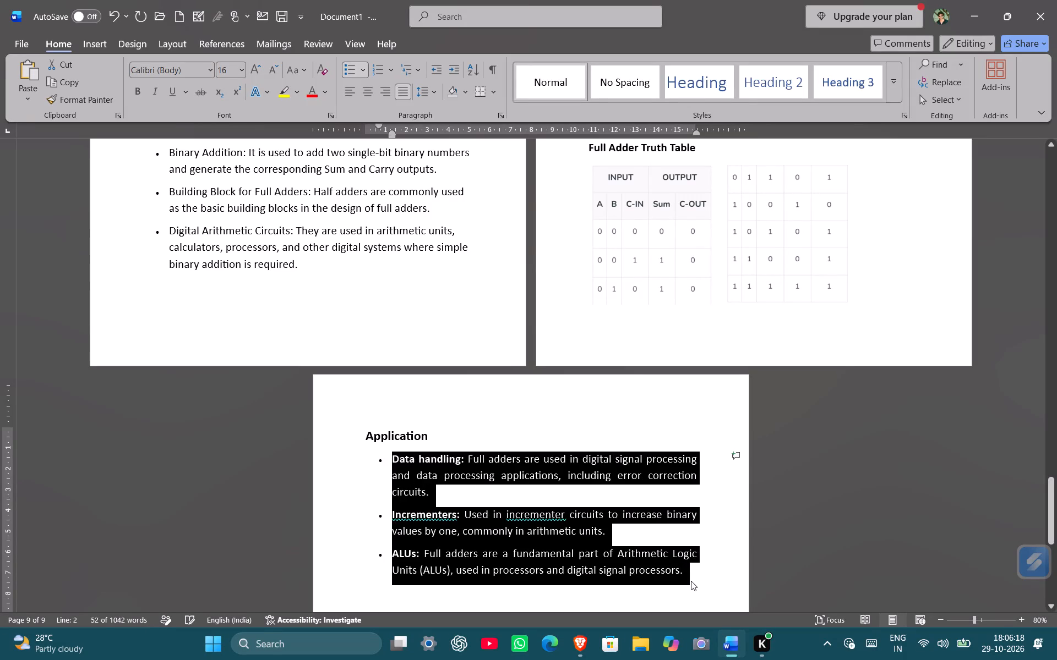
click(619, 569)
Justify the Half Adder text from the "Disadvantages" heading through the last Applications bullet.
scroll(444, 257, up, 2)
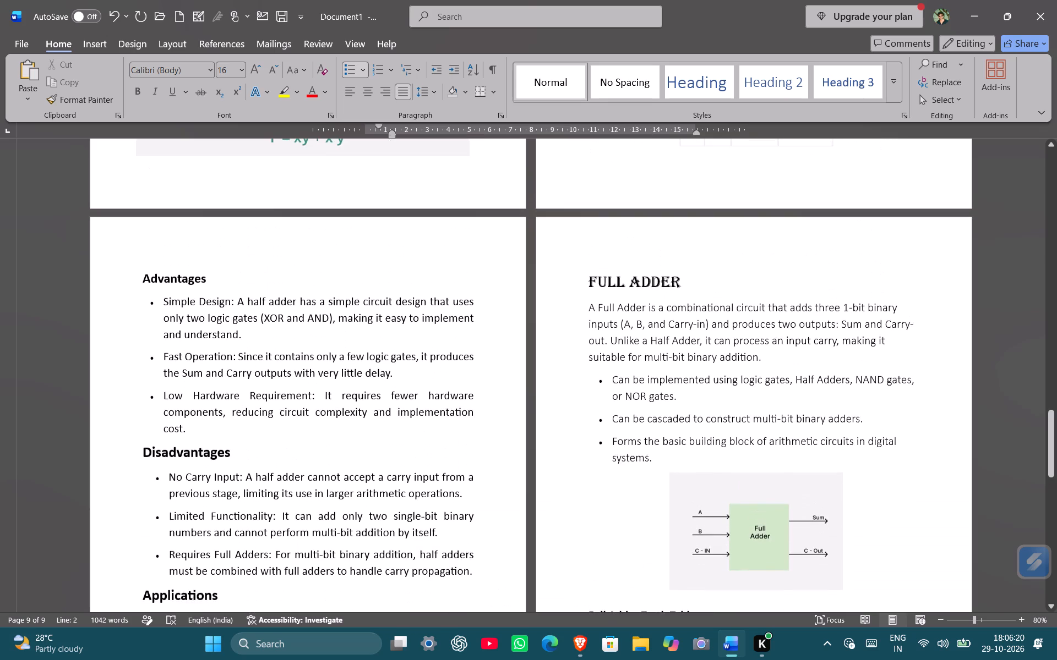
scroll(444, 257, down, 3)
drag(166, 233, 335, 487)
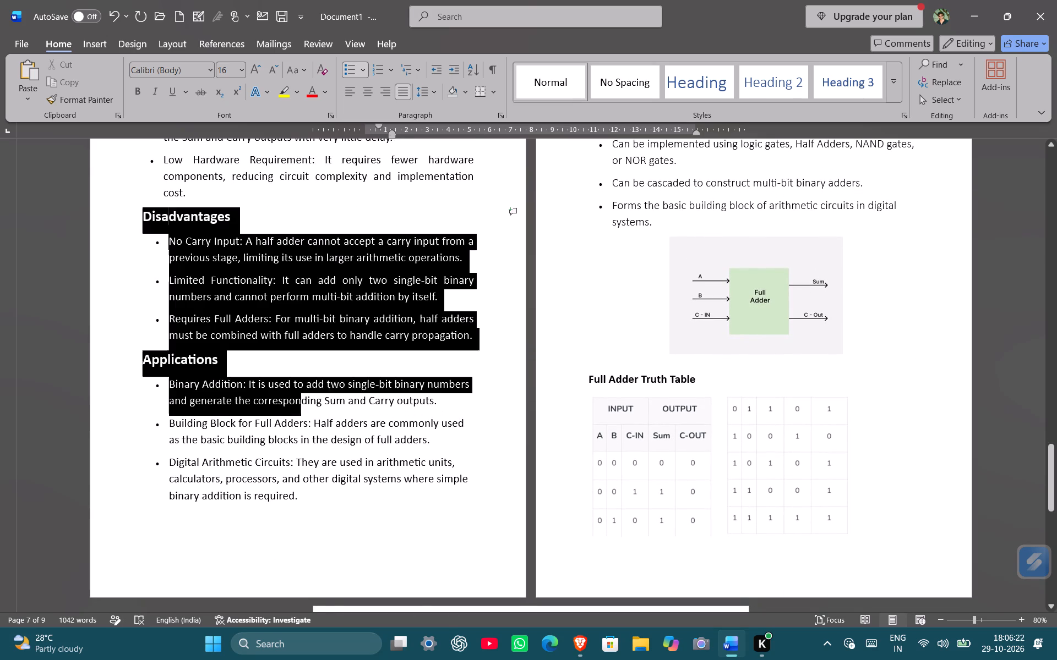
drag(335, 487, 331, 498)
key(ctrl+j)
click(331, 498)
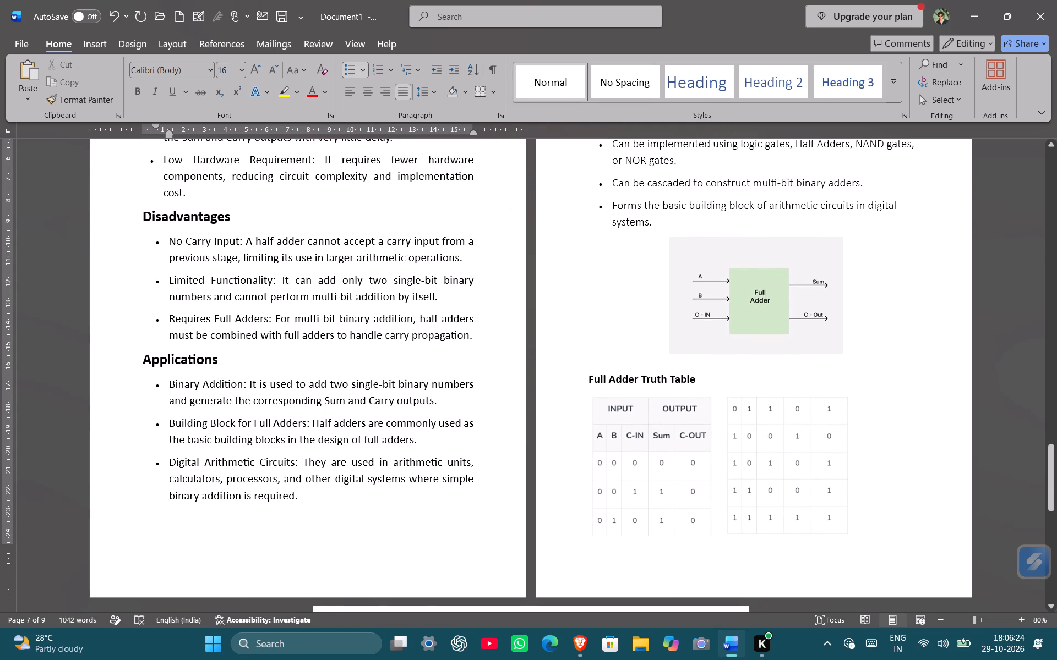
Justify the Full Adder introduction paragraph and the three bullets beneath it.
scroll(607, 313, up, 2)
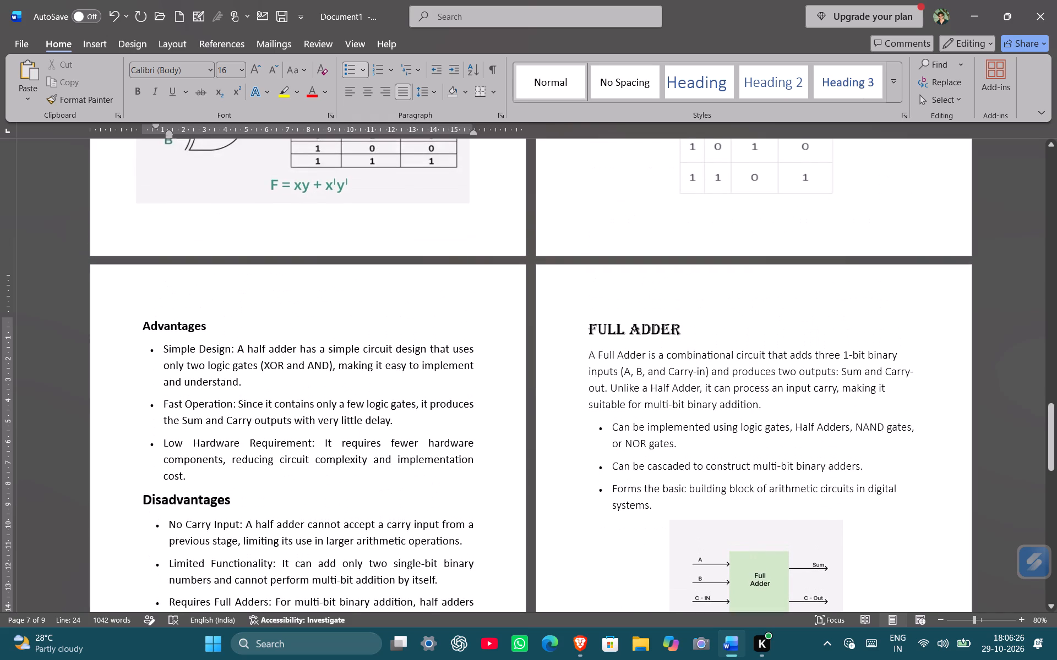
drag(587, 364, 652, 505)
key(ctrl+j)
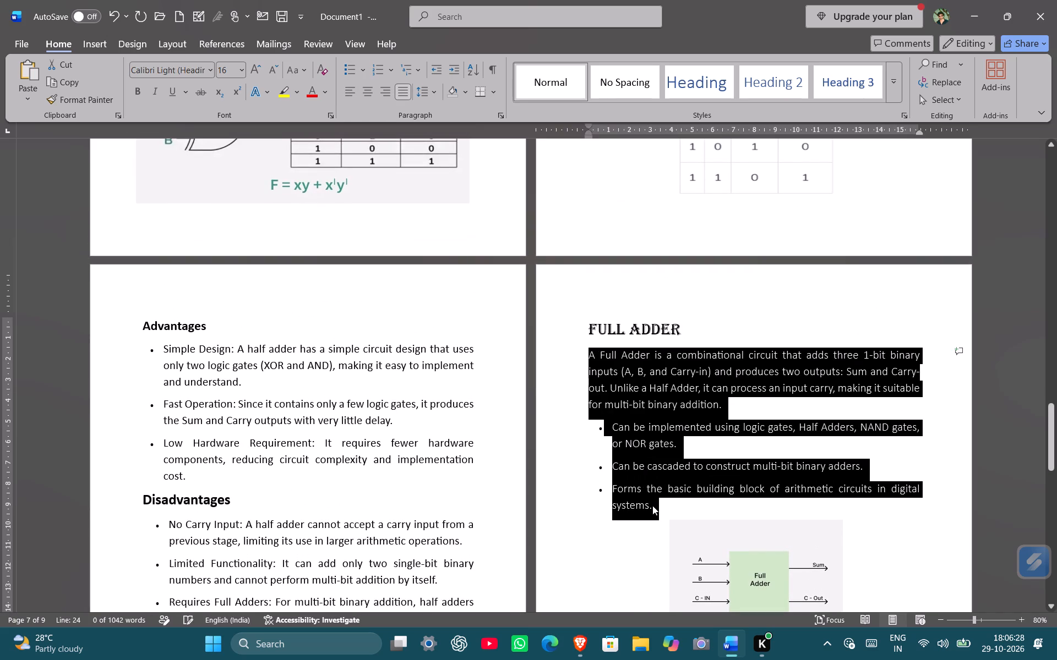
click(652, 505)
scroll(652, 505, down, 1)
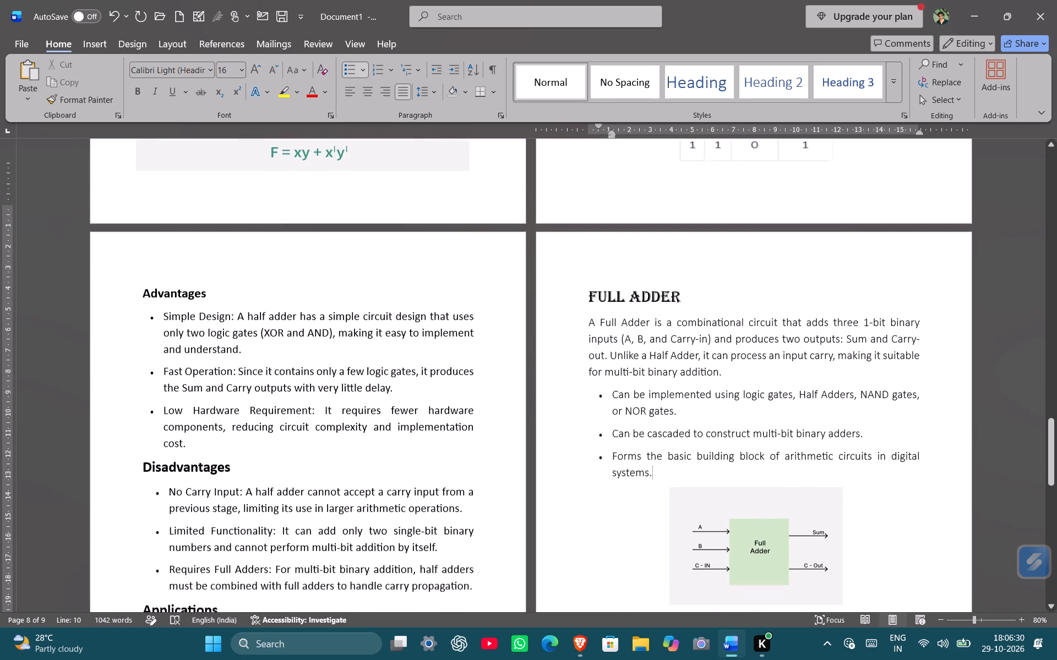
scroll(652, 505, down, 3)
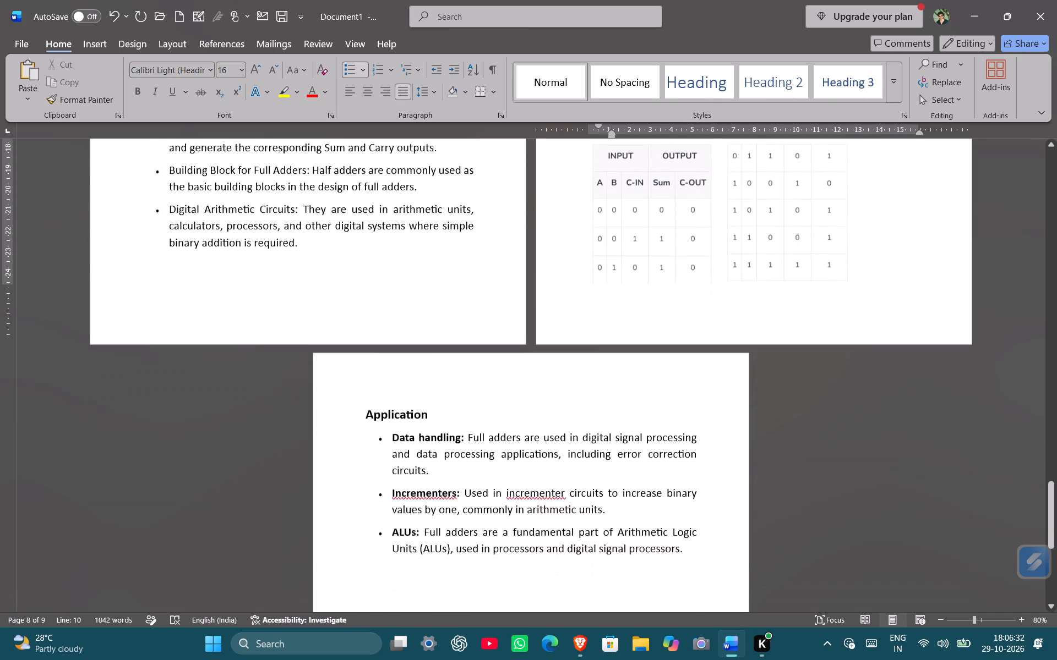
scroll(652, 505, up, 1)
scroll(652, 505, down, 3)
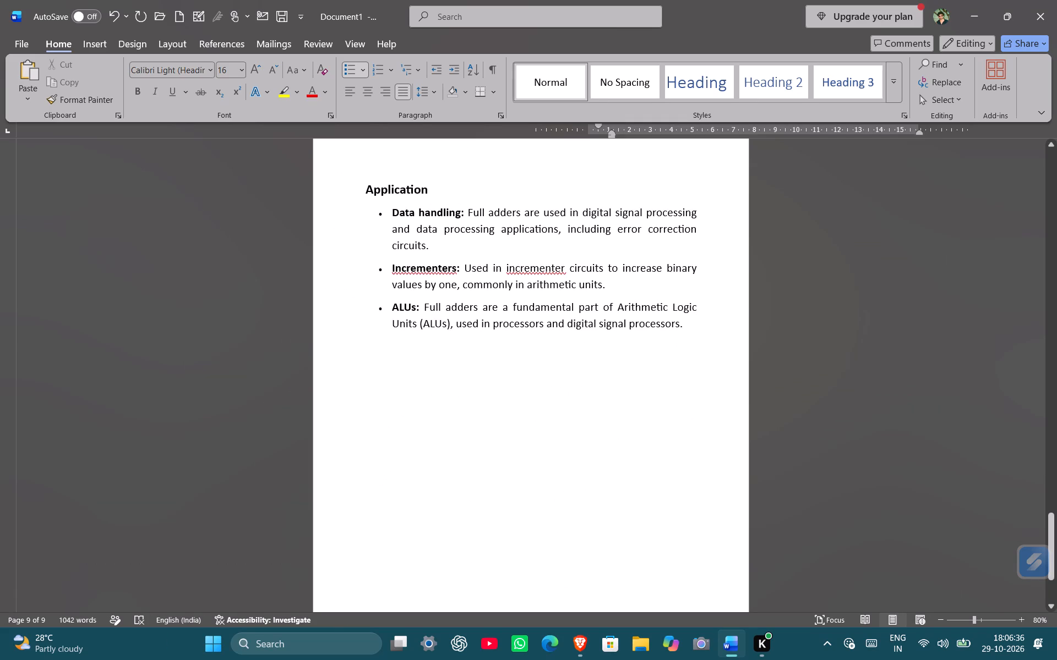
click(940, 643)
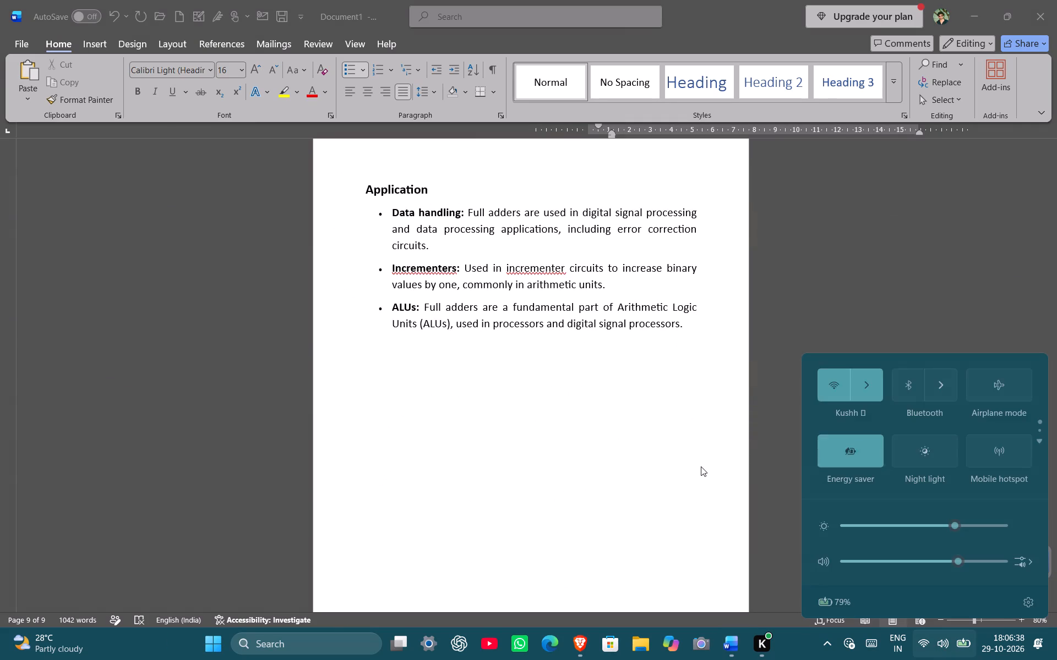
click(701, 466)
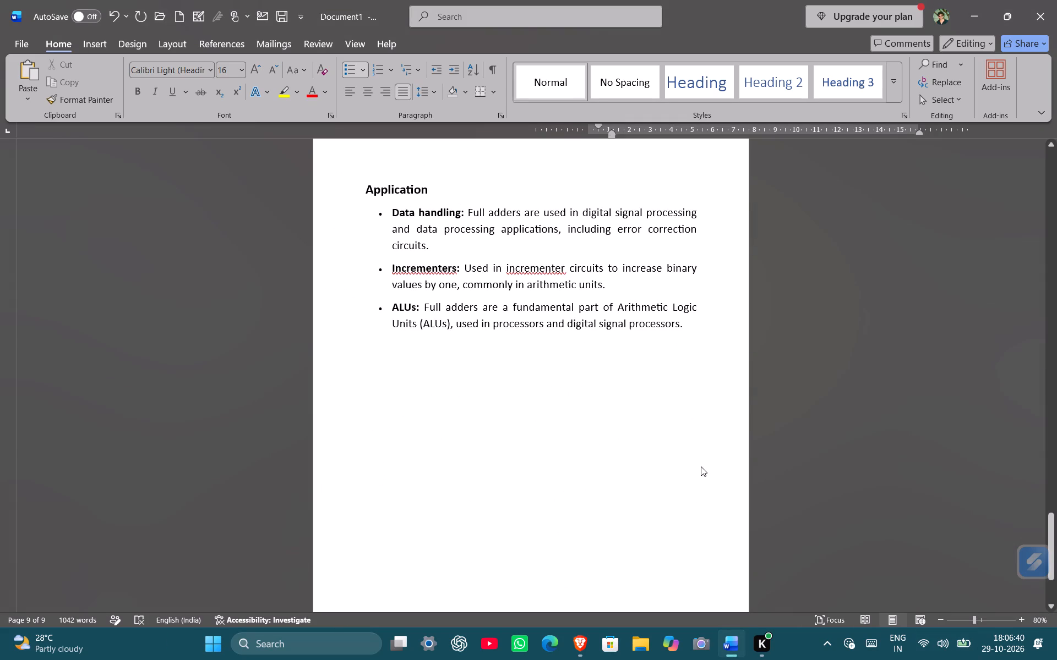
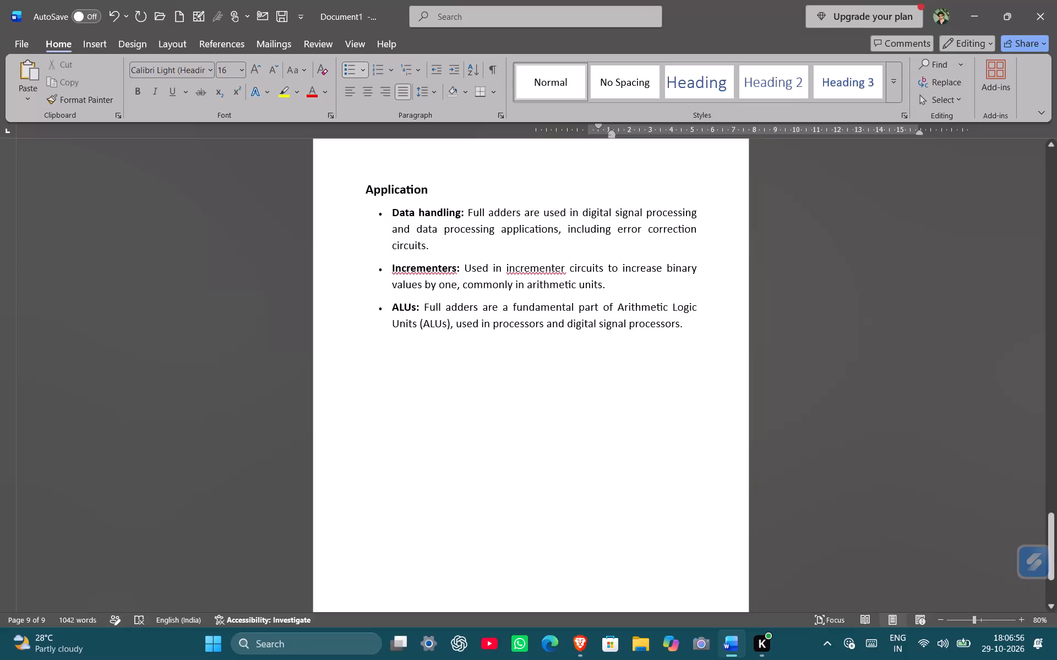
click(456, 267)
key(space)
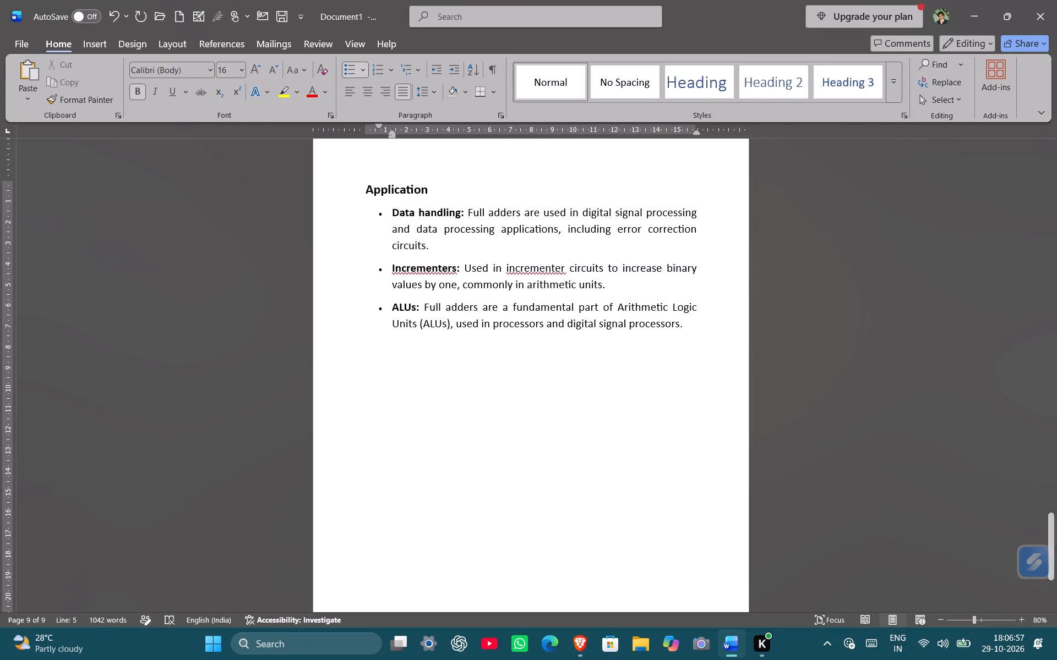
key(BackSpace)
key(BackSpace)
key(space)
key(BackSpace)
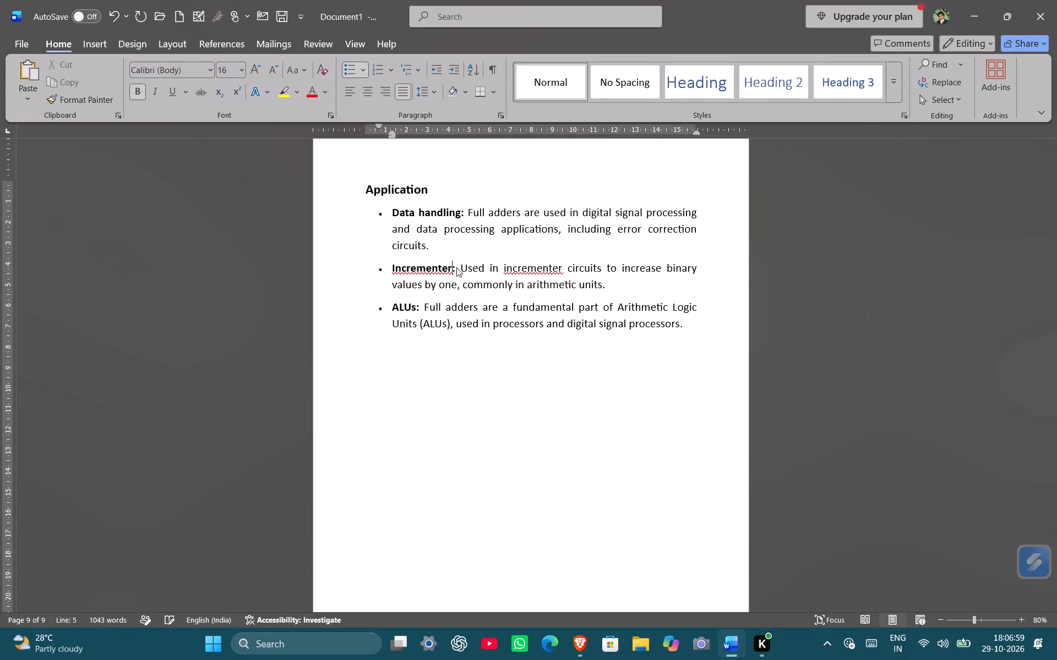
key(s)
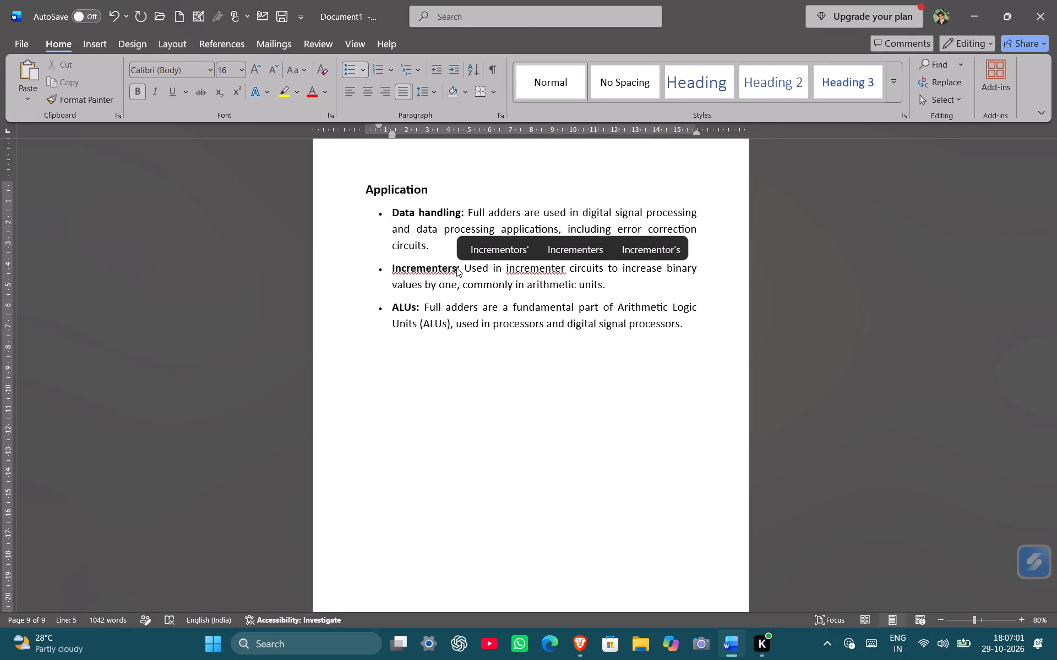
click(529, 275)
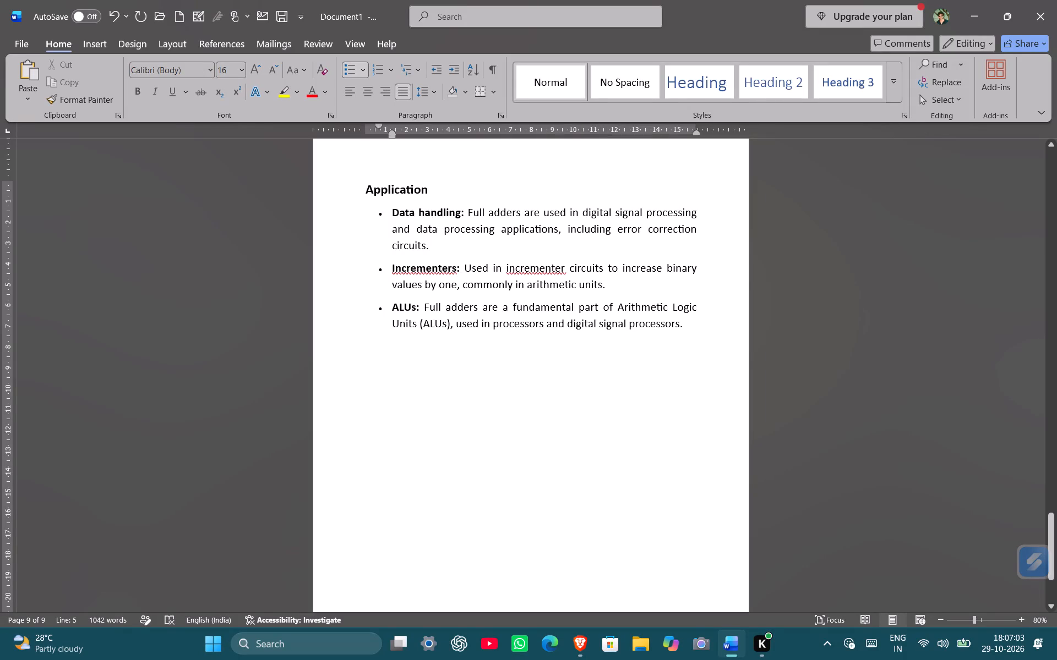
Add the flagged words "Incrementers" and "incrementer" in the Full Adder Application bullets to the spelling dictionary.
scroll(545, 350, down, 1)
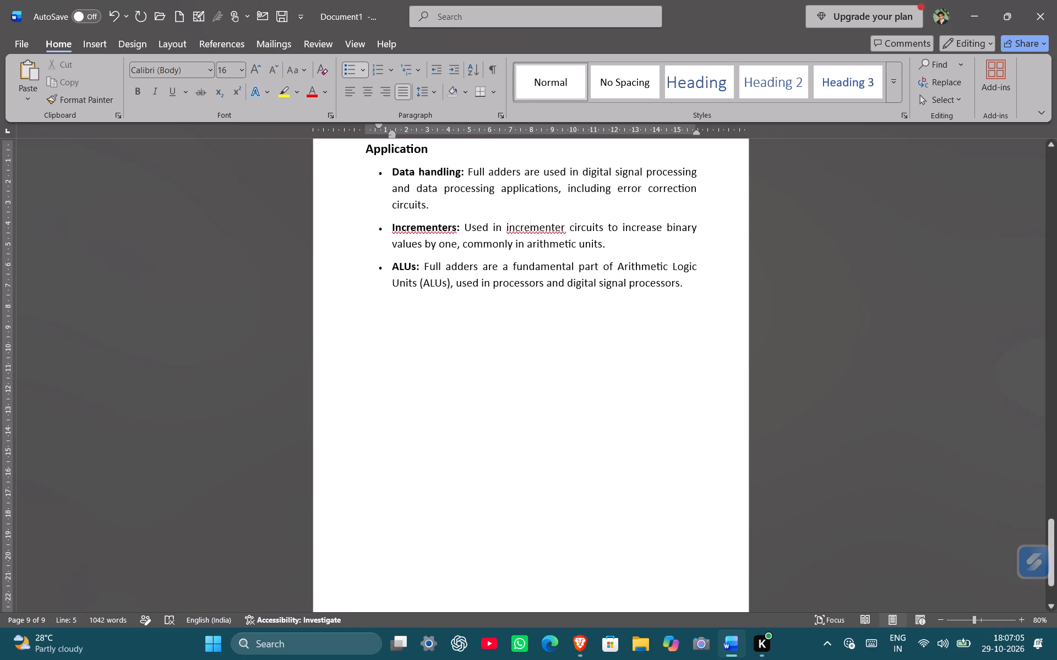
right_click(426, 226)
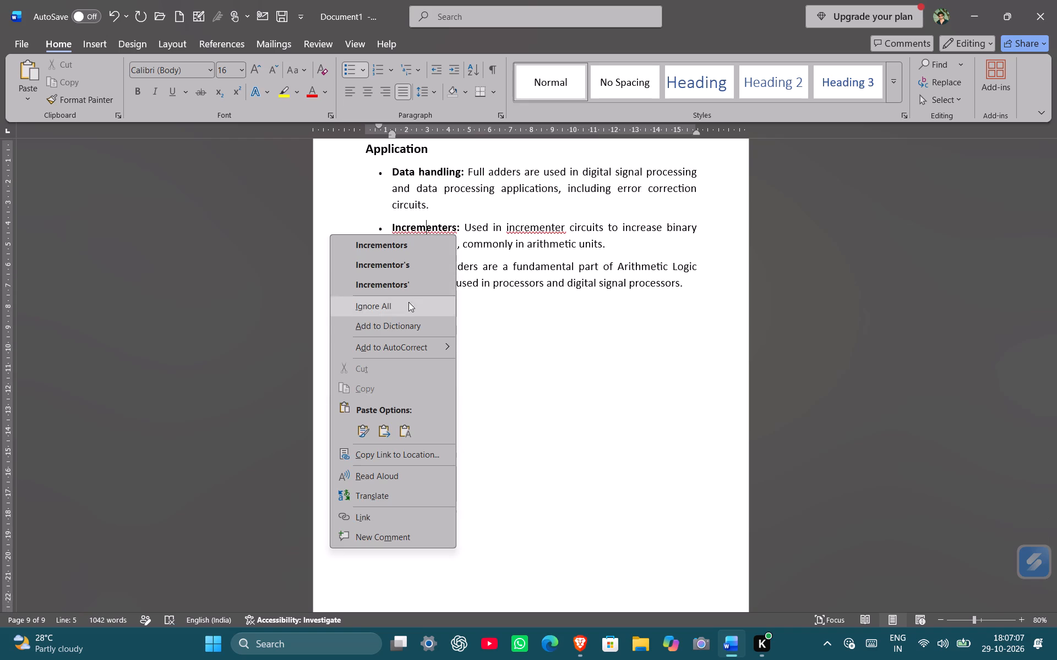
click(393, 329)
right_click(551, 228)
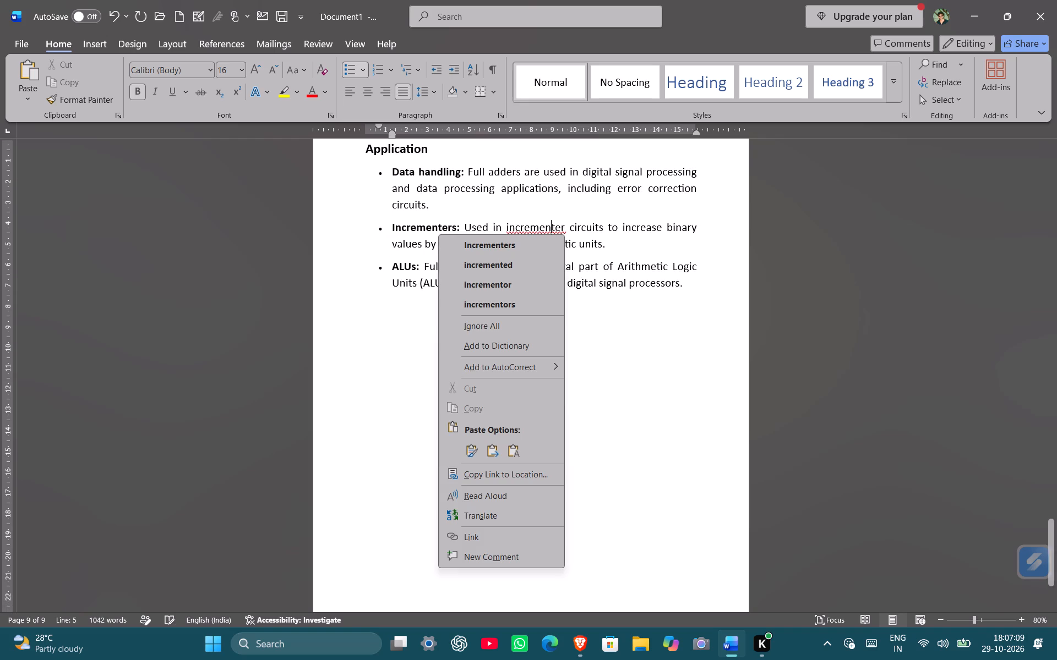
click(501, 350)
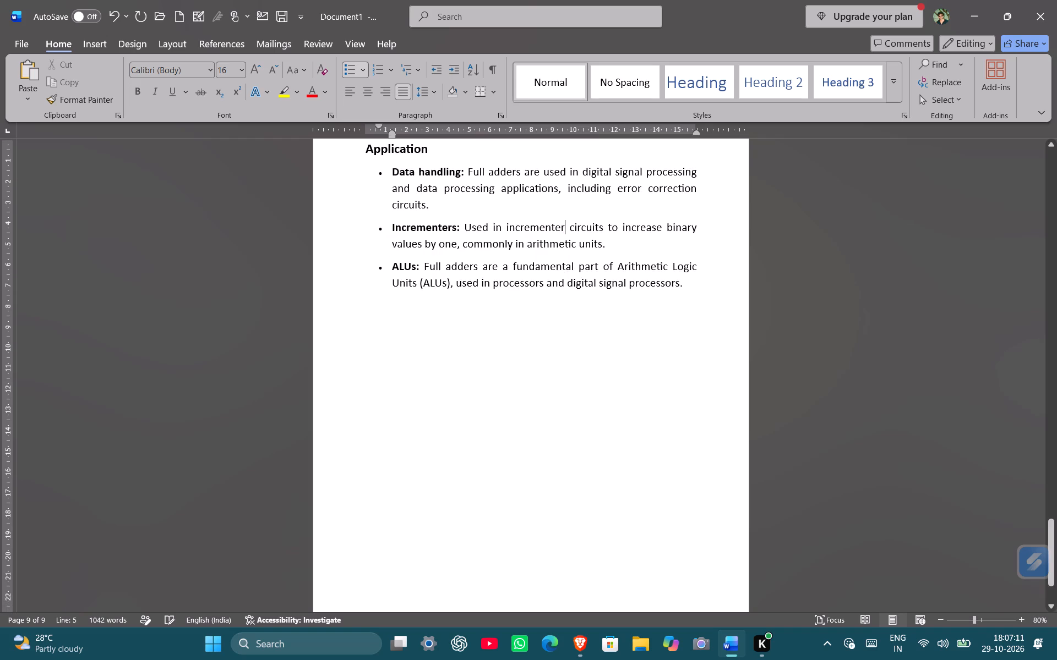
Start a new line without a bullet below the ALUs bullet at the end of the Full Adder section.
scroll(544, 329, up, 4)
scroll(544, 329, down, 3)
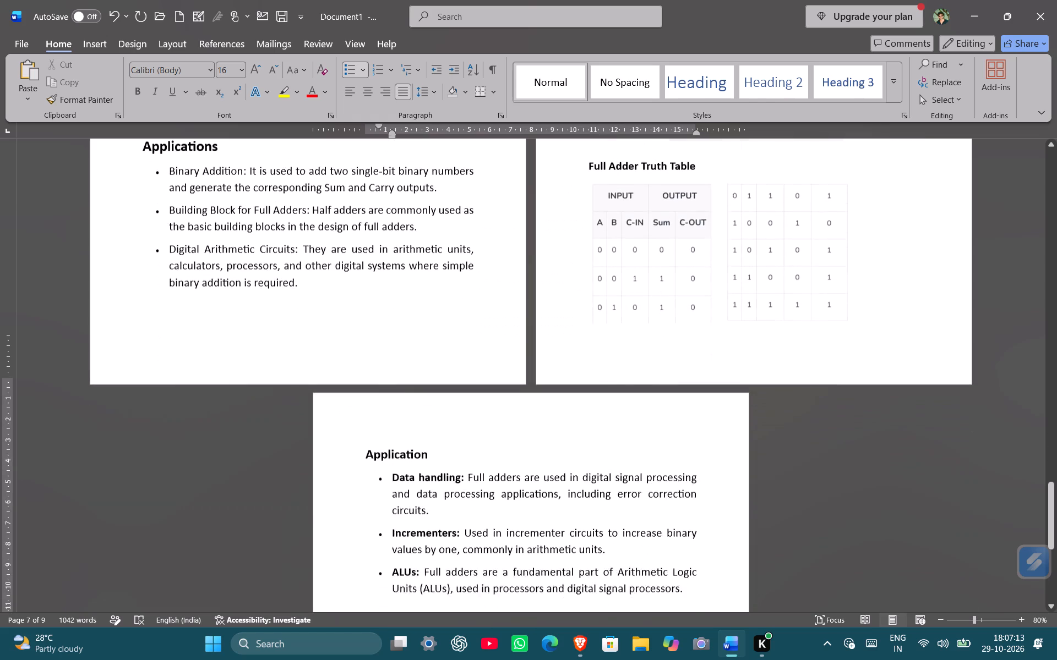
scroll(544, 329, down, 1)
click(687, 359)
key(Return)
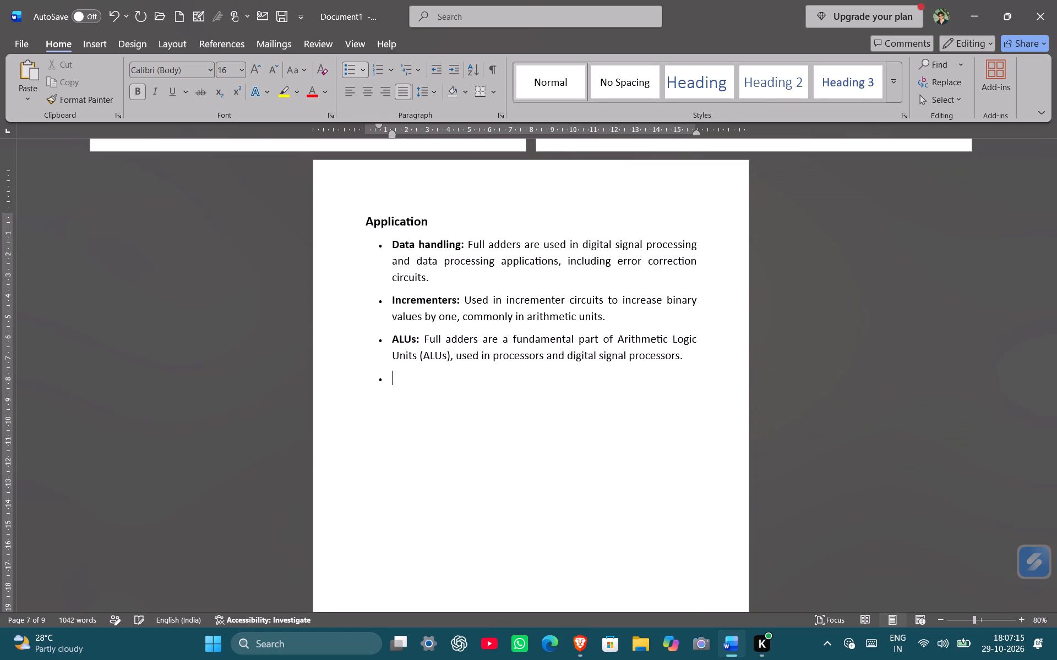
key(BackSpace)
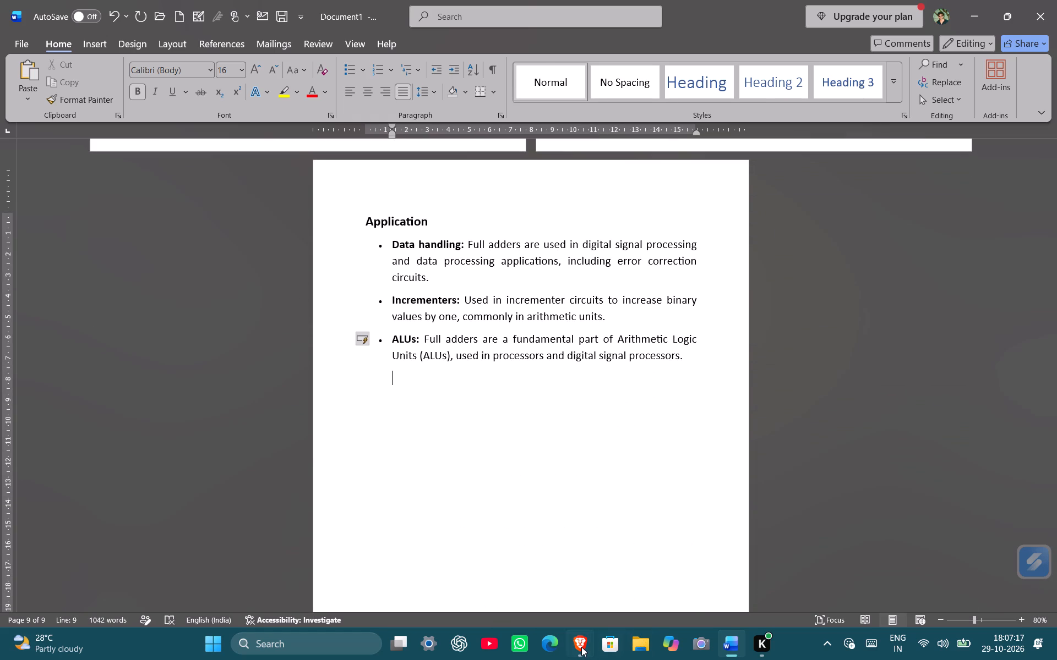
Switch to Brave and look through the GeeksforGeeks Full Adder article, from its Application section back up to the introduction.
click(581, 647)
scroll(421, 374, up, 3)
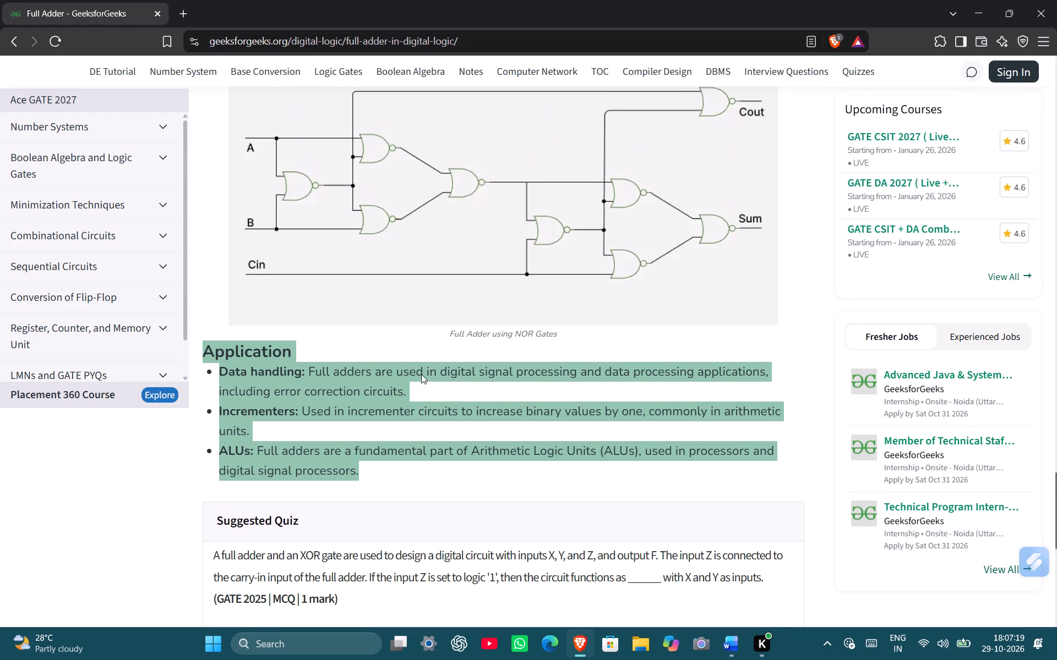
scroll(421, 374, up, 2)
scroll(421, 374, down, 1)
scroll(421, 374, up, 10)
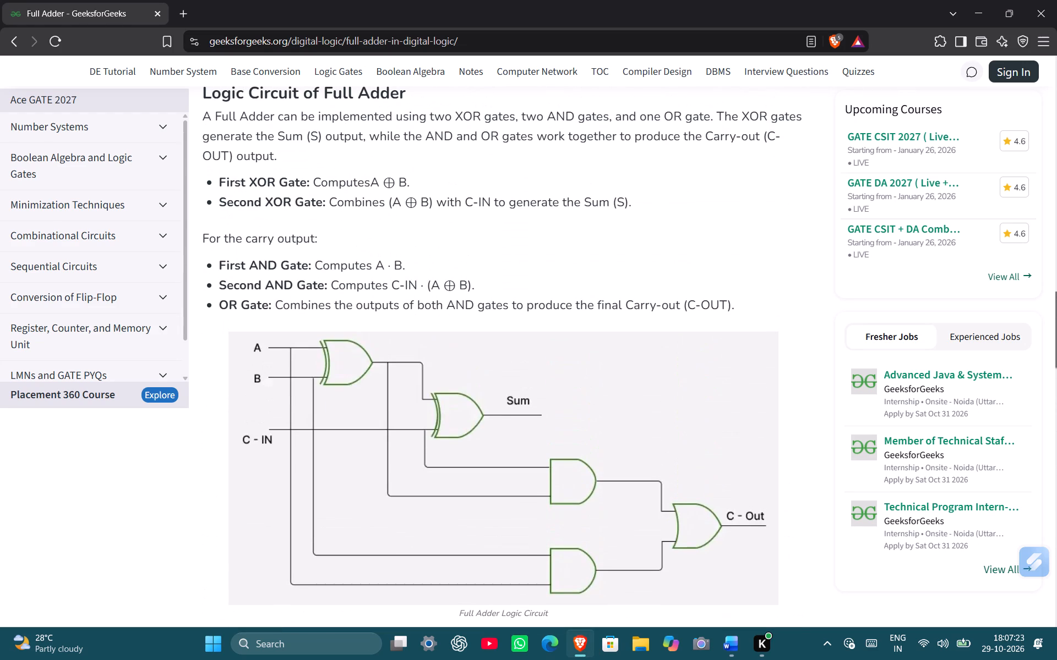
scroll(421, 374, up, 3)
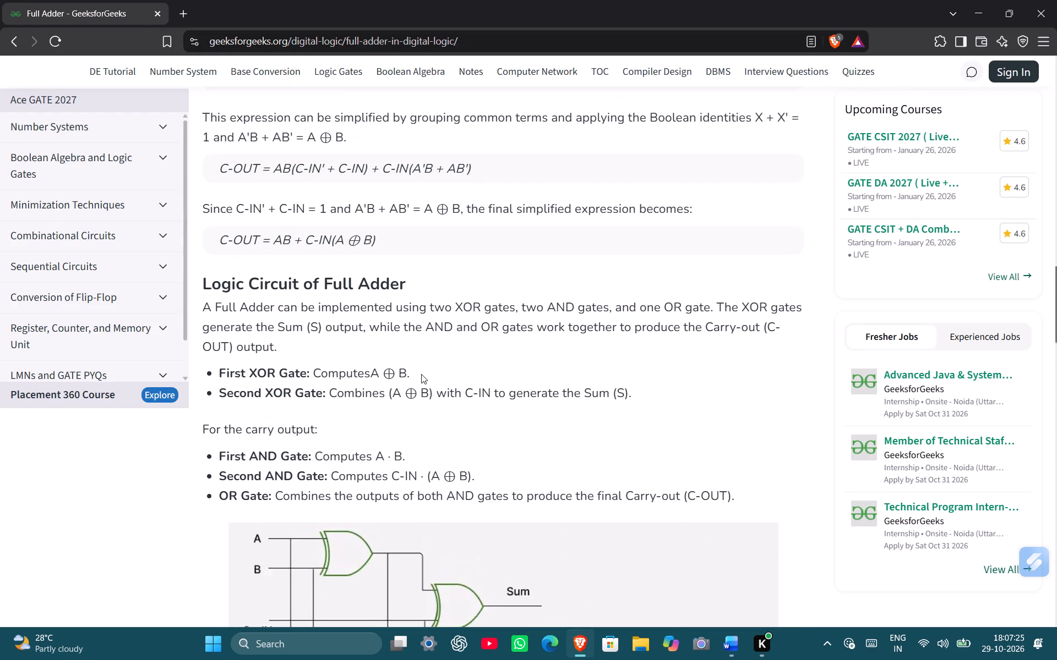
scroll(421, 374, up, 4)
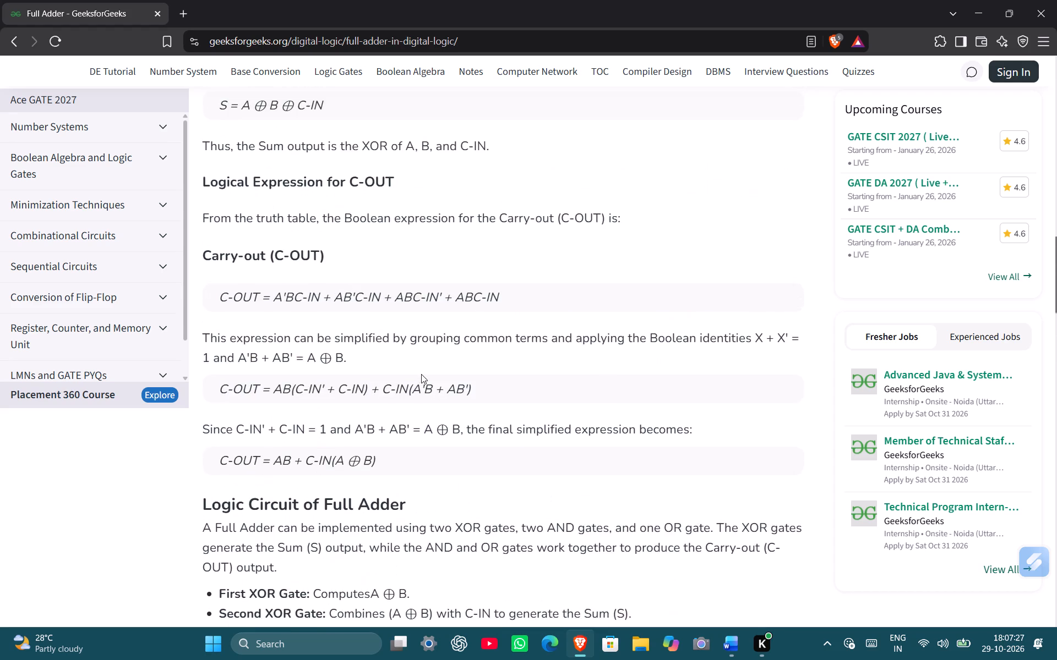
scroll(421, 374, up, 7)
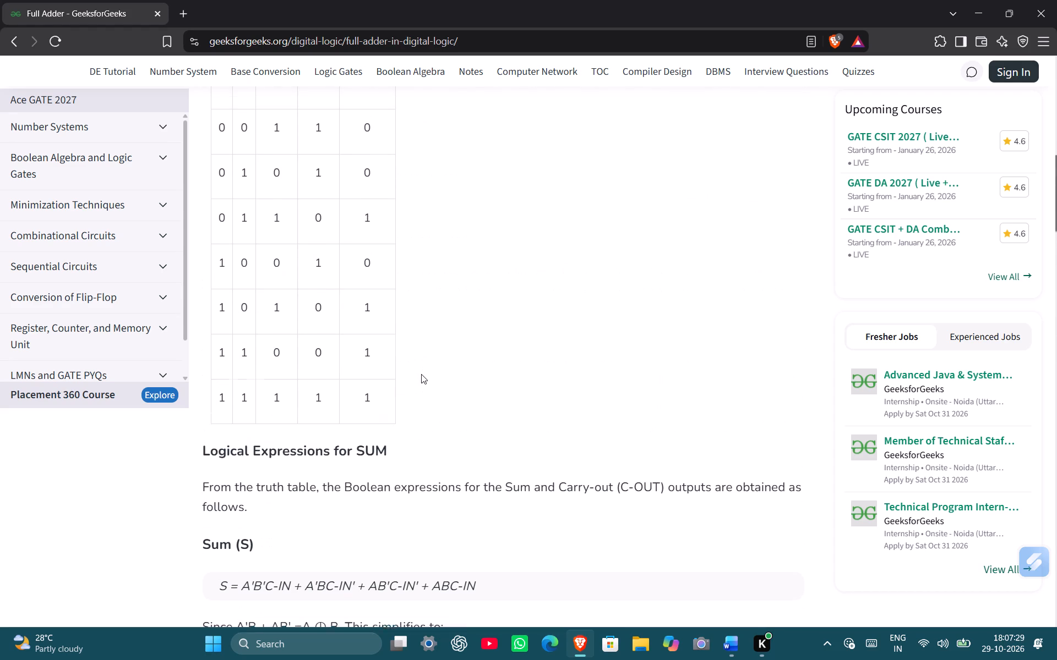
scroll(421, 374, up, 1)
scroll(421, 374, down, 4)
scroll(421, 374, up, 5)
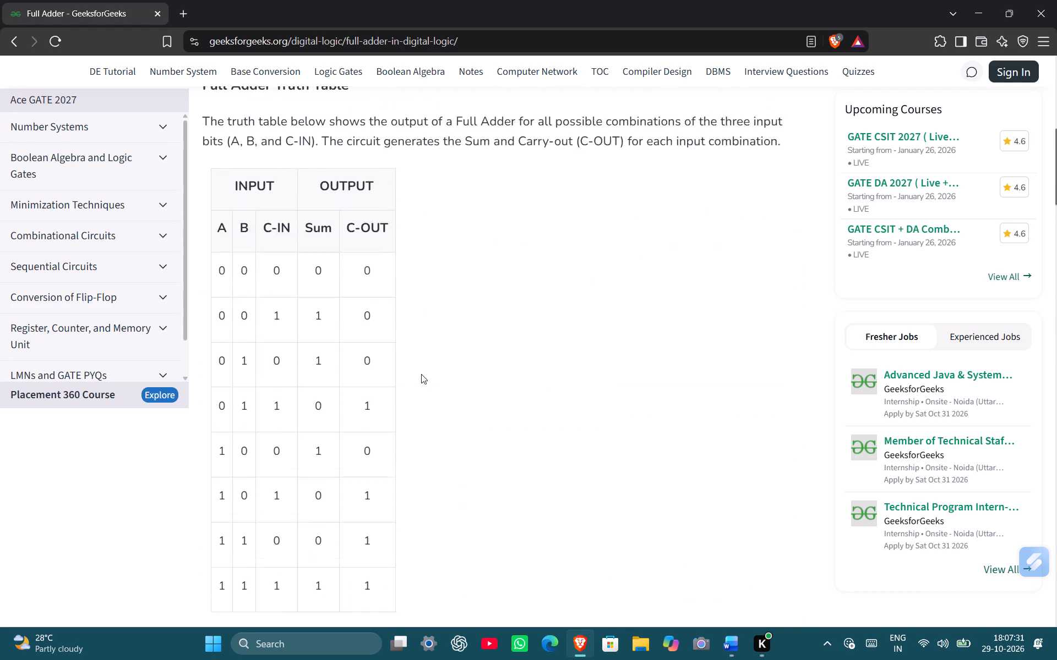
scroll(421, 374, up, 7)
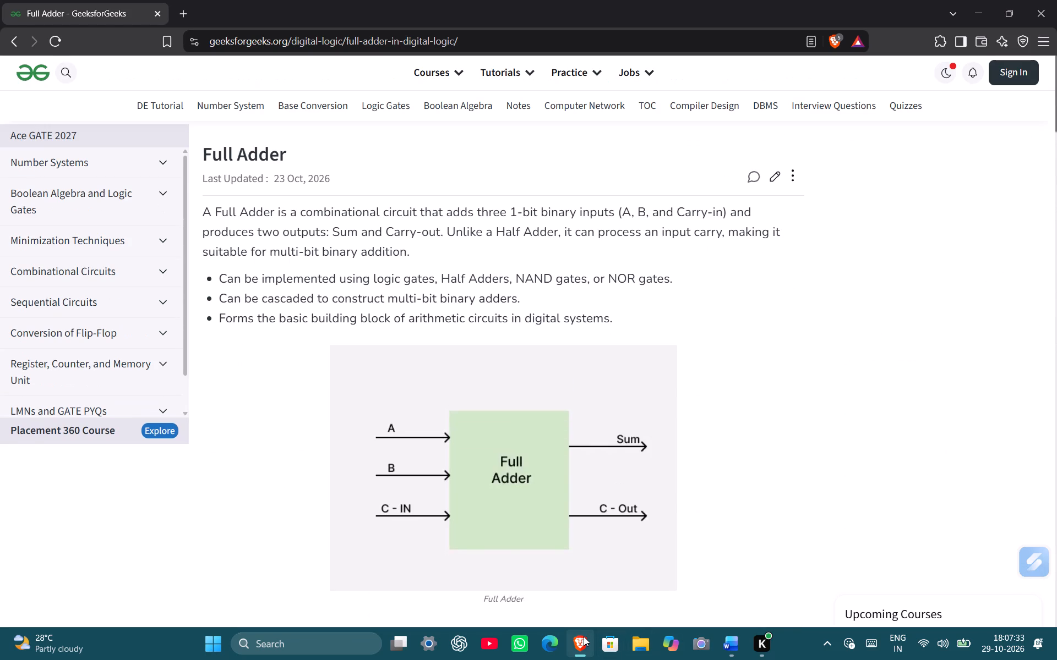
Switch back to Word and look over the existing logic gate and adder sections of the document.
click(584, 636)
scroll(608, 392, up, 4)
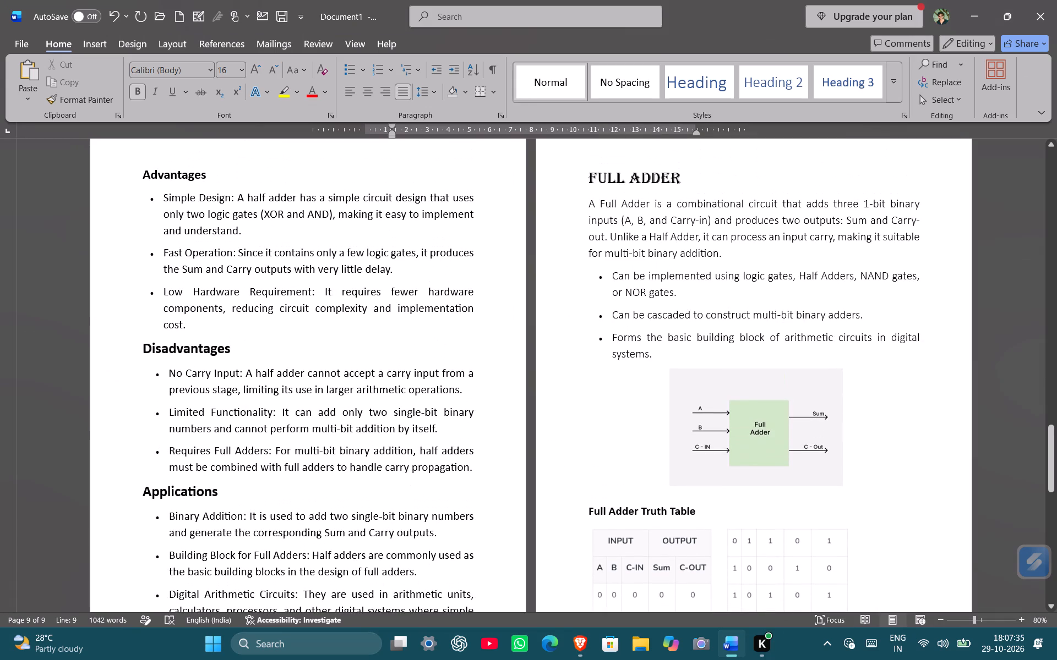
scroll(608, 392, up, 14)
scroll(608, 392, down, 6)
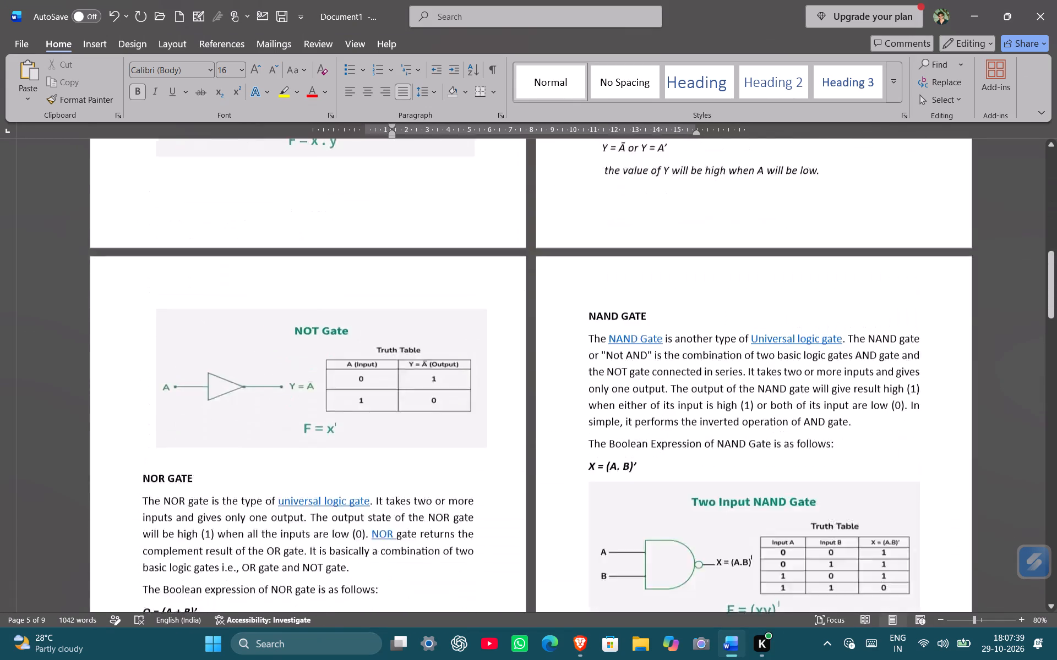
scroll(608, 392, down, 6)
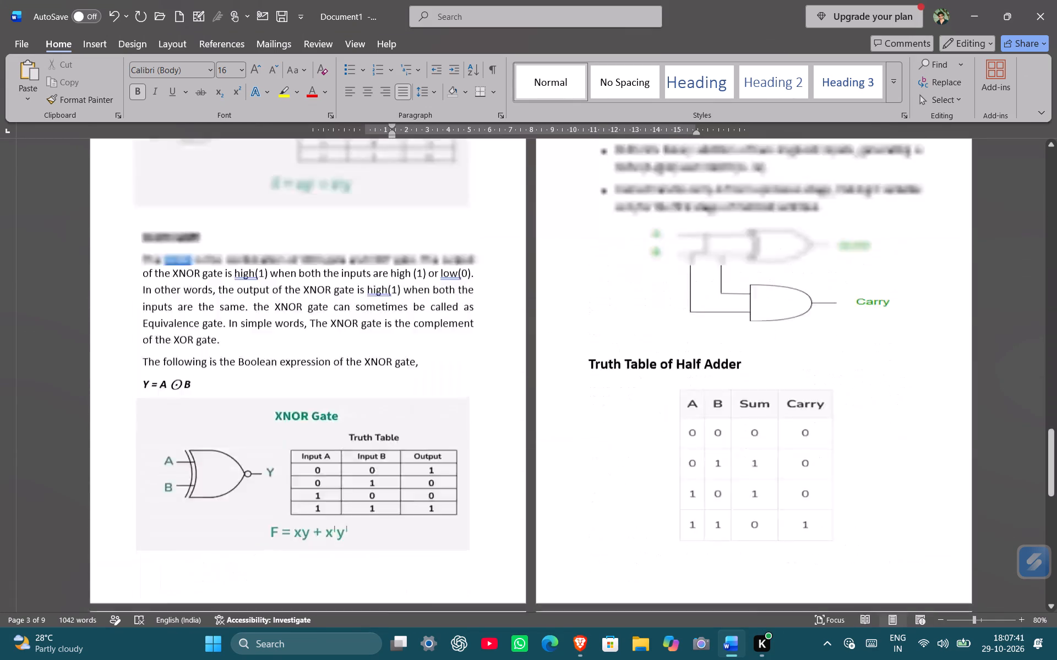
scroll(608, 392, down, 4)
Add another blank line below the ALUs bullet at the end of the document.
key(Return)
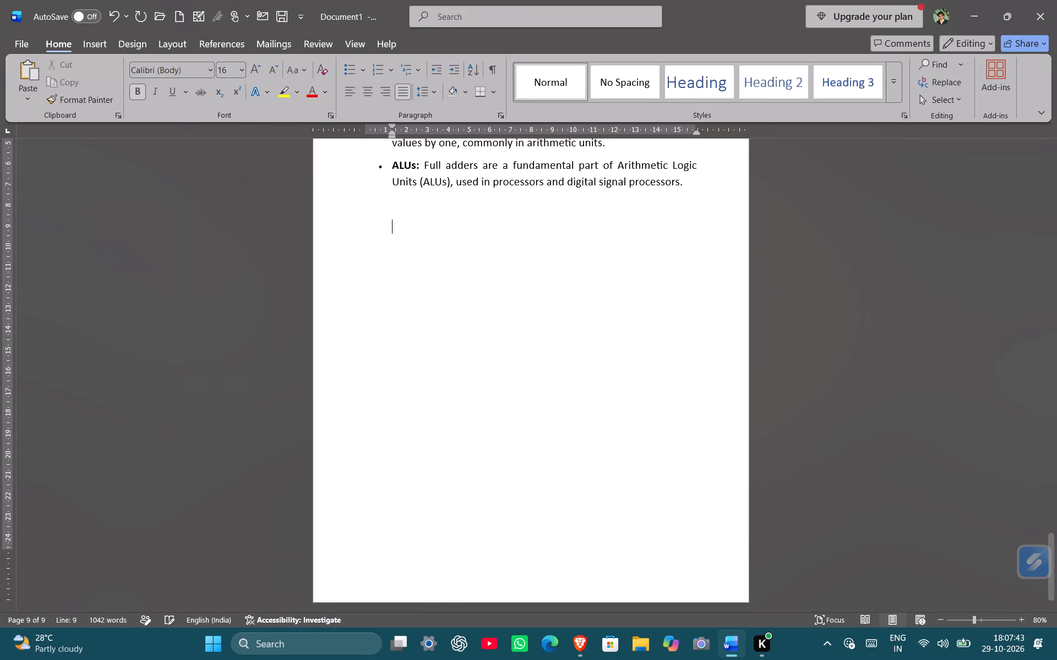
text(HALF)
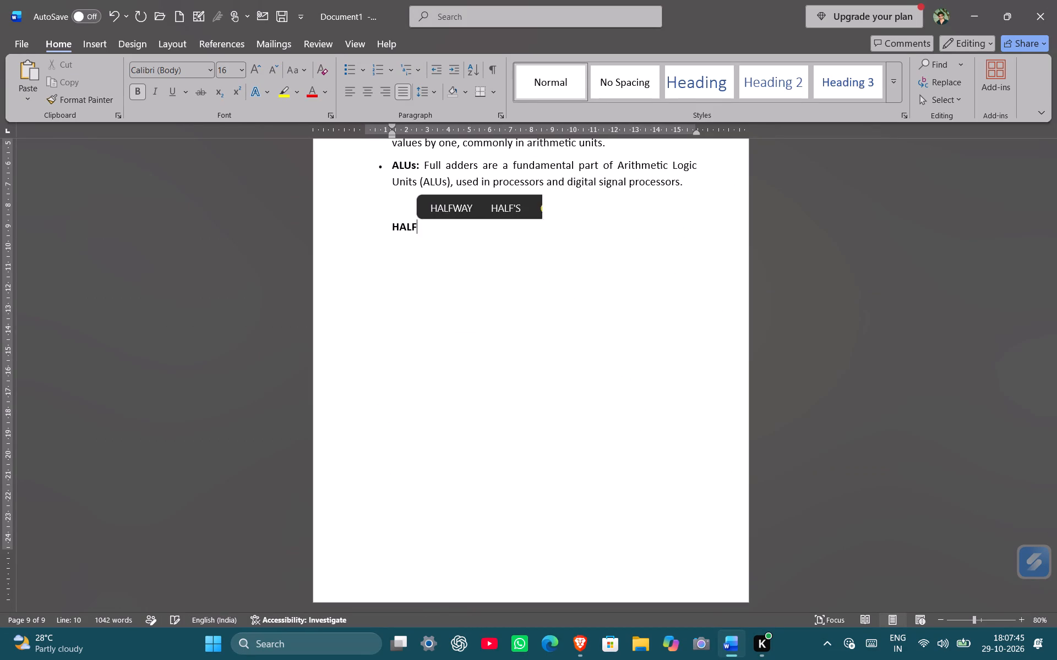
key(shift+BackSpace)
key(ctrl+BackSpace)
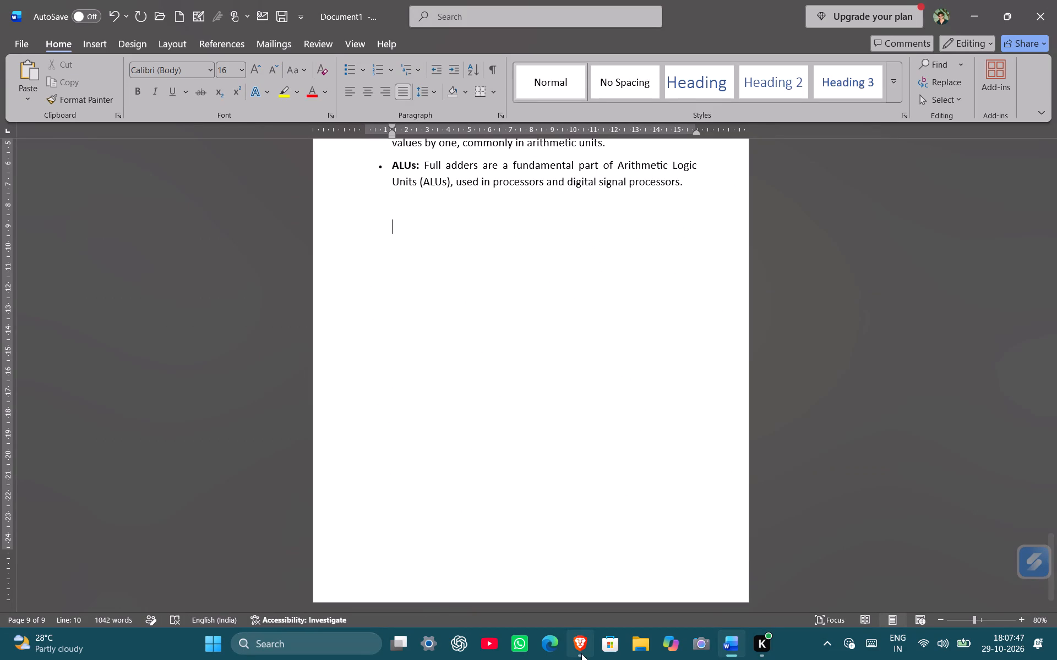
Switch to Brave, search the web for "half subtrator" and open the GeeksforGeeks article "Half Subtractor in Digital Logic".
click(581, 653)
scroll(214, 35, up, 7)
click(253, 42)
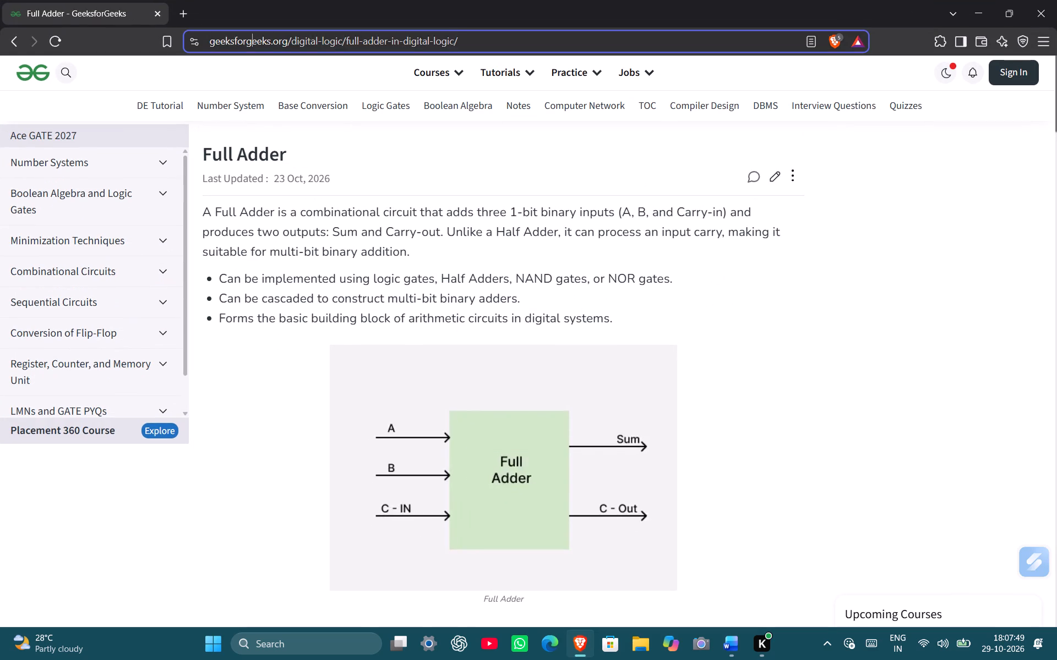
text(half subtrator)
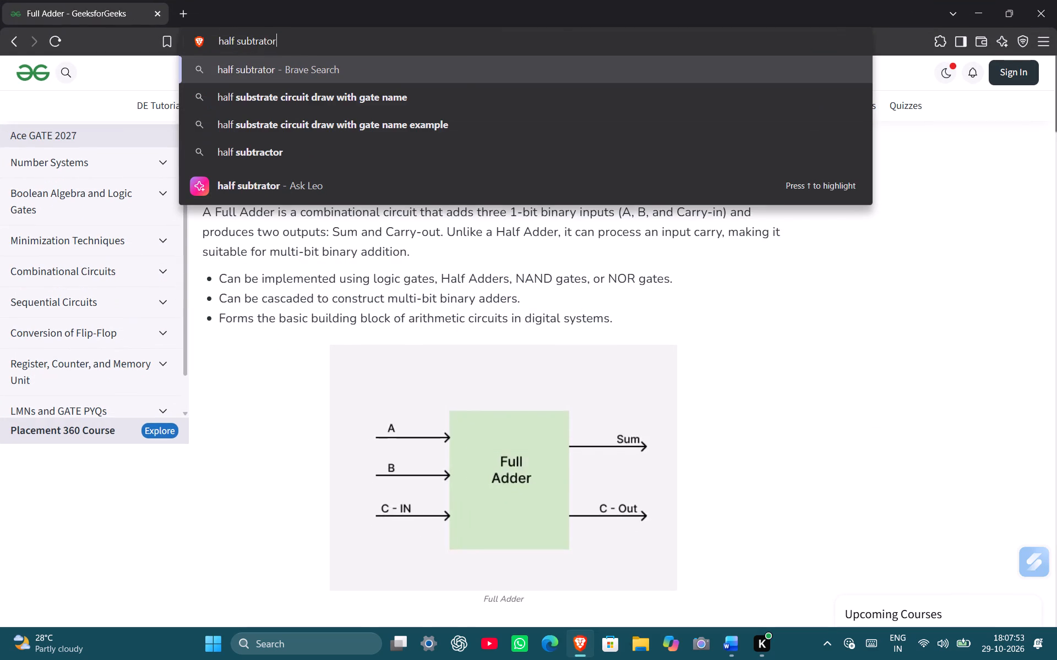
key(Return)
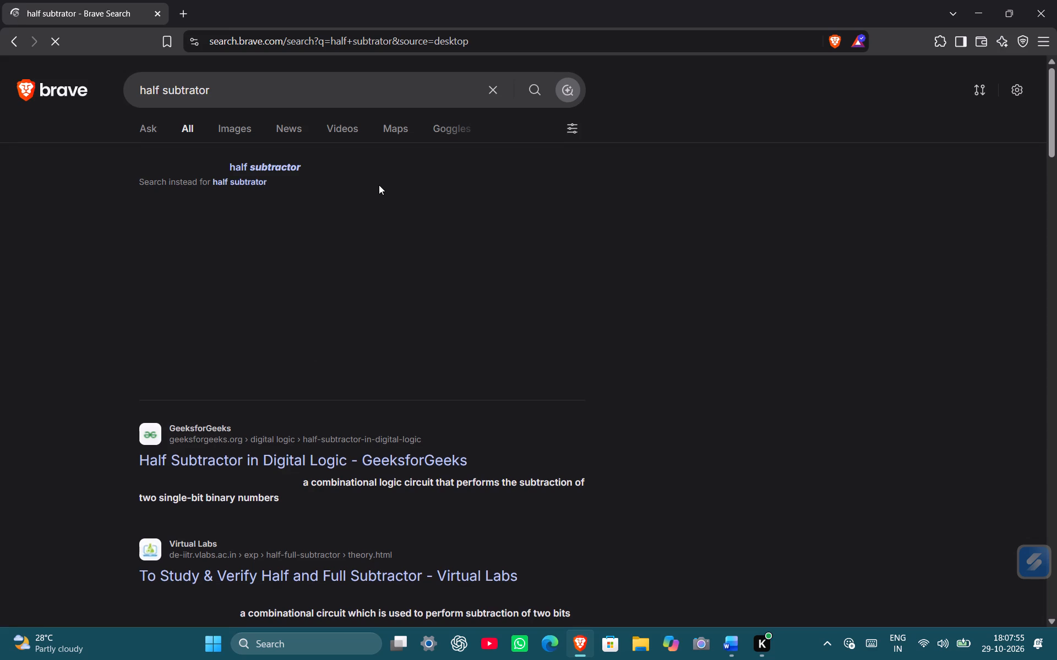
click(252, 456)
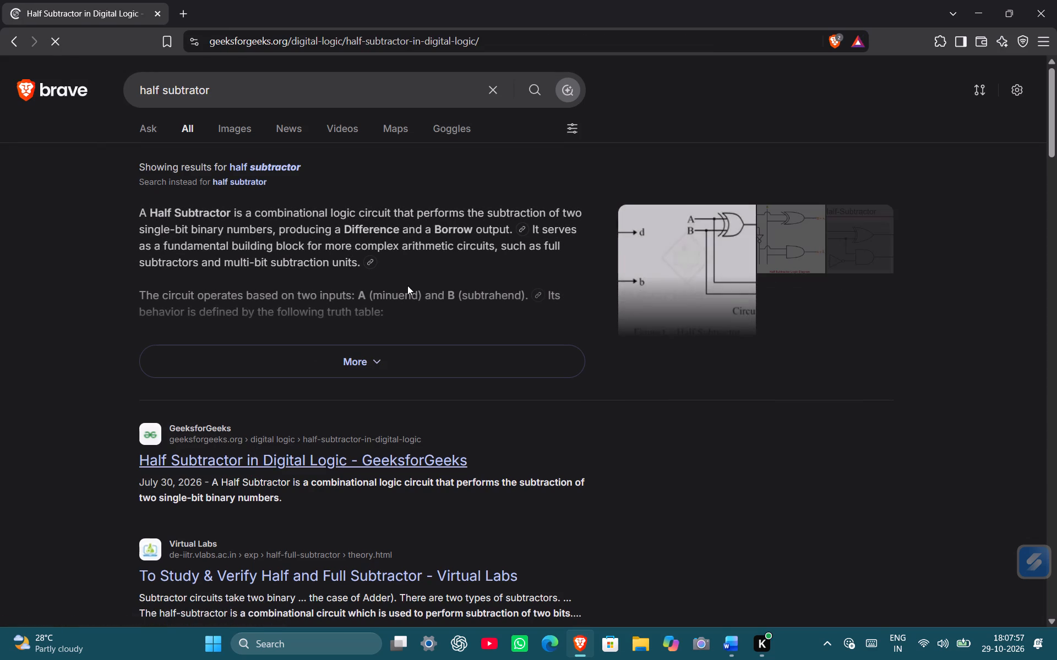
Copy the article title "Half Subtractor in Digital Logic" and paste it in bold at the end of the Word document.
drag(206, 157, 339, 148)
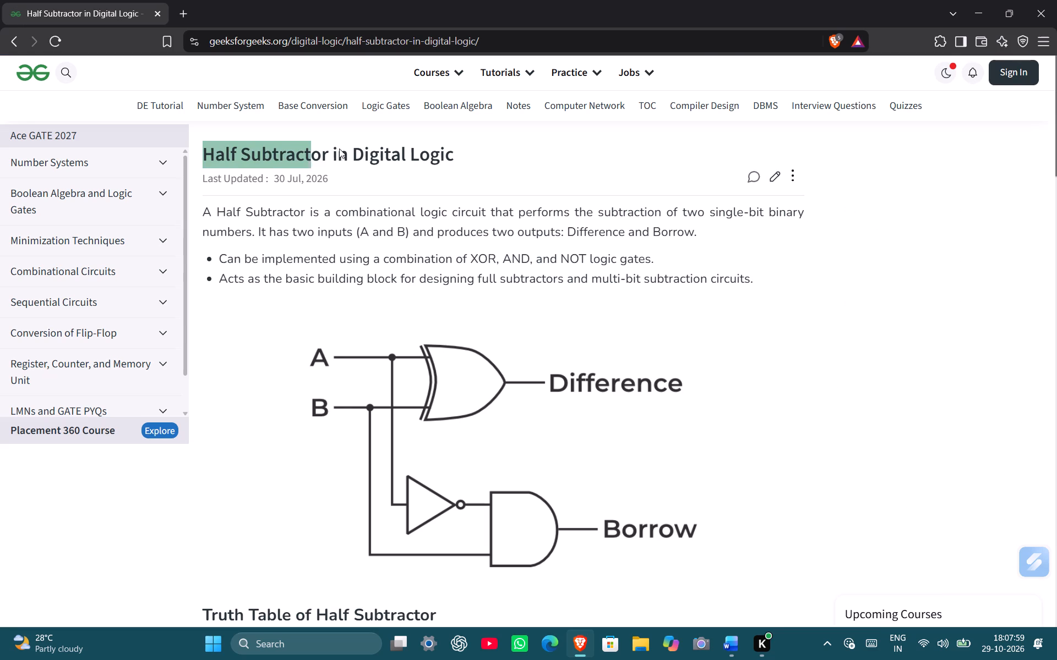
drag(339, 148, 459, 160)
key(ctrl+c)
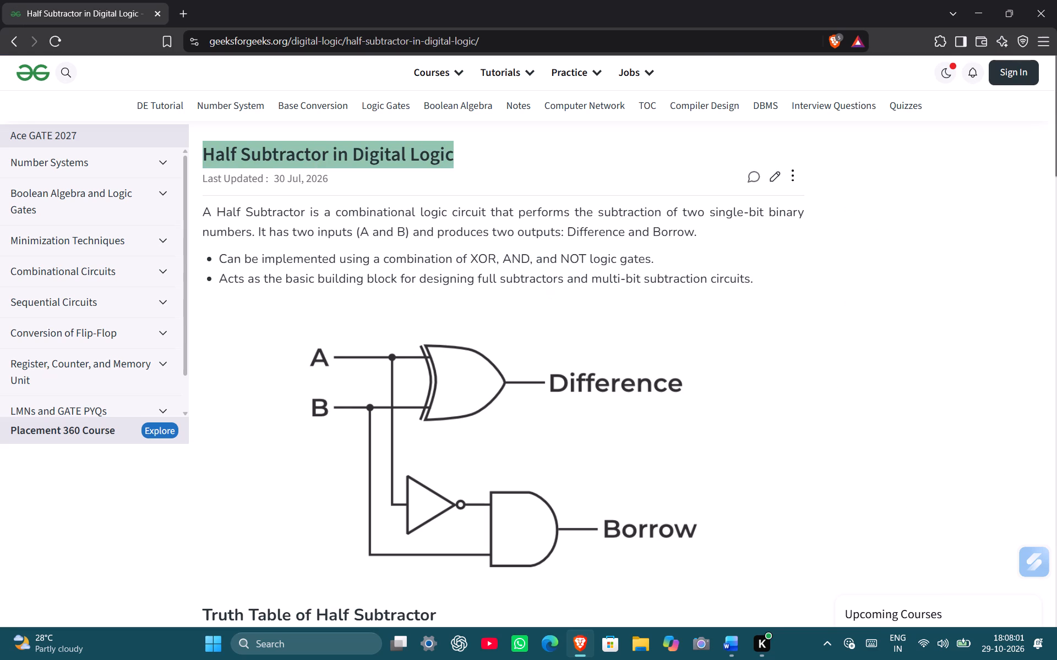
click(583, 650)
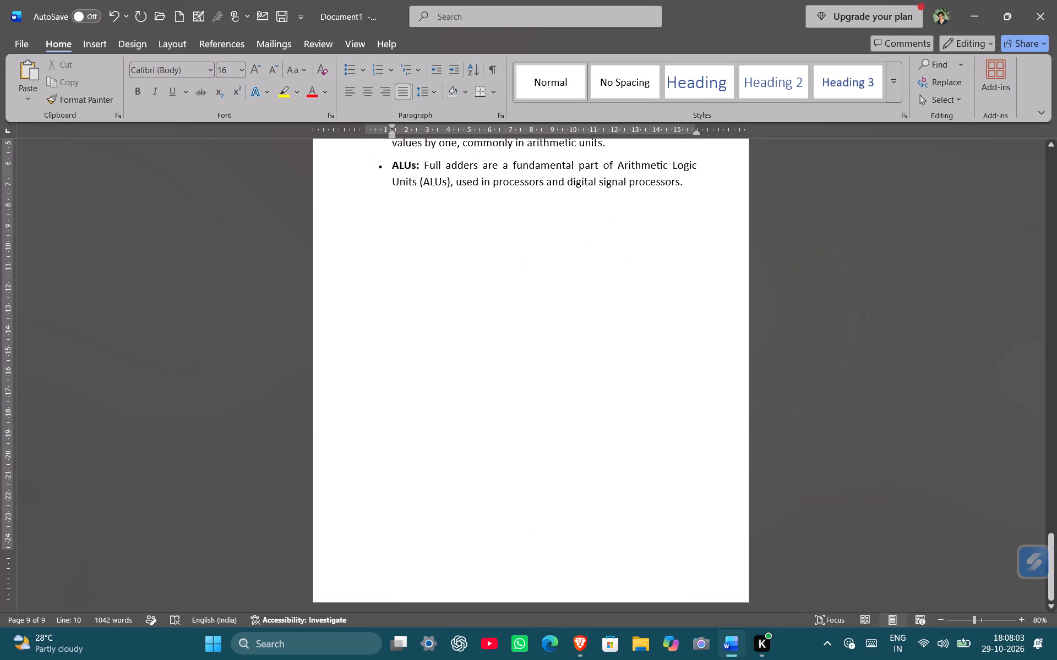
key(ctrl+b)
key(ctrl+v)
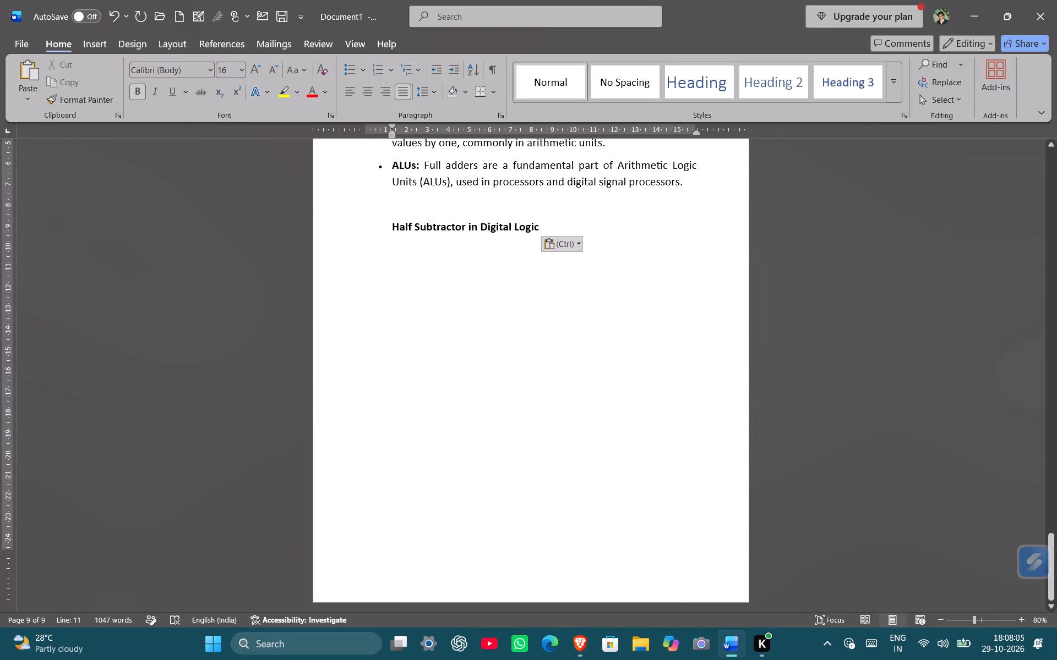
Increase the "Half Subtractor in Digital Logic" heading to font size 22.
drag(393, 231, 543, 223)
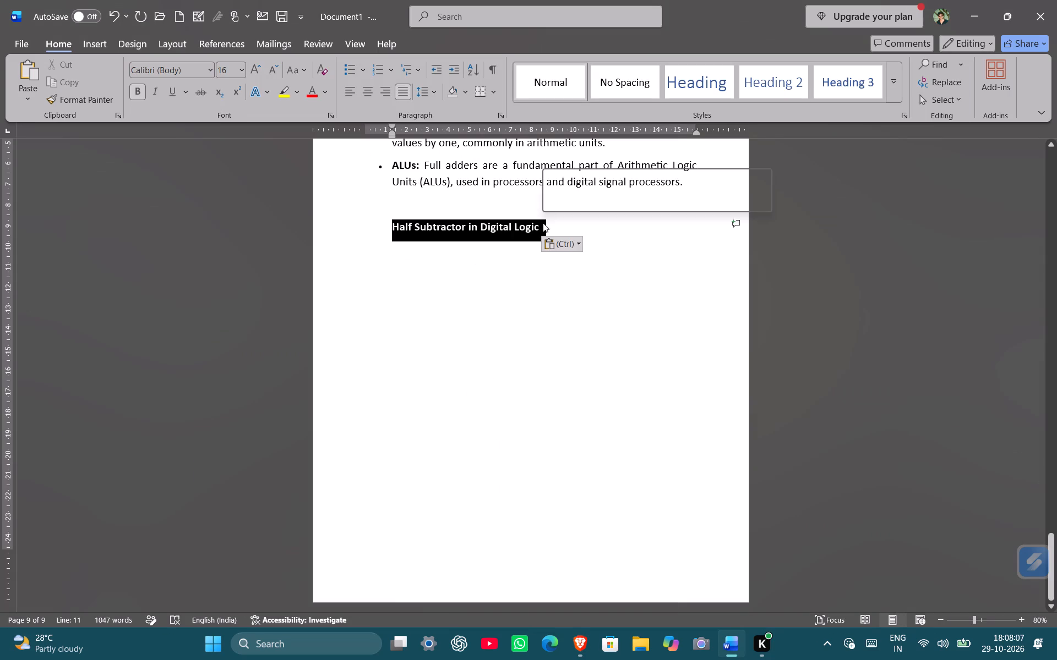
key(ctrl+shift+period)
key(ctrl+shift+period)
key(ctrl+shift+period)
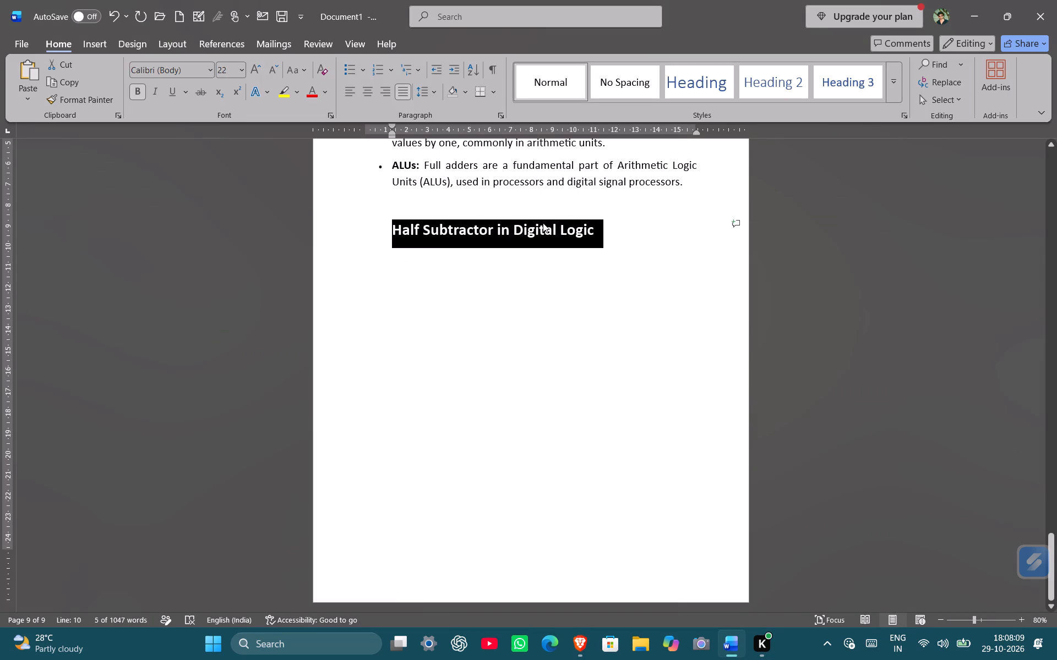
click(505, 221)
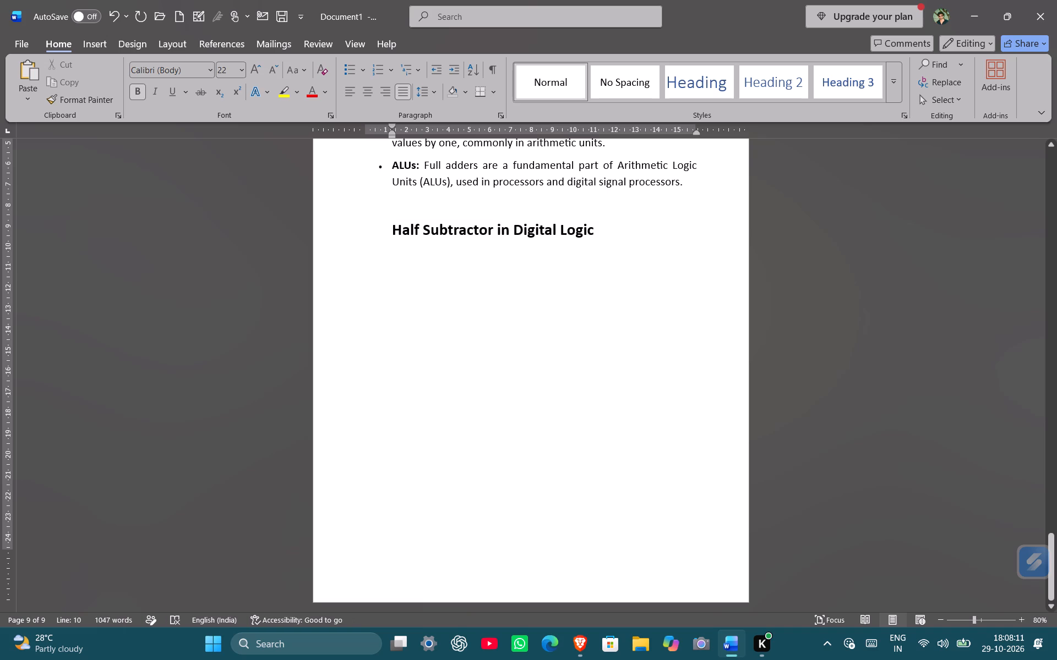
Set the font of the "Half Subtractor in Digital Logic" heading to Algerian.
triple_click(500, 226)
click(536, 182)
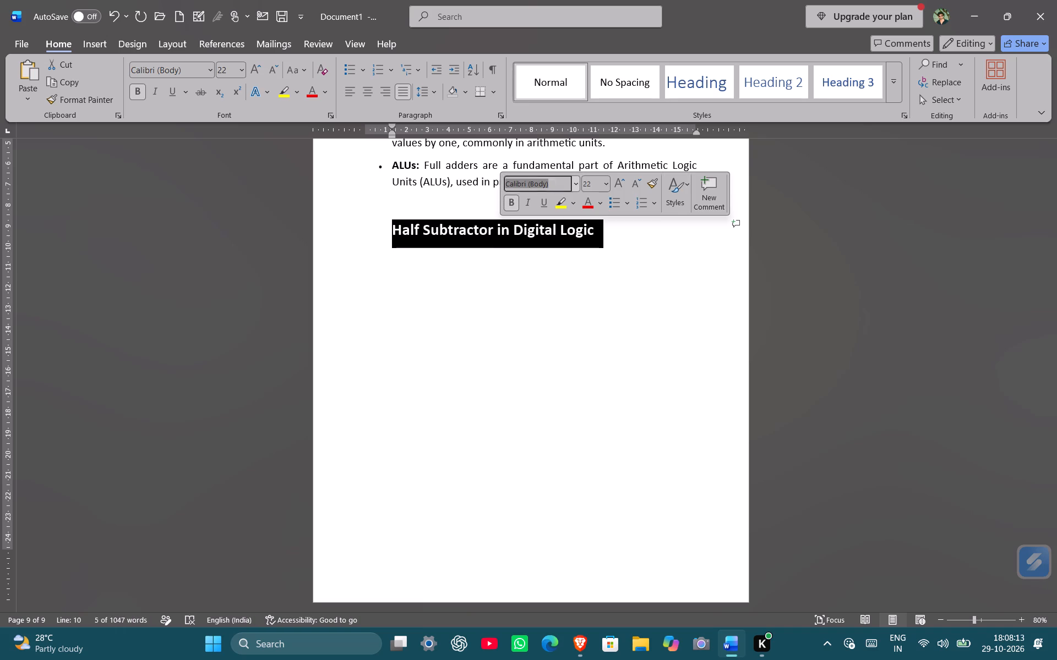
key(a)
key(Return)
Remove the indent from the "Half Subtractor in Digital Logic" heading so it starts at the page margin.
click(389, 238)
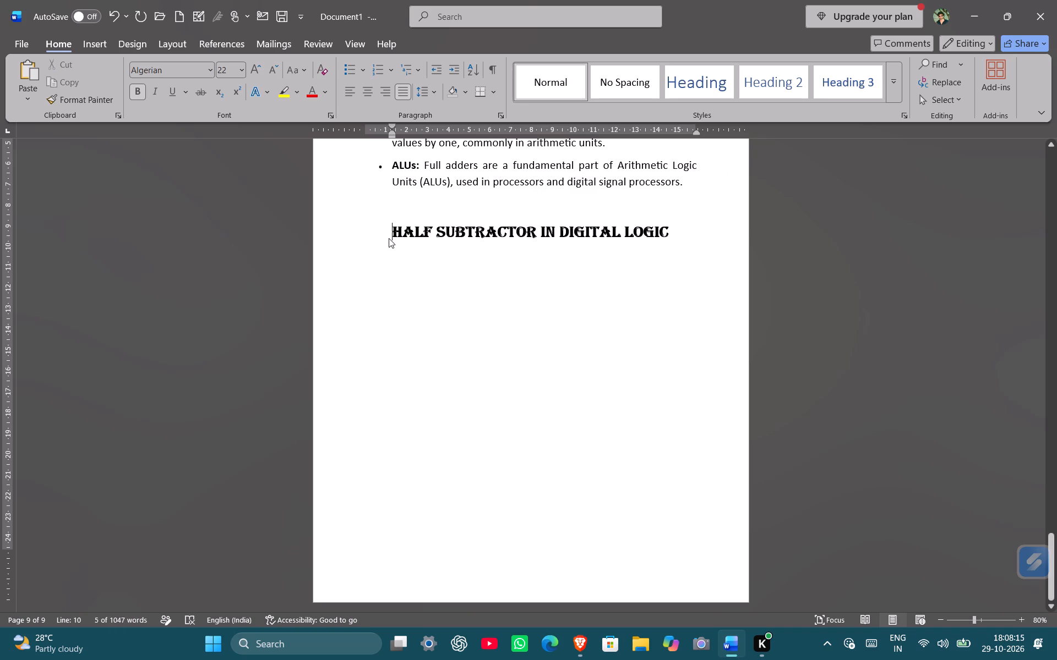
key(BackSpace)
Compare with the Half Adder and Full Adder headings and remove bold from the "Half Subtractor in Digital Logic" heading.
scroll(389, 238, up, 2)
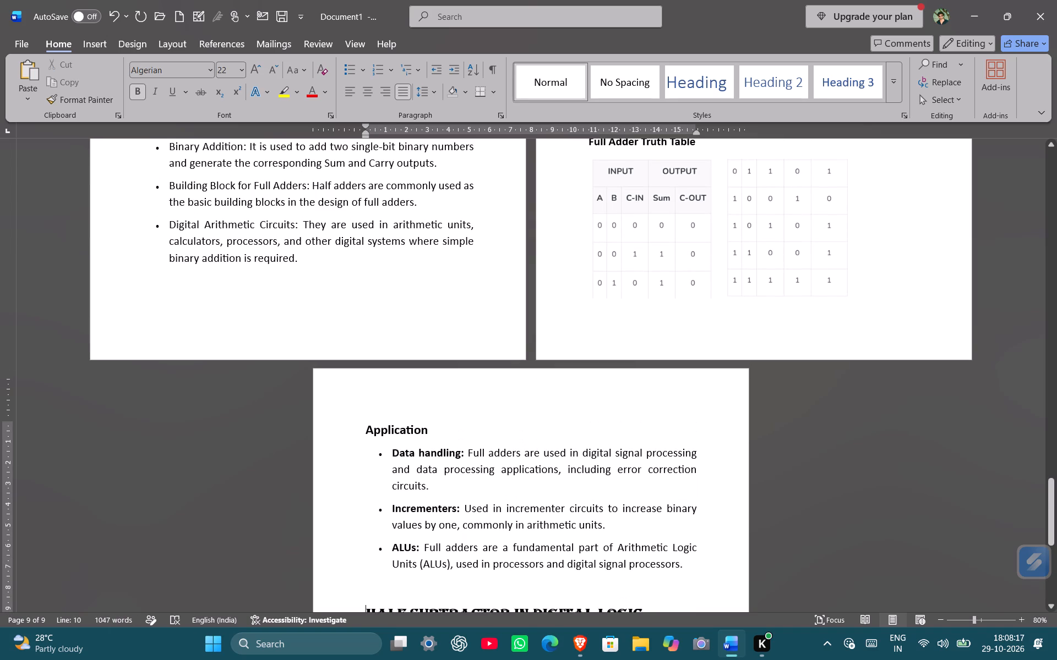
scroll(394, 256, up, 1)
scroll(394, 256, right, 2)
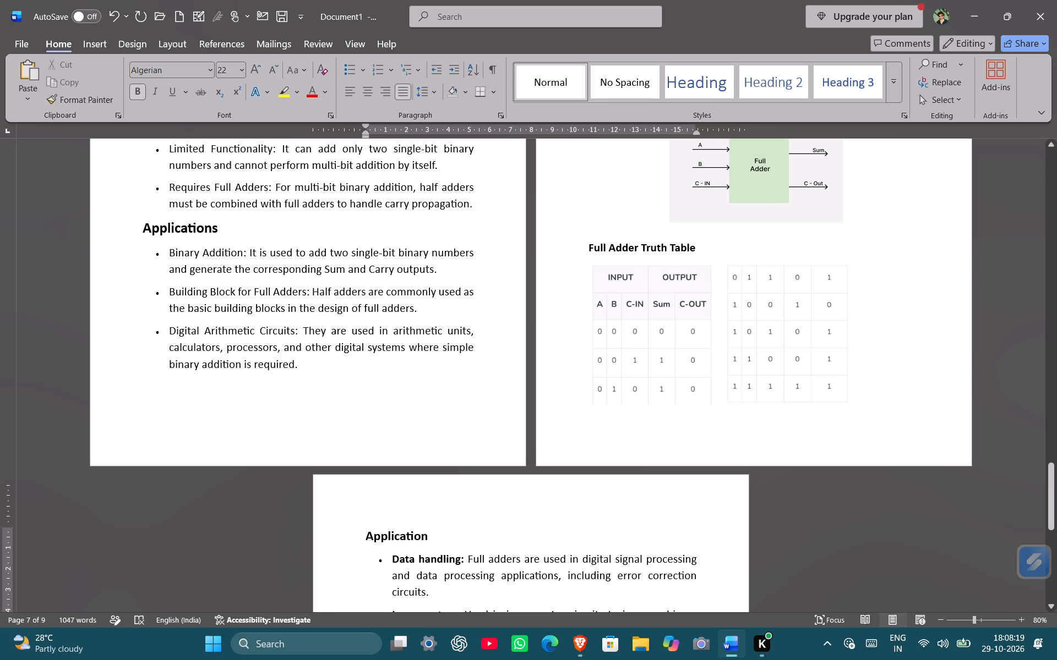
ctrl+scroll(476, 365, down, 2)
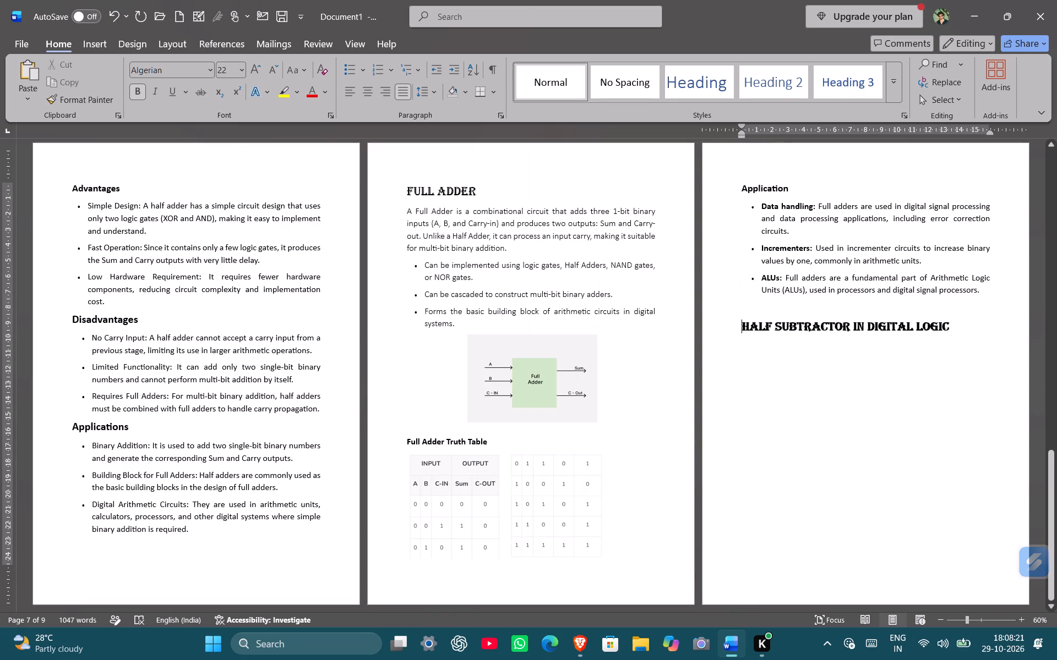
scroll(657, 330, up, 6)
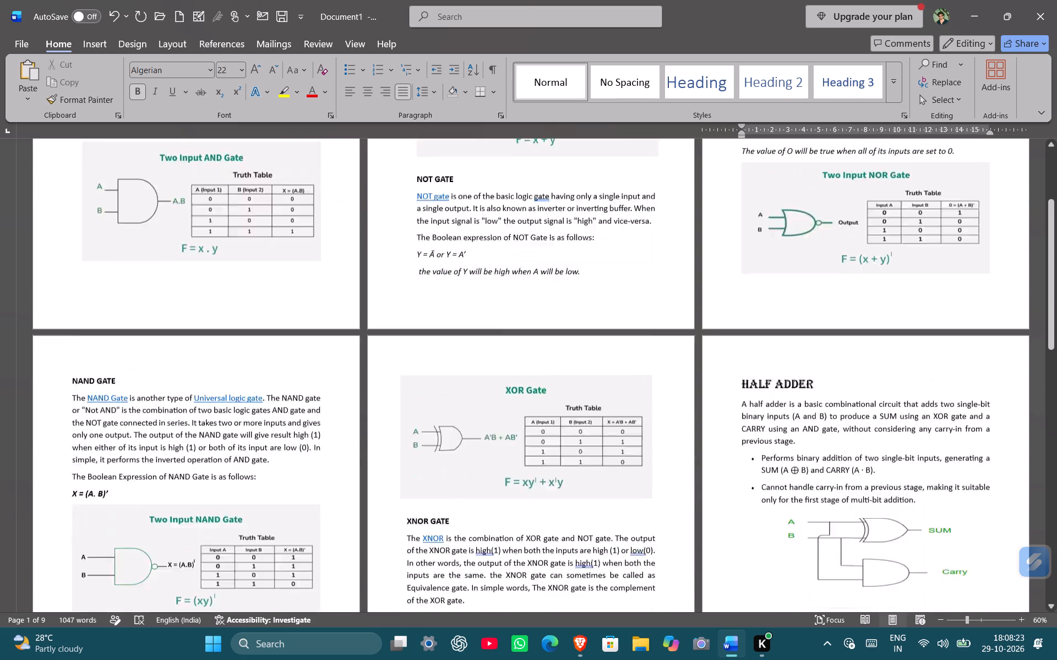
scroll(657, 330, down, 2)
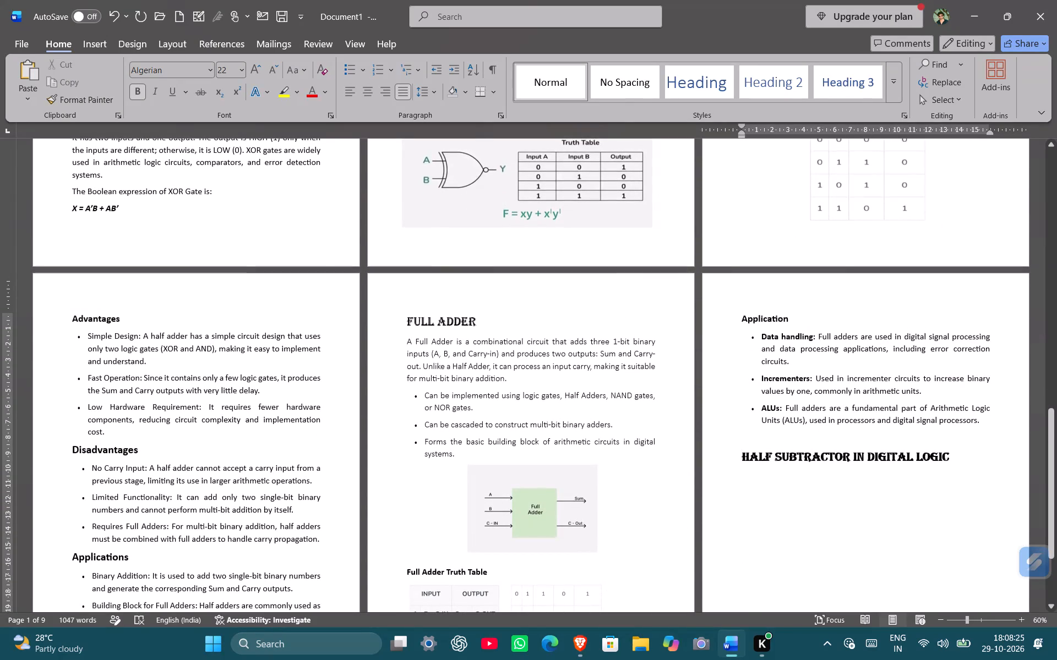
triple_click(745, 463)
key(ctrl+b)
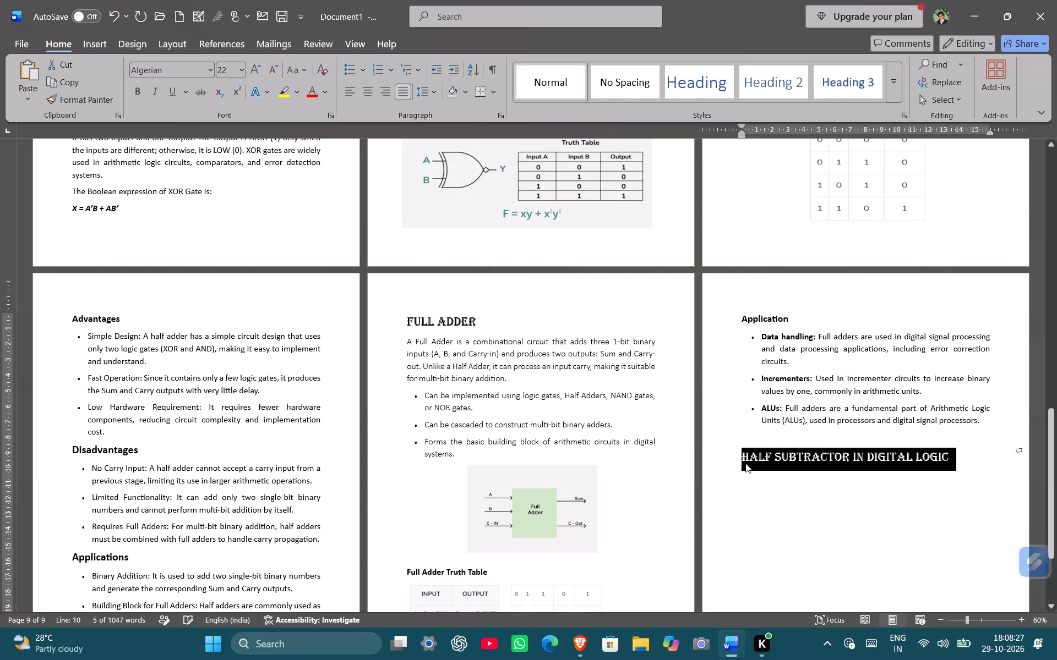
click(745, 463)
Add an empty line below the "Half Subtractor in Digital Logic" heading.
scroll(745, 463, up, 4)
scroll(745, 463, down, 1)
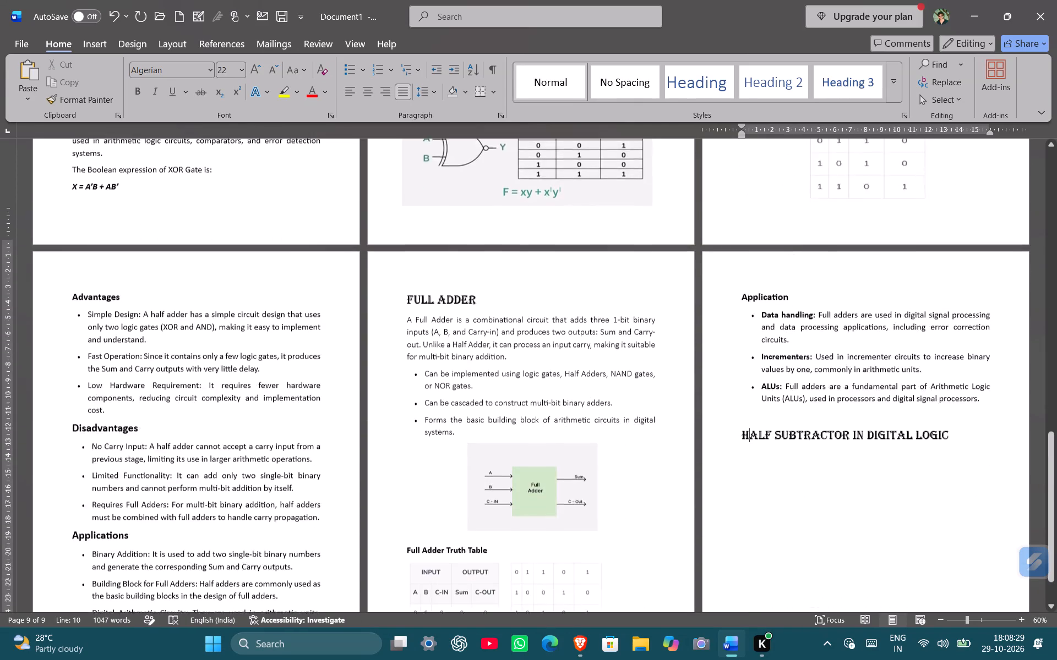
scroll(745, 463, down, 1)
scroll(765, 410, down, 1)
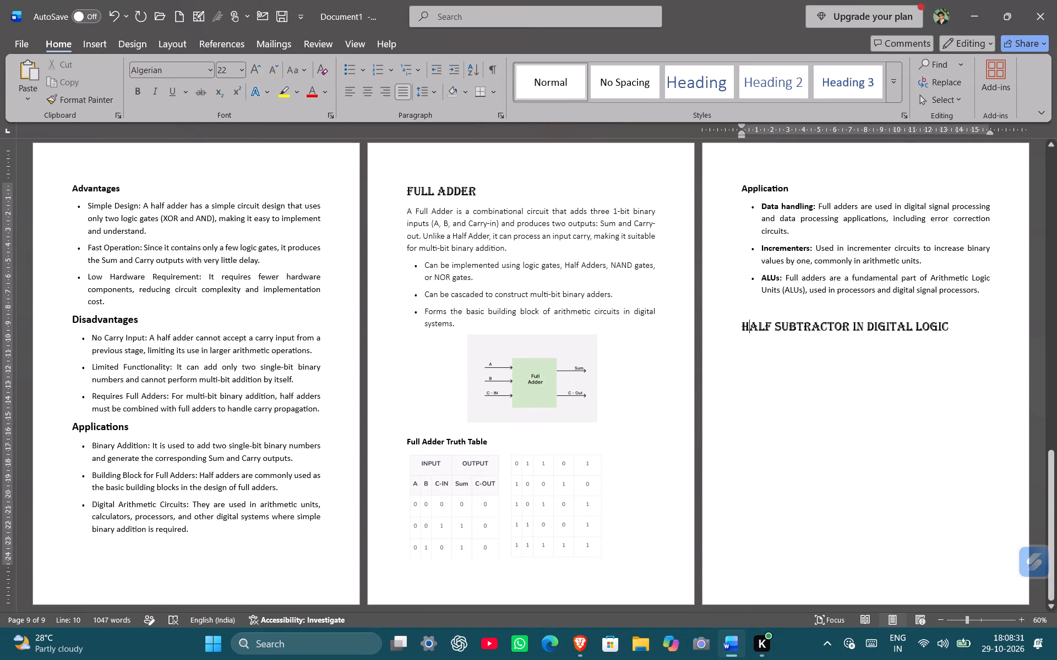
click(968, 328)
key(Return)
key(c)
key(BackSpace)
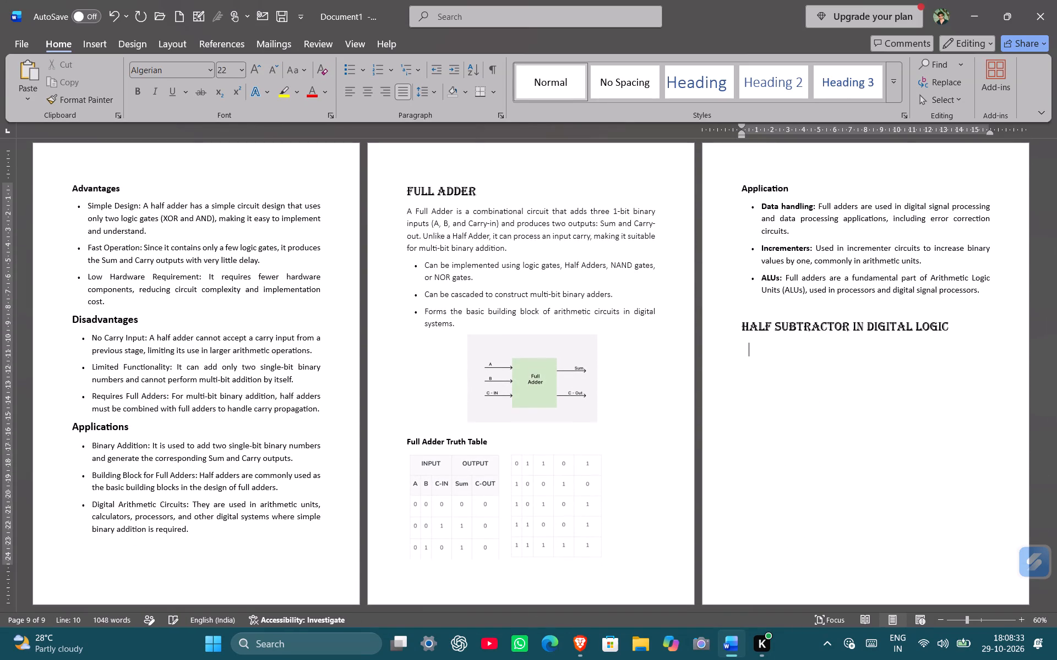
key(BackSpace)
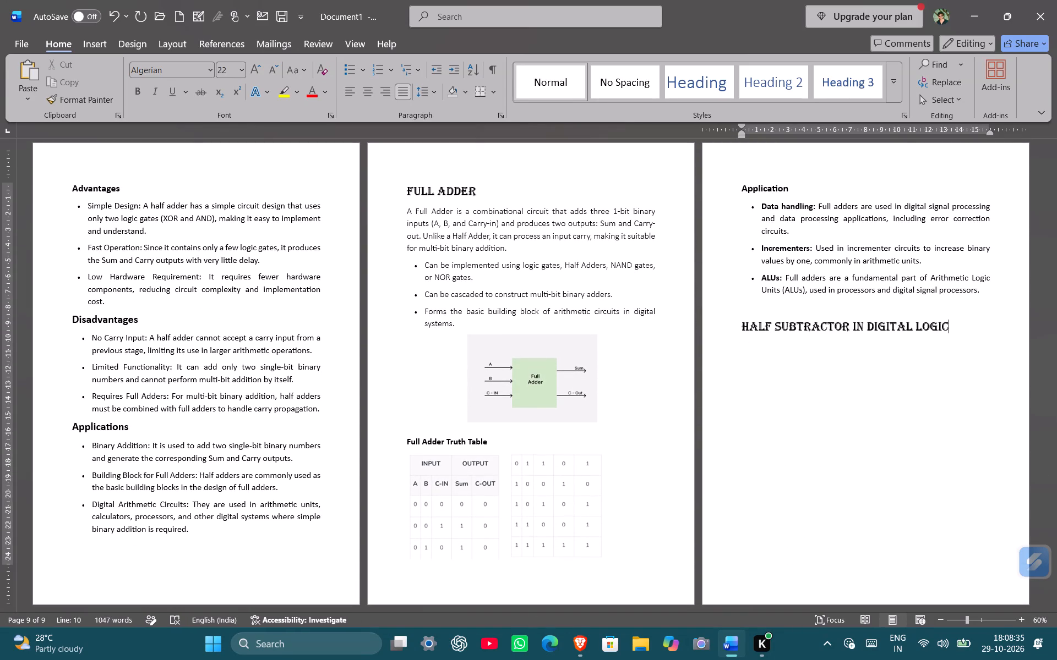
key(Return)
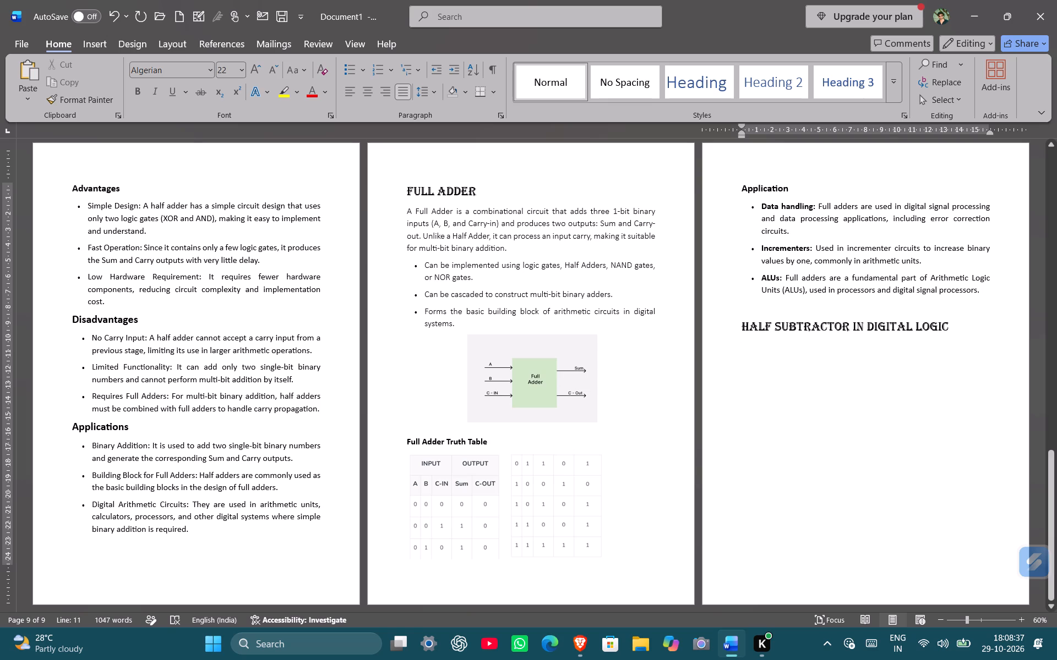
click(799, 349)
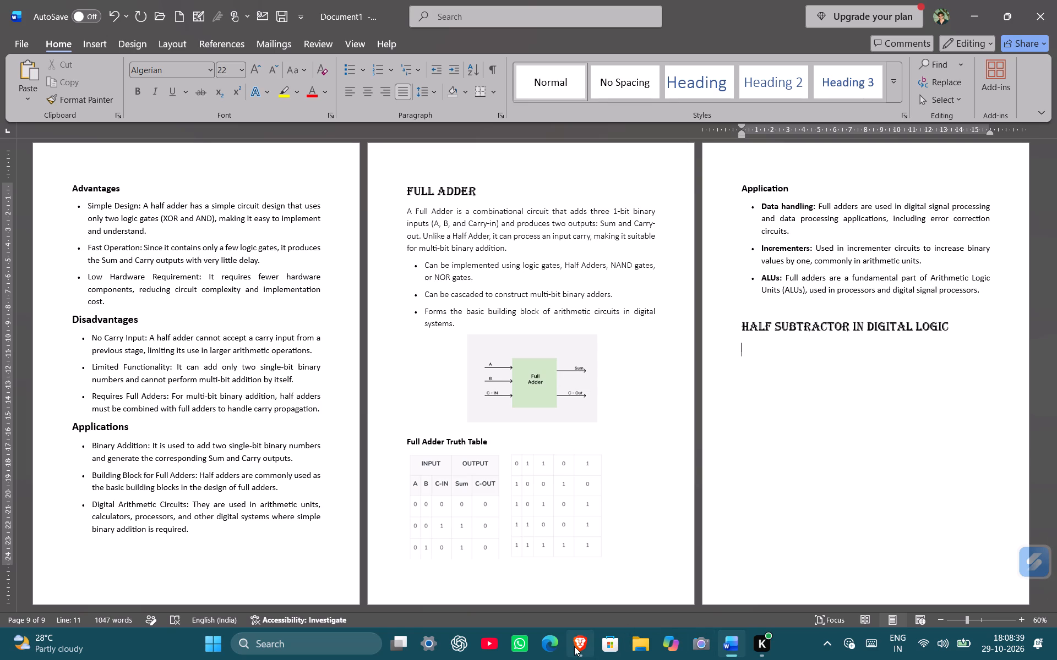
Copy the introductory paragraph and its two bullets from the GeeksforGeeks Half Subtractor article in Brave and paste them below the Word heading.
click(574, 646)
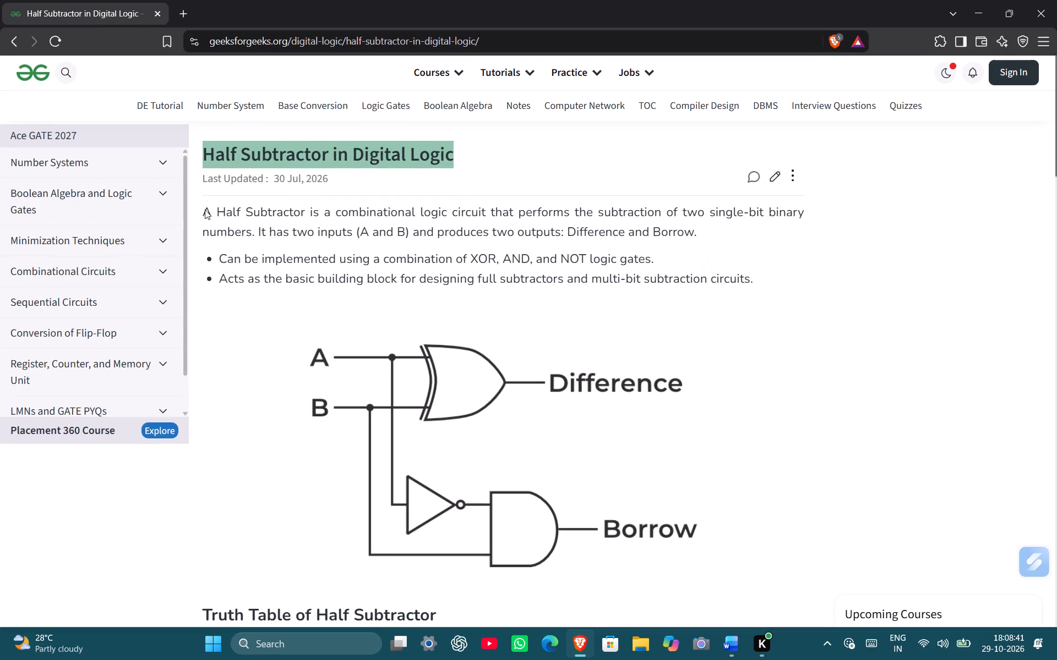
drag(202, 210, 761, 274)
key(ctrl+c)
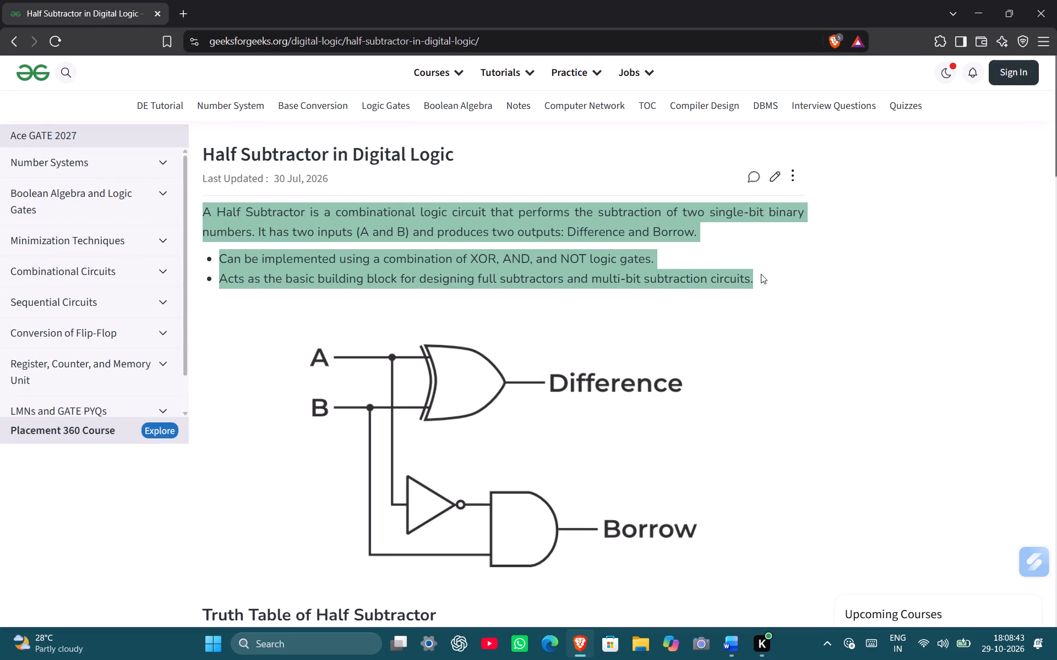
click(729, 646)
key(ctrl+v)
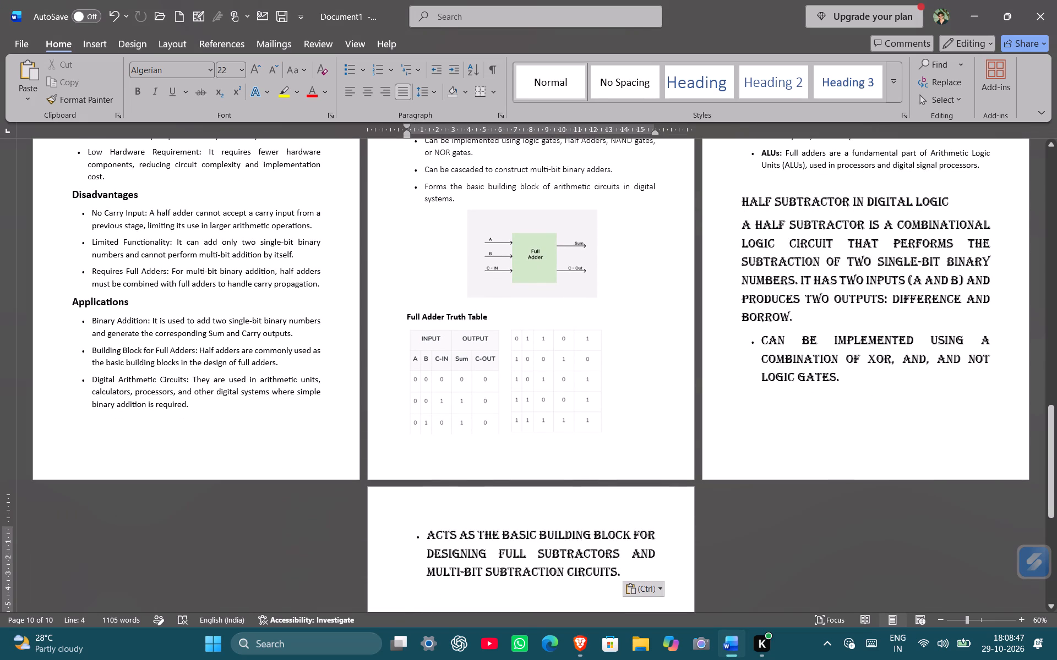
Format the pasted Half Subtractor paragraph and bullets in Calibri Light, font size 16.
drag(744, 232, 657, 592)
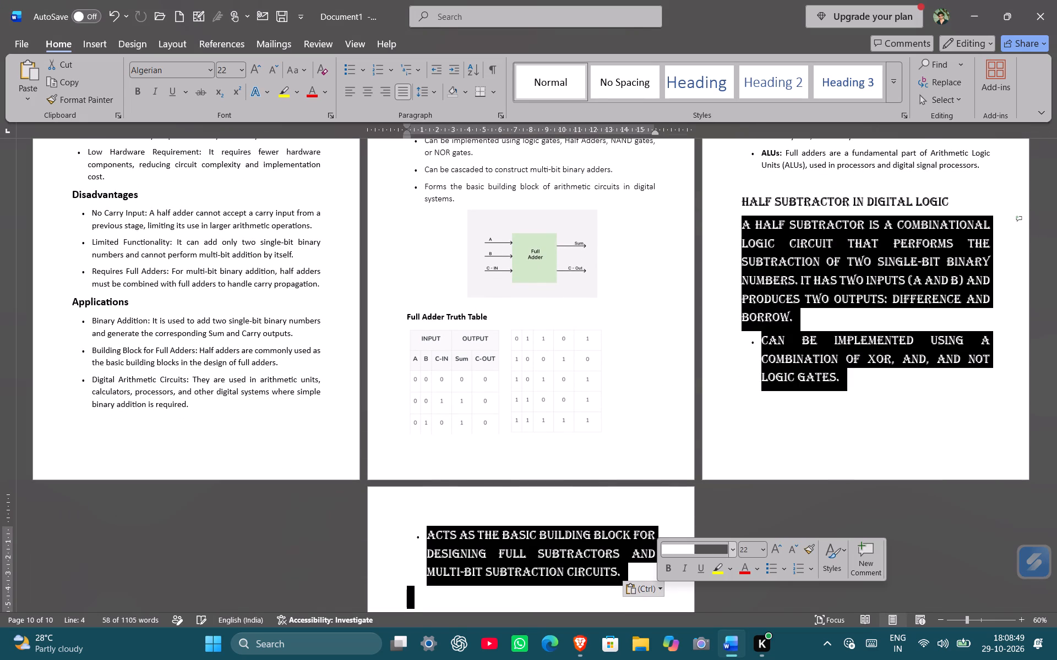
click(702, 545)
key(a)
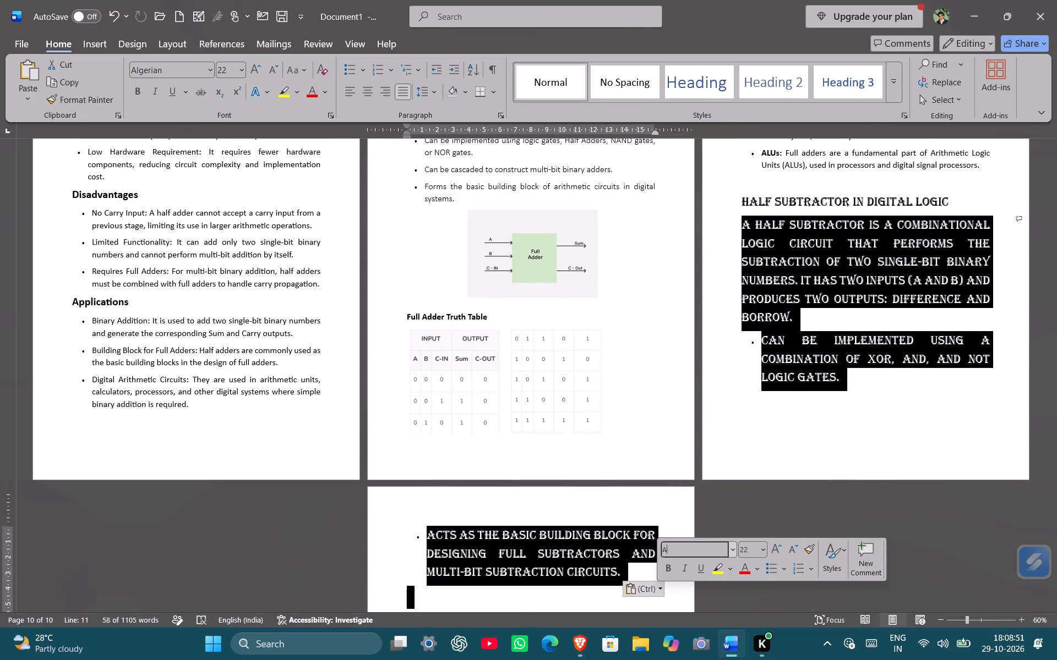
key(BackSpace)
key(c)
key(BackSpace)
key(BackSpace)
key(c)
key(Return)
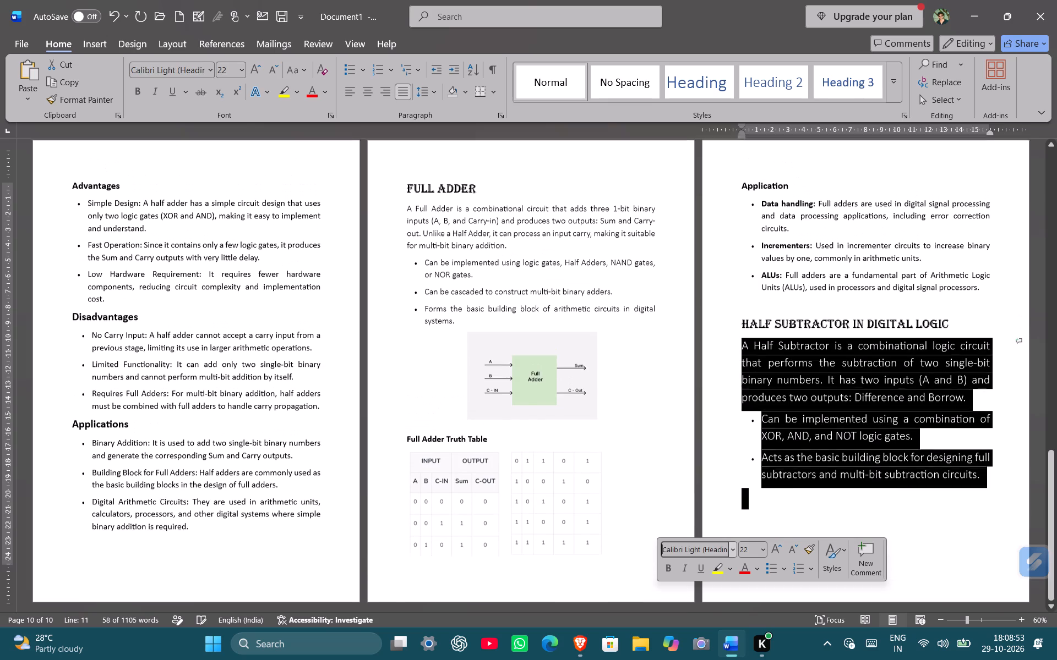
click(757, 552)
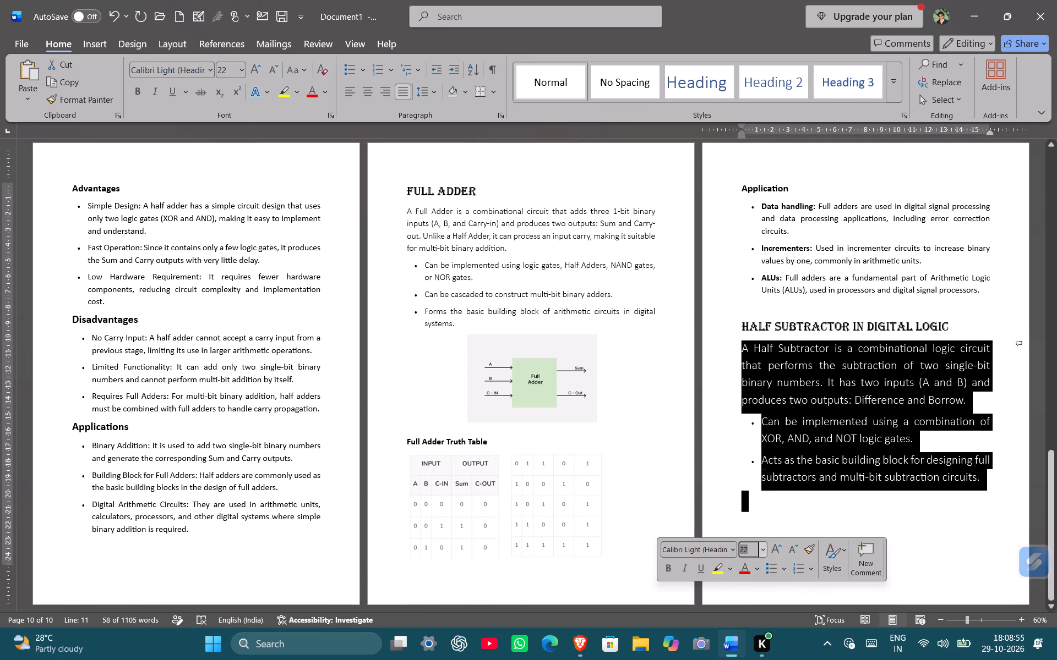
text(16)
key(Return)
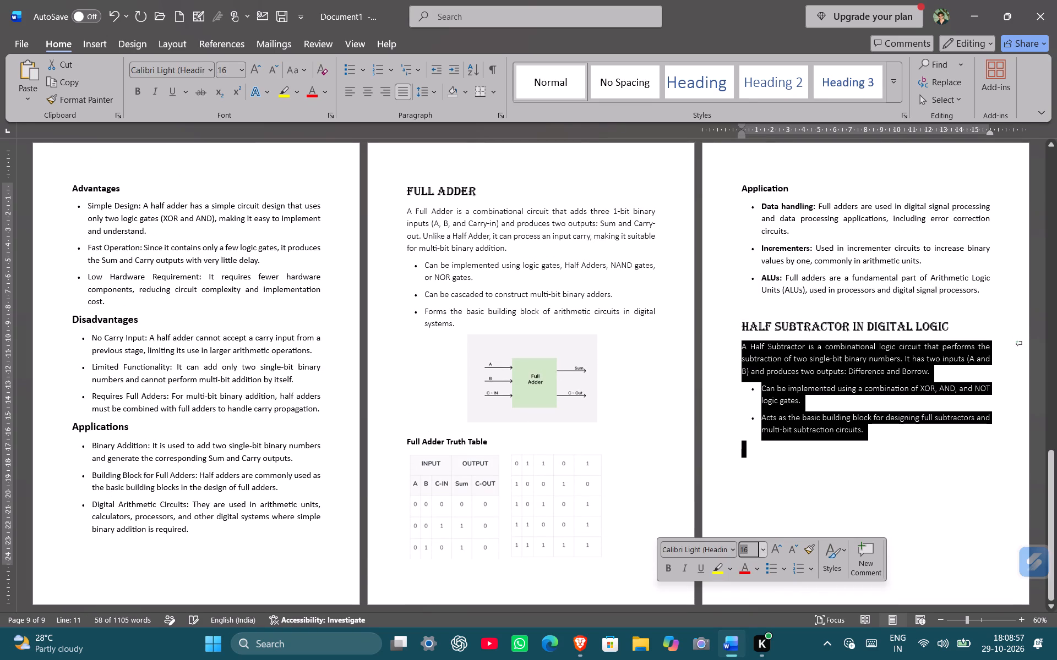
Copy the half subtractor circuit diagram from the article in Brave and paste it into the Word document below the Half Subtractor bullets.
click(827, 472)
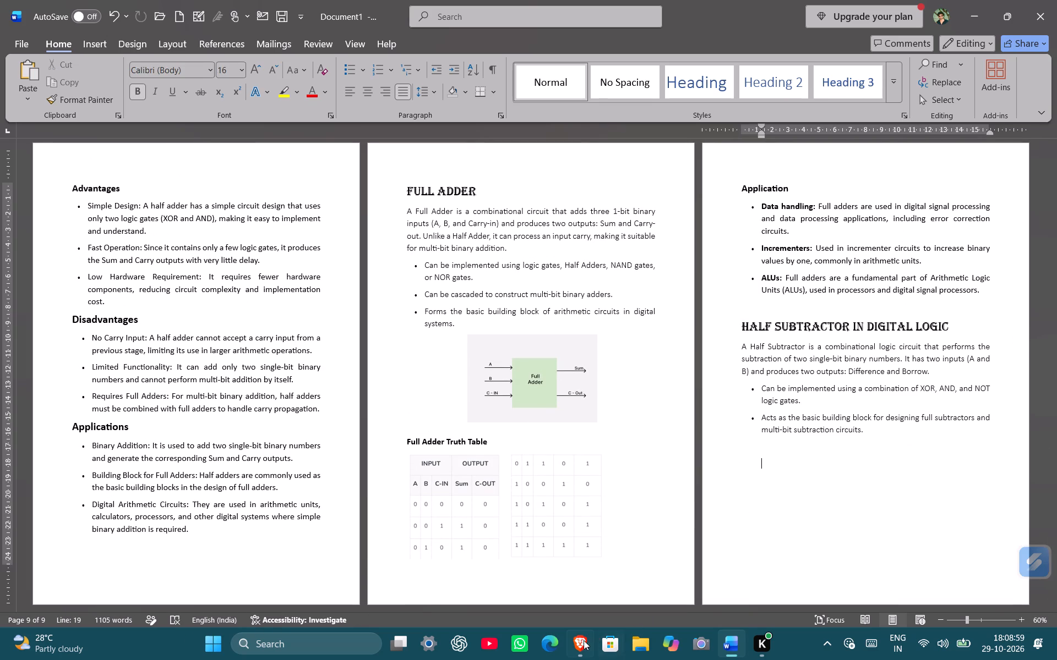
click(579, 642)
click(450, 418)
right_click(450, 418)
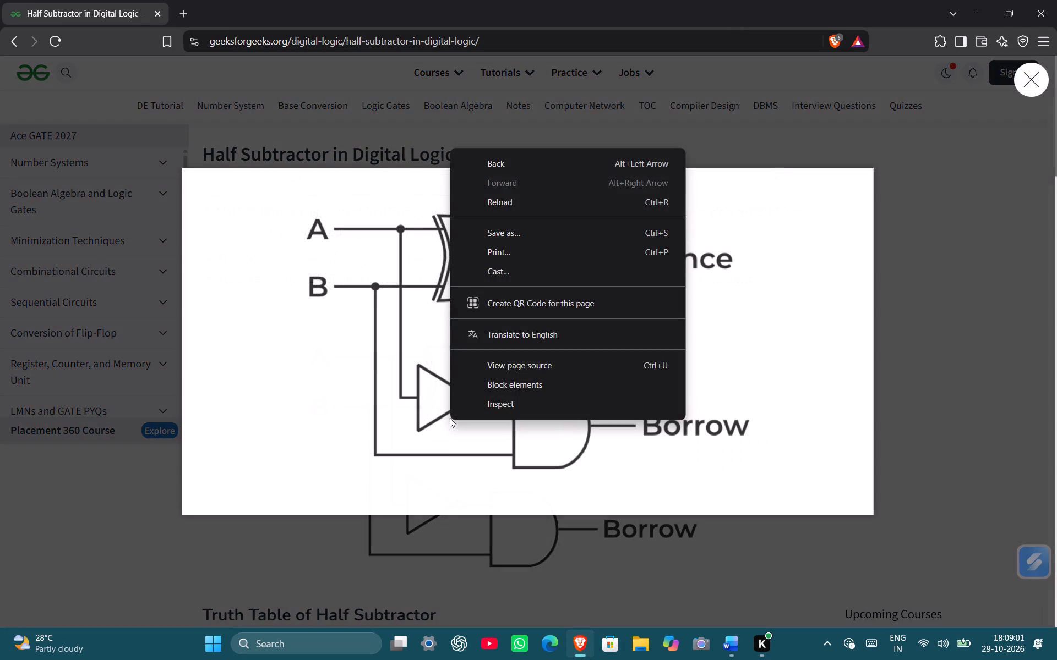
right_click(450, 418)
click(491, 468)
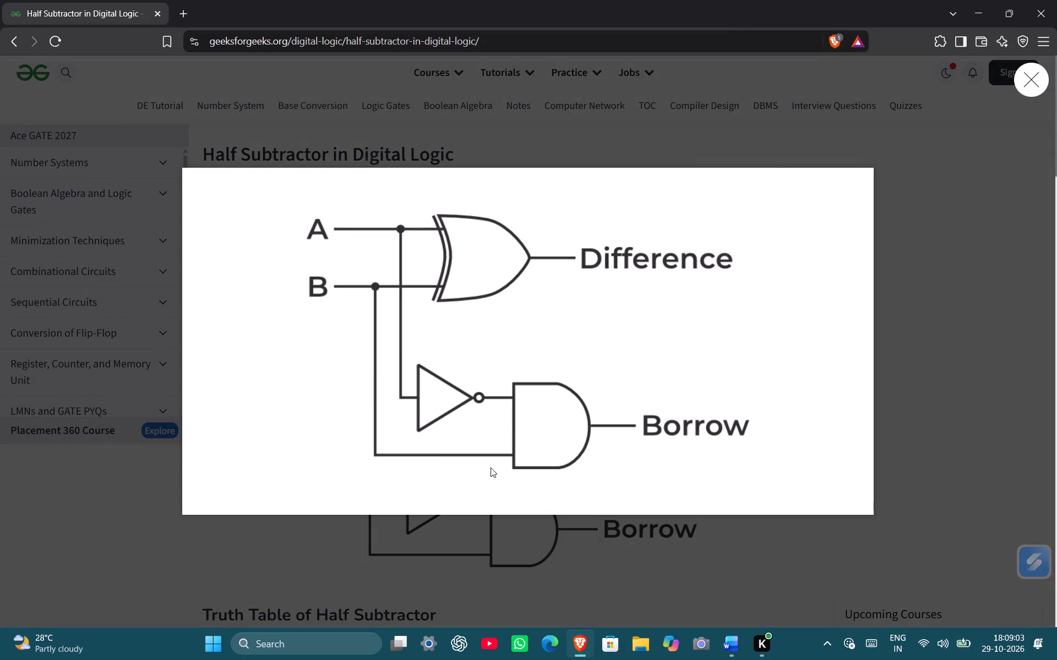
click(470, 539)
scroll(470, 539, down, 4)
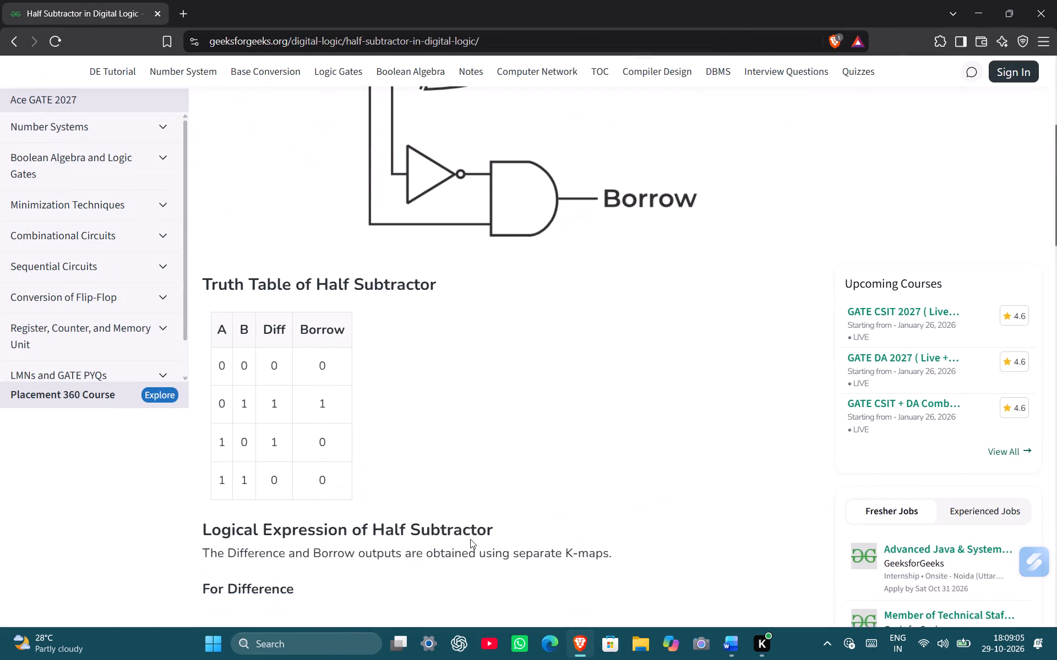
scroll(470, 539, down, 2)
click(574, 645)
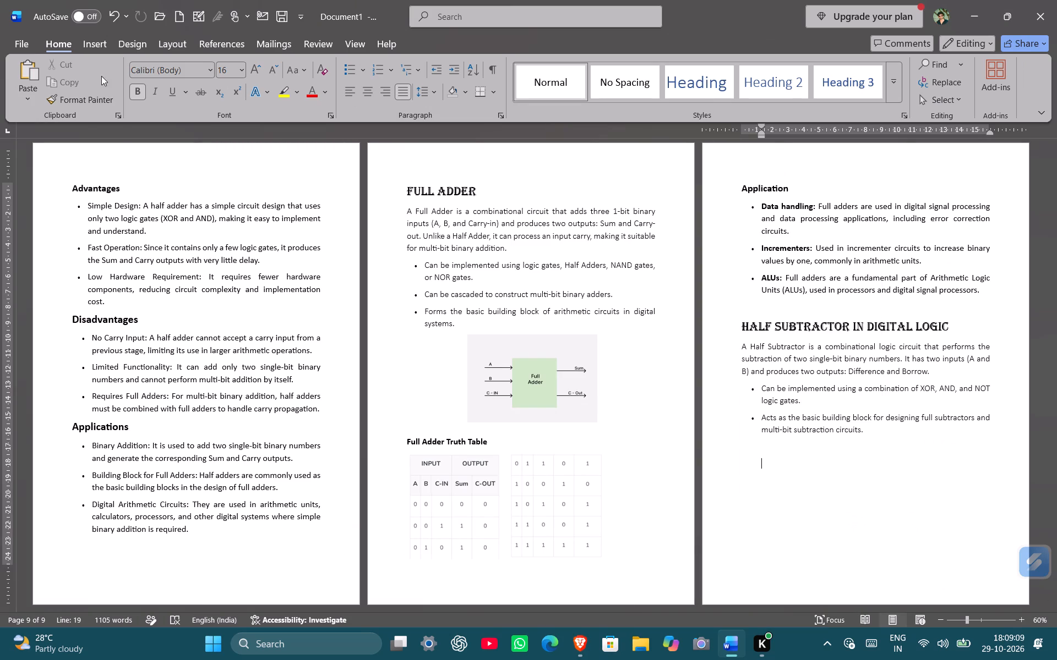
click(28, 97)
click(73, 145)
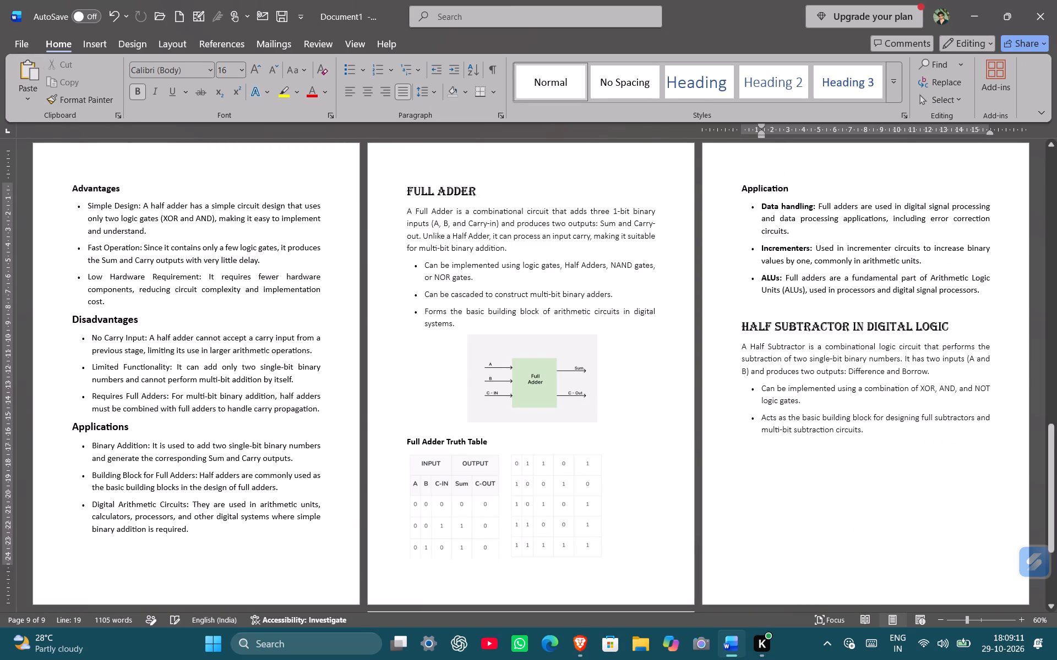
Shrink the pasted half subtractor diagram proportionally until it fits below the bullets on page 9.
scroll(783, 458, down, 3)
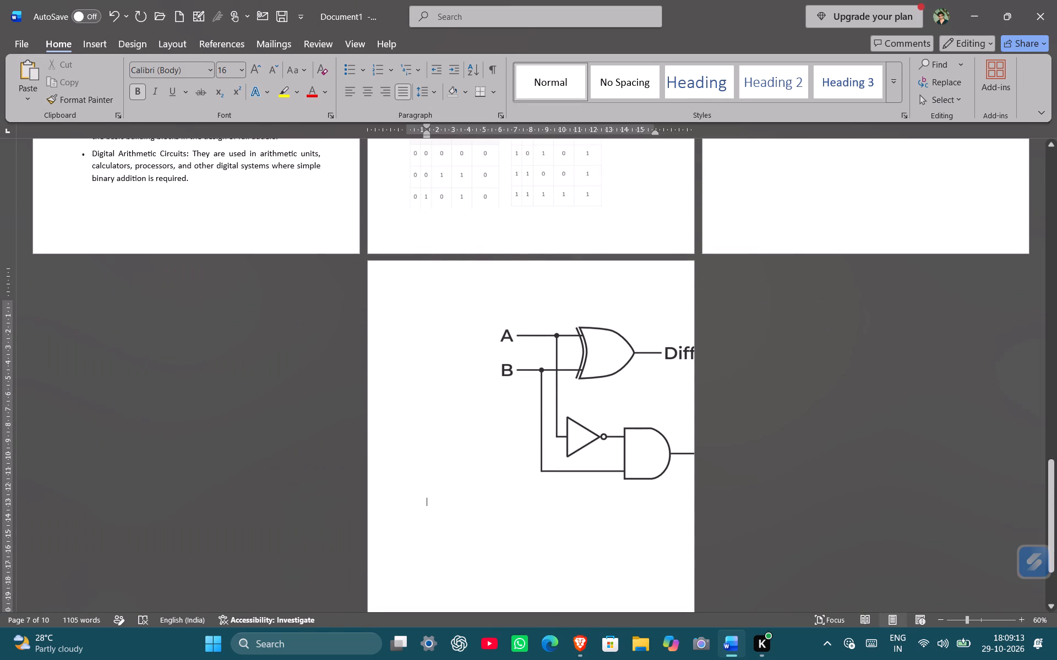
click(541, 403)
drag(426, 510, 495, 439)
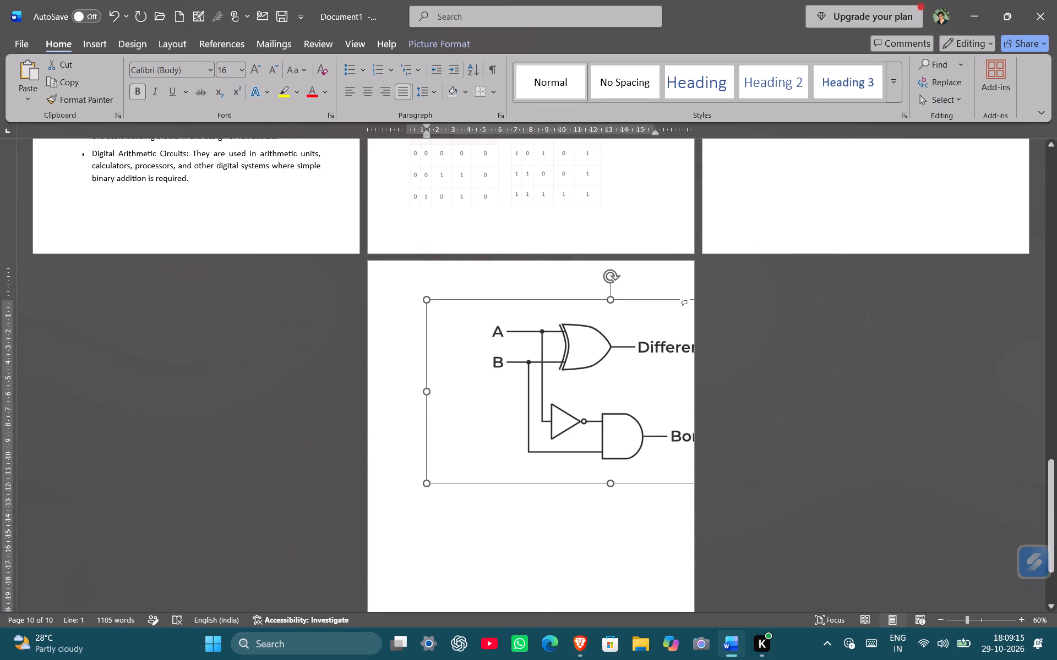
drag(495, 439, 623, 306)
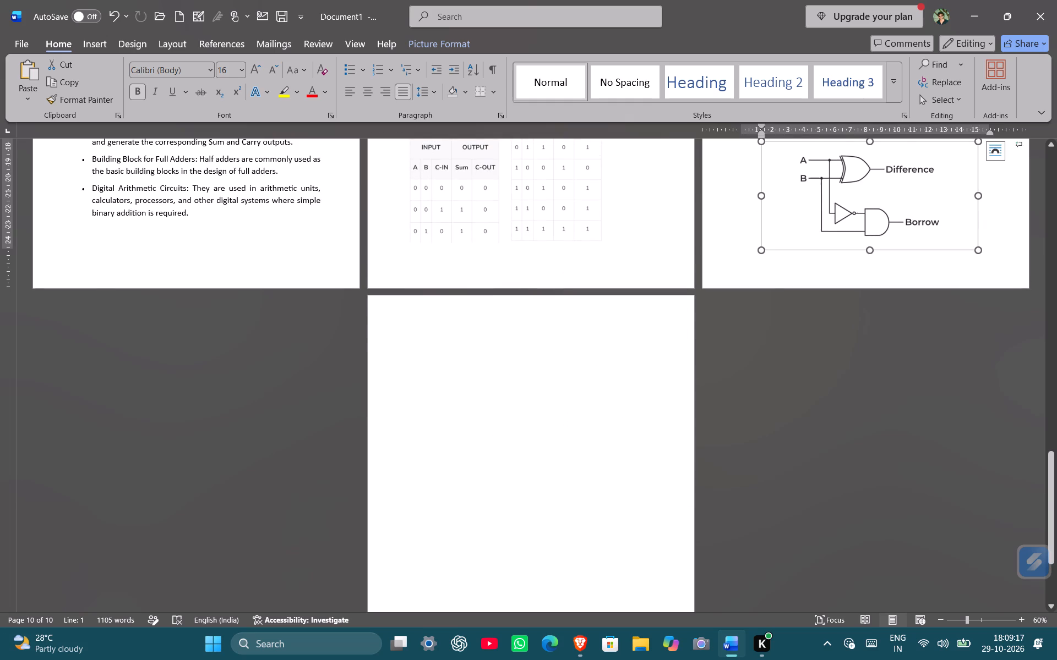
scroll(835, 200, up, 3)
click(719, 396)
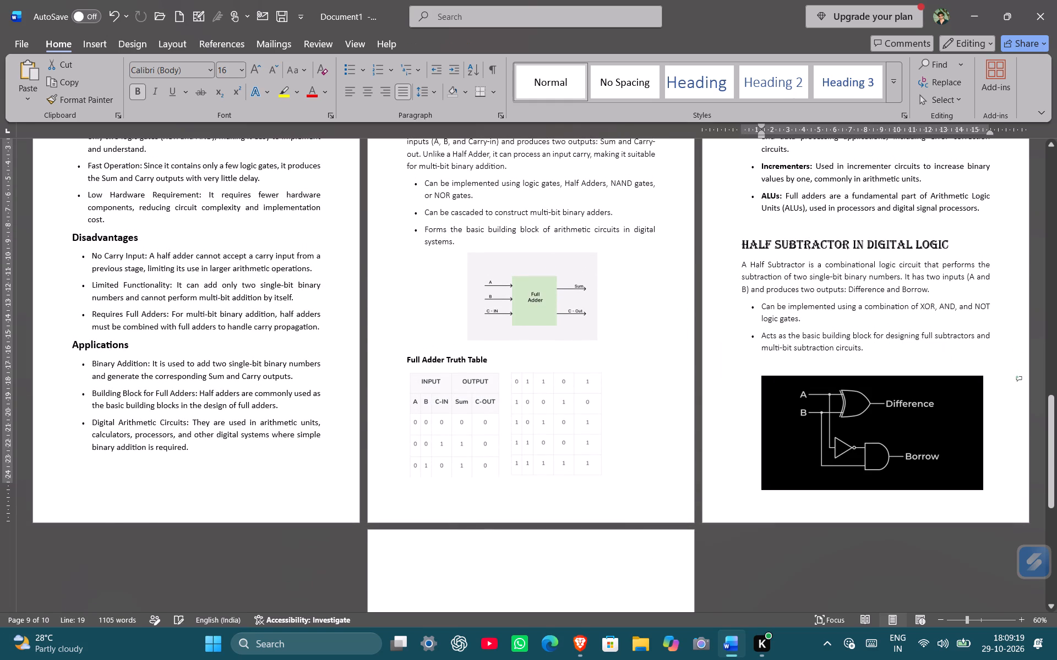
click(836, 520)
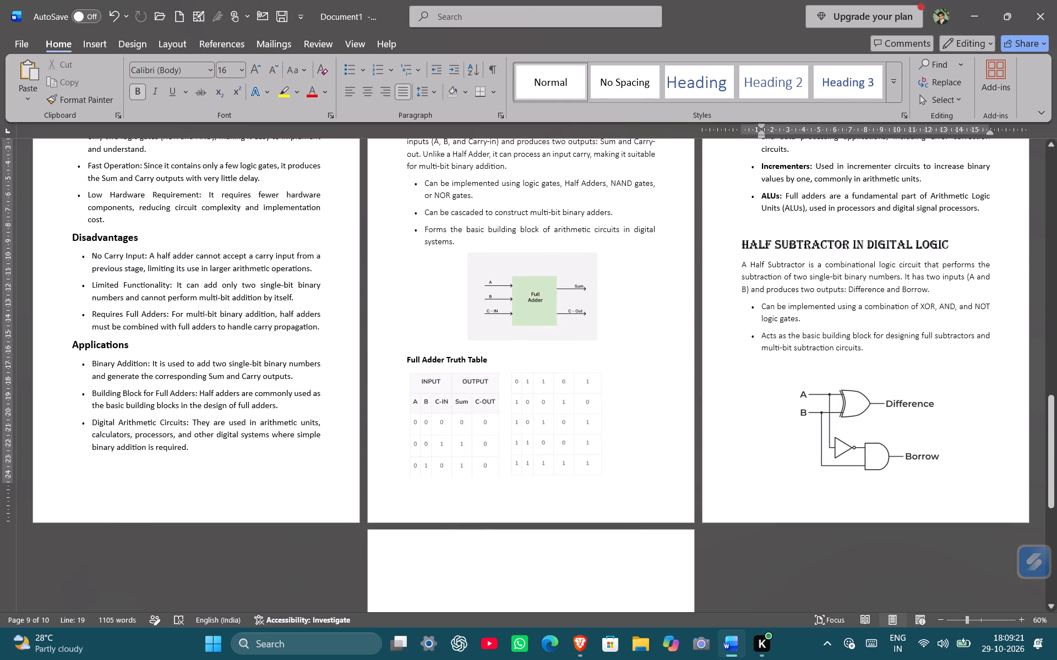
Set the half subtractor diagram's text wrapping to Square and move it into the space below the bullets on page 9.
click(849, 404)
click(995, 384)
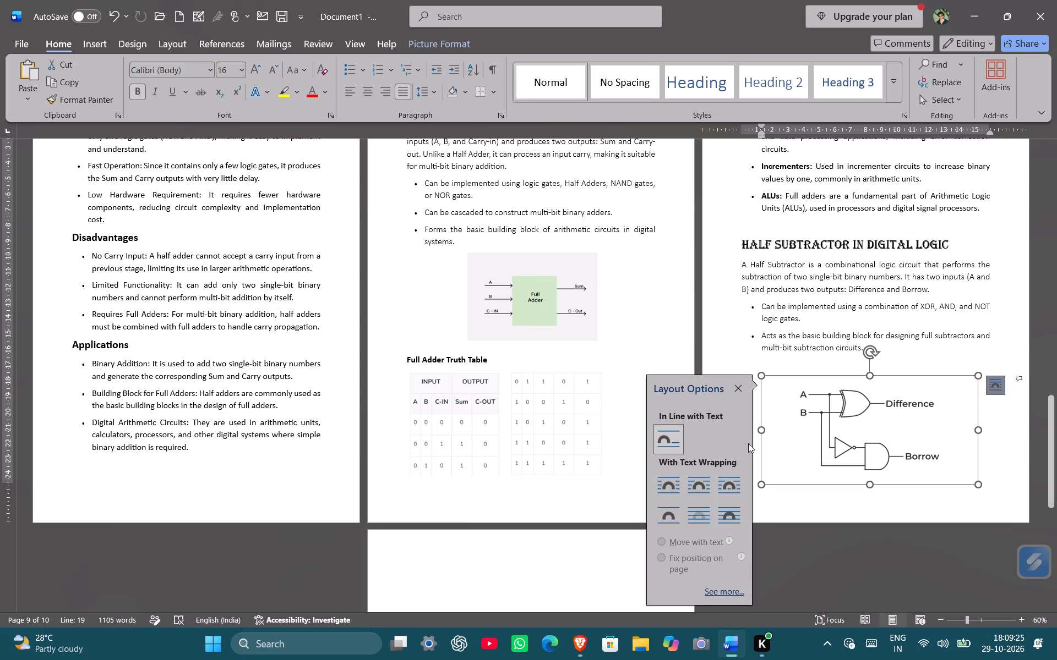
click(679, 478)
scroll(523, 555, down, 3)
drag(543, 532, 572, 239)
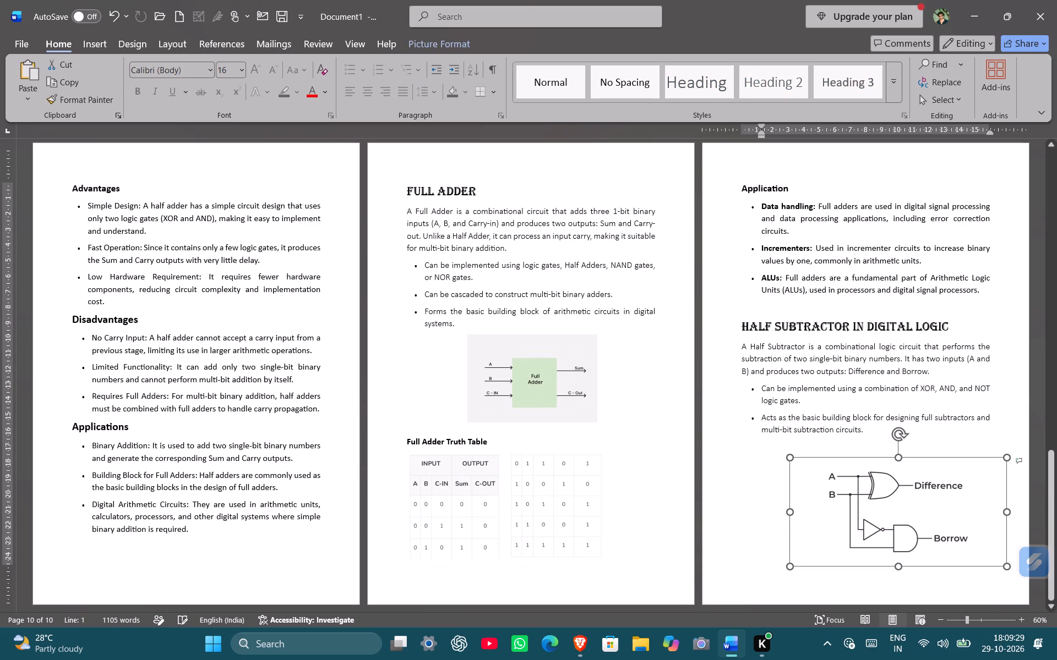
Reposition the half subtractor diagram so it sits centred in the blank space below the Half Subtractor bullets on page 9.
drag(910, 479, 884, 474)
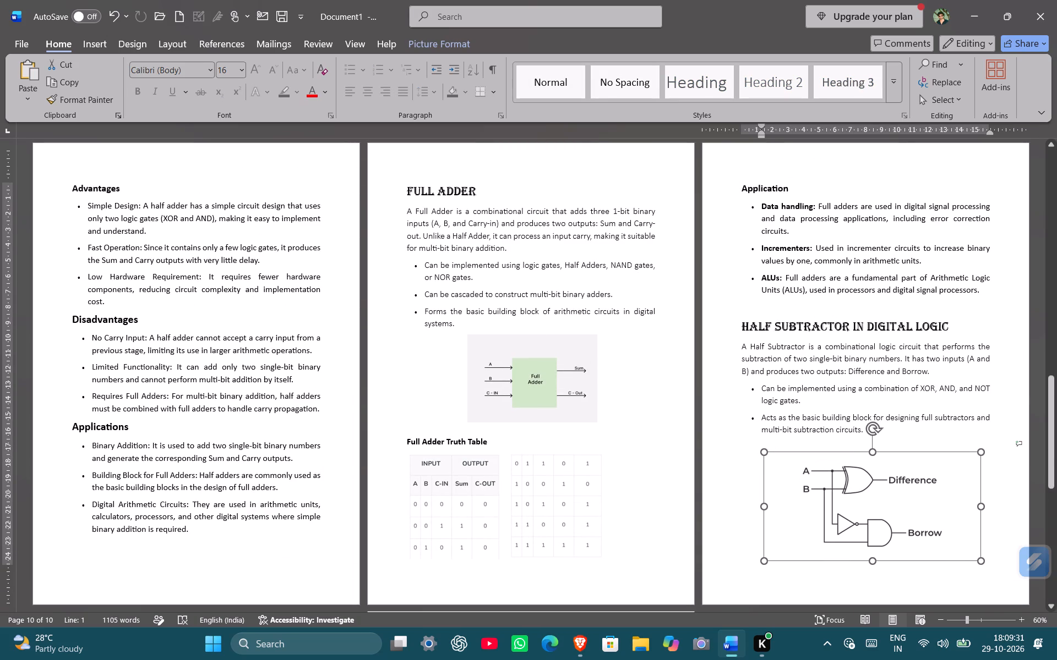
drag(884, 474, 887, 474)
click(755, 459)
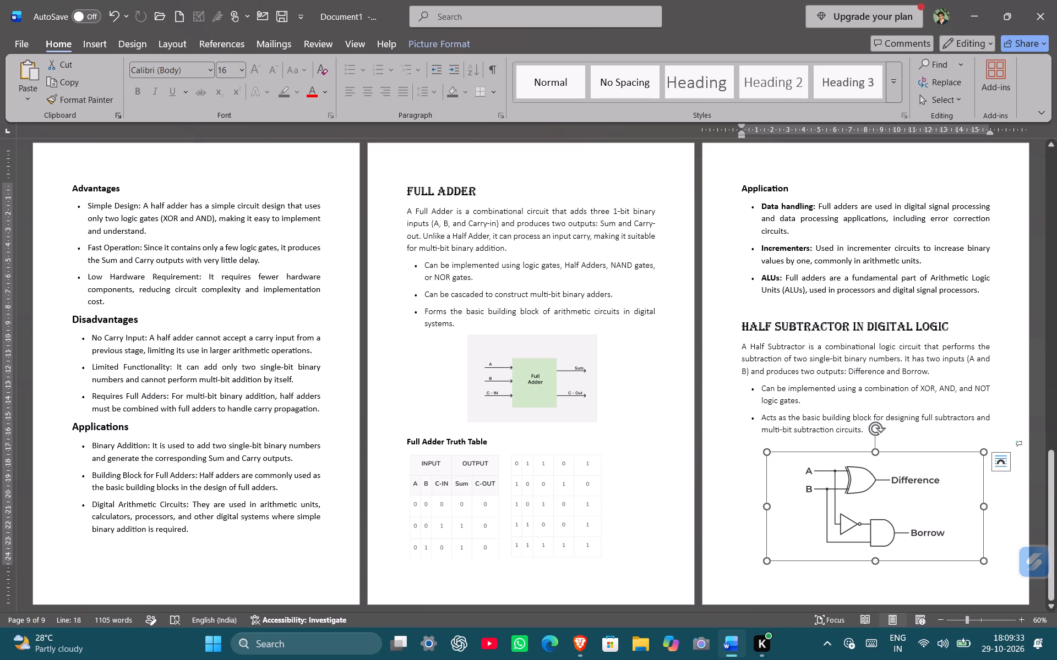
scroll(755, 459, down, 2)
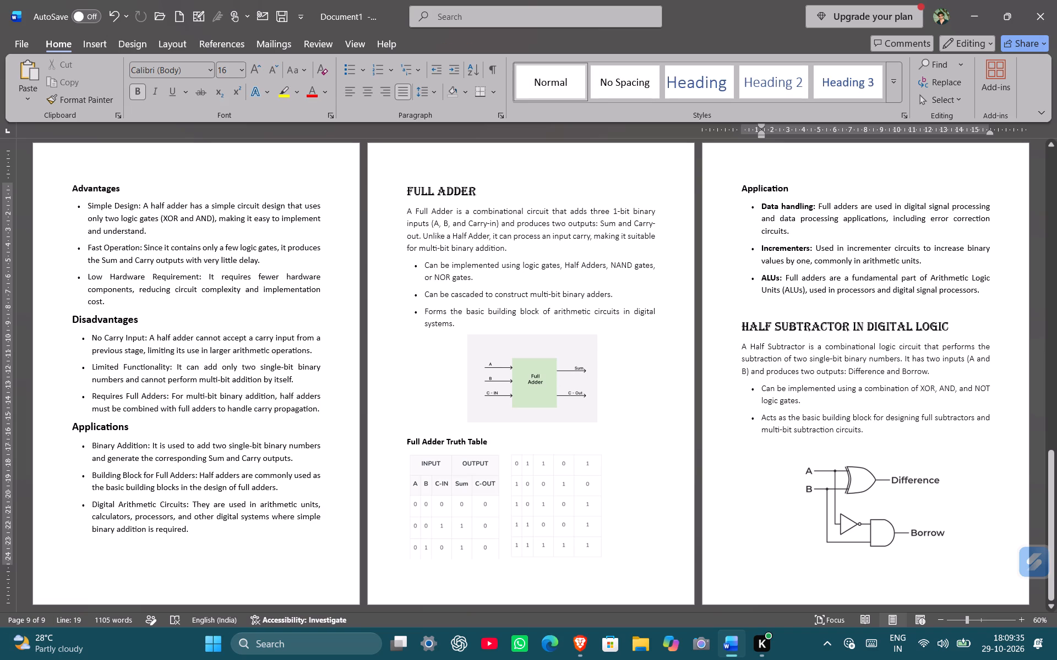
click(764, 555)
drag(853, 520, 851, 491)
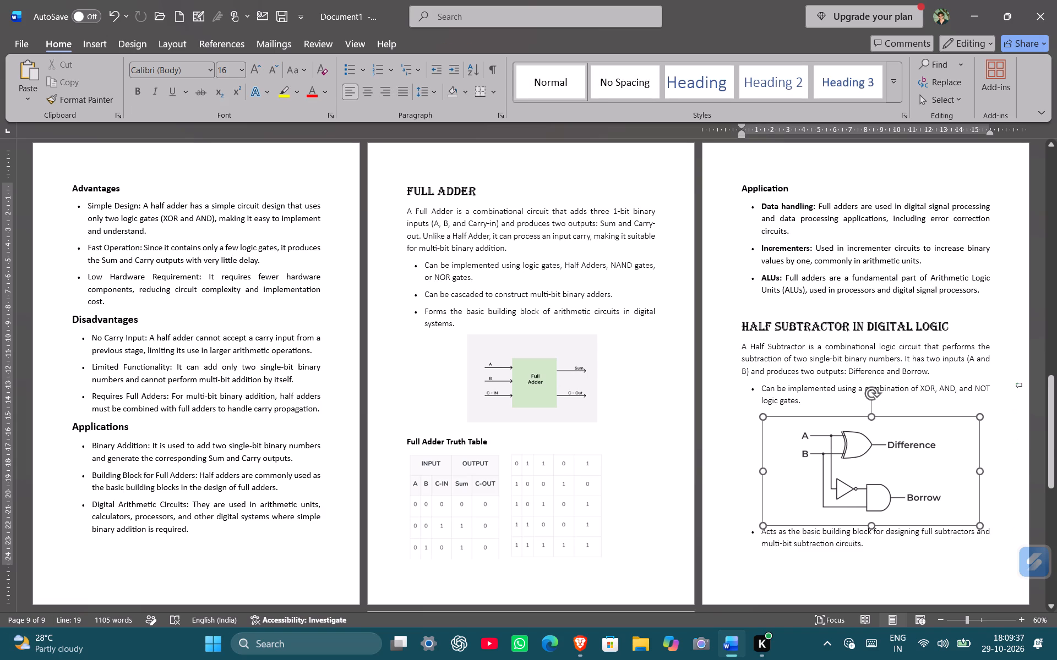
drag(851, 491, 858, 514)
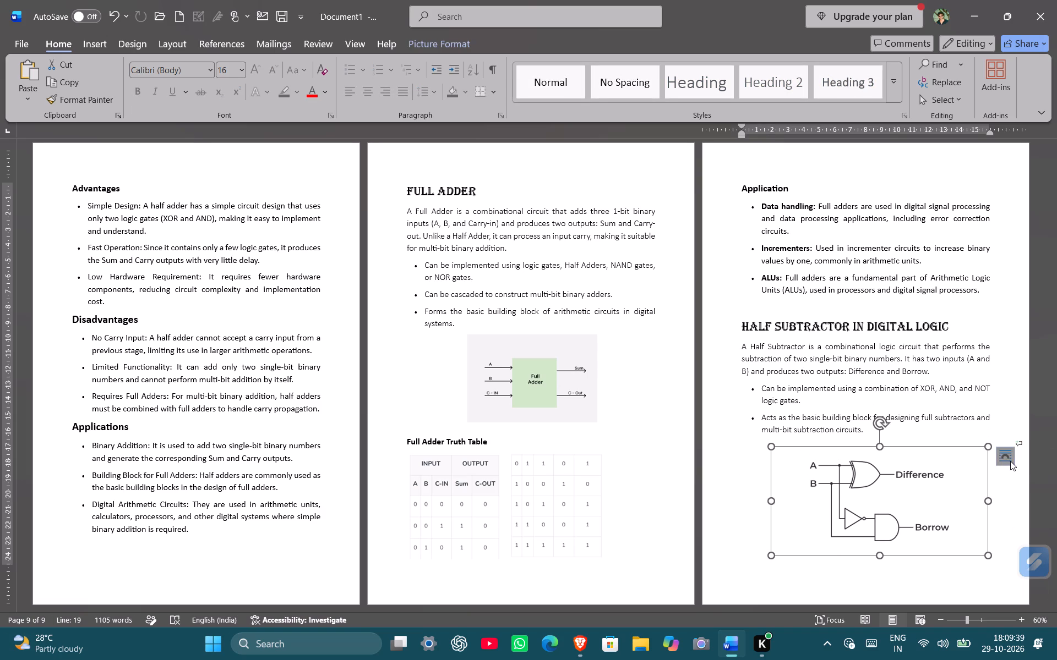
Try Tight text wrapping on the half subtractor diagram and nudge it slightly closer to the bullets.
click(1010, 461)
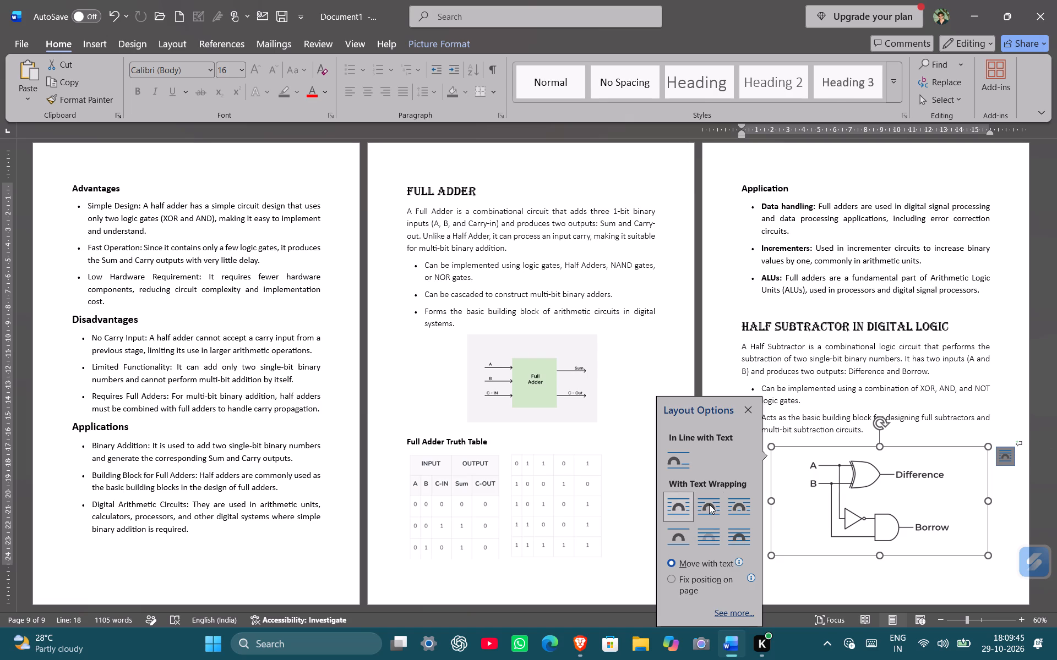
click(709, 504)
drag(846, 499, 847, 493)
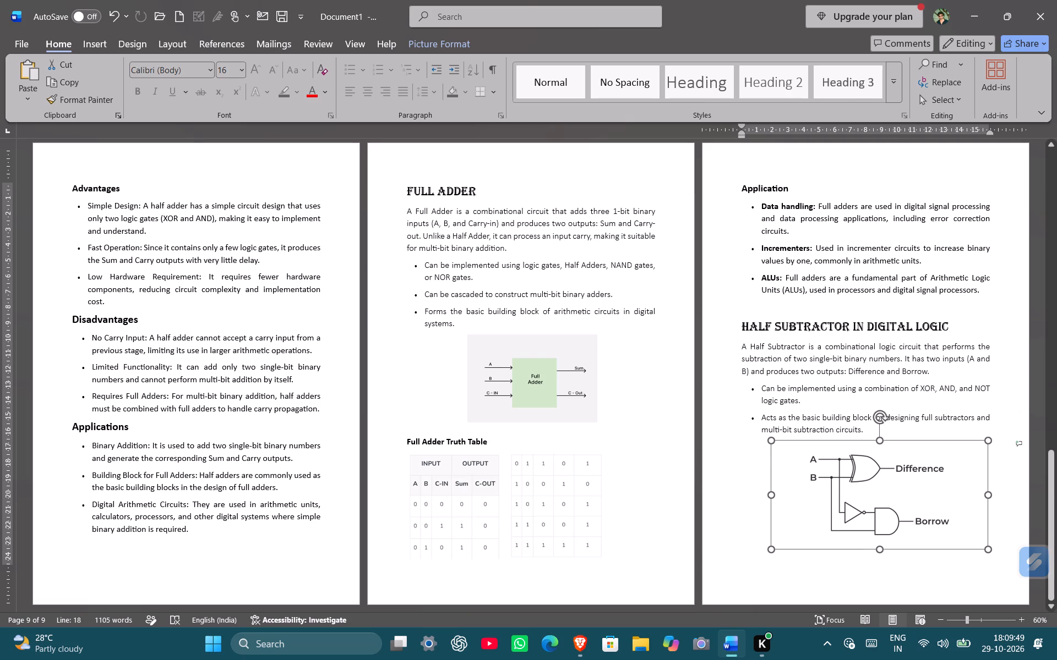
Set the half subtractor diagram's text wrapping to In Front of Text and settle it just below the bullets on page 9.
click(1003, 454)
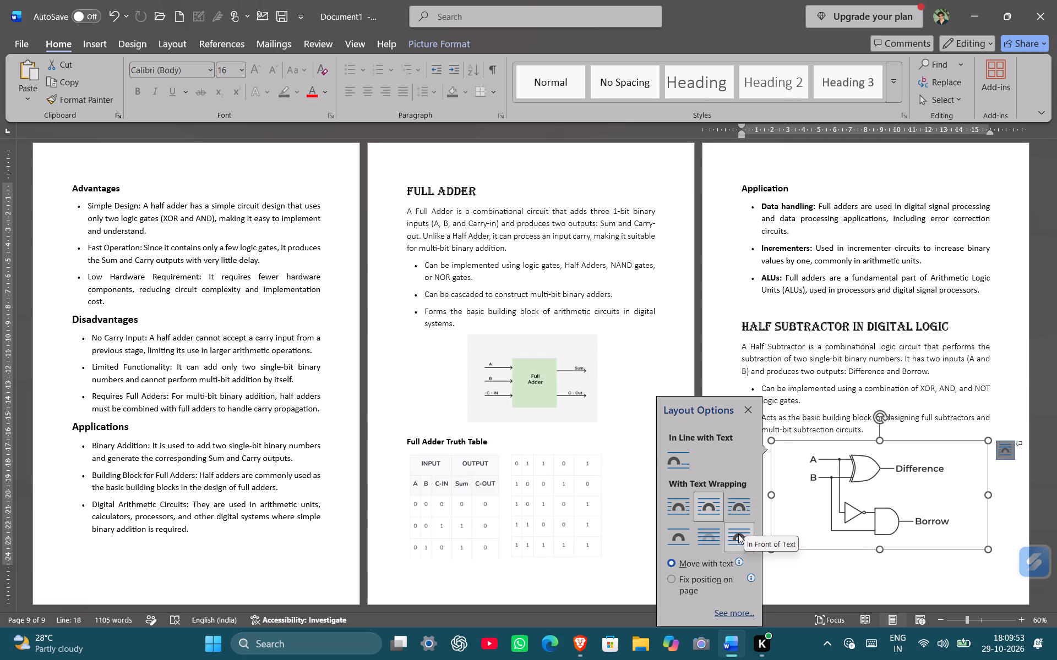
click(738, 534)
click(856, 501)
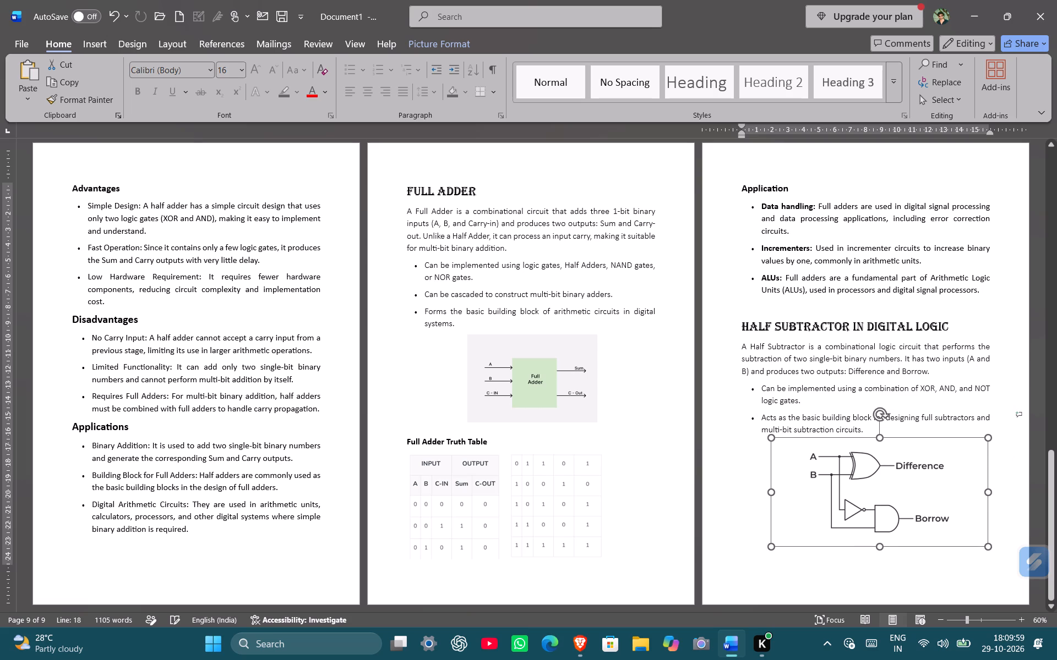
click(728, 486)
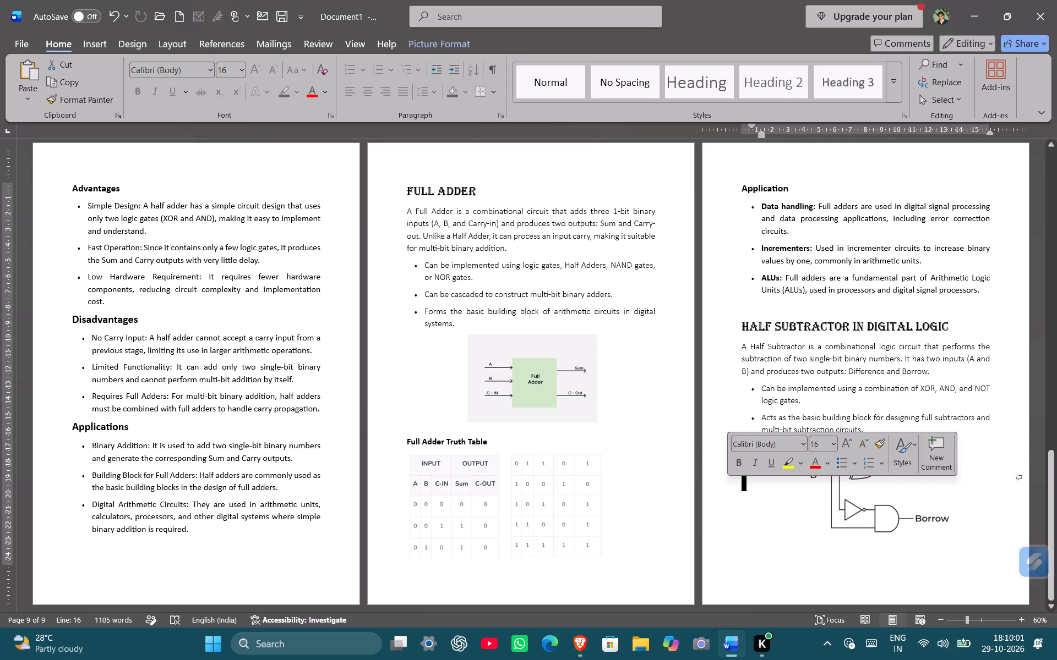
click(737, 546)
scroll(737, 546, down, 3)
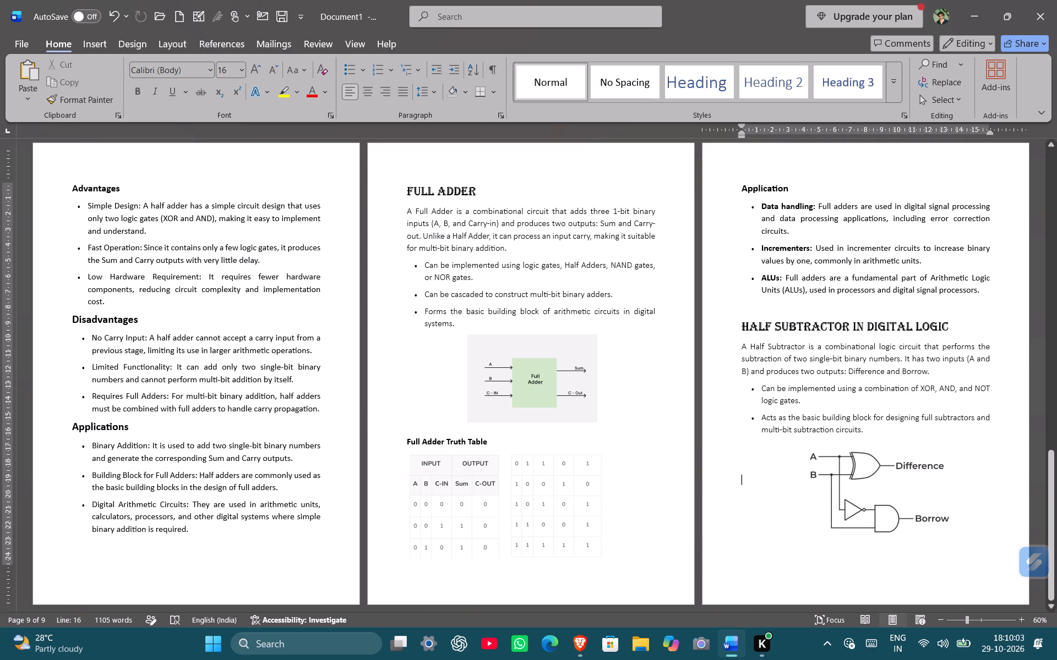
click(766, 565)
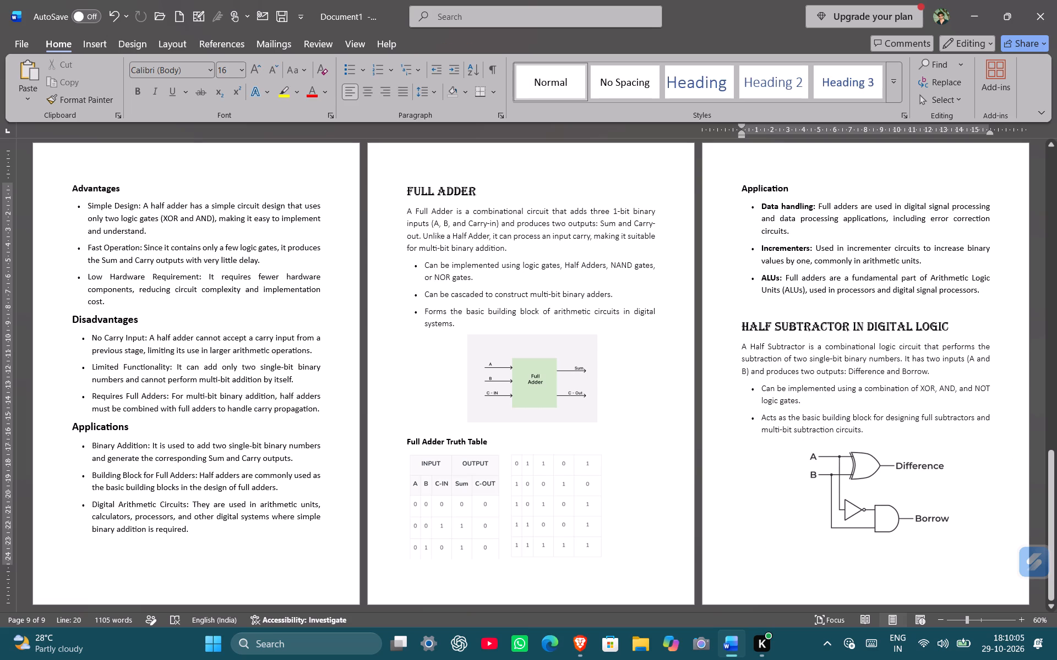
double_click(754, 542)
drag(883, 463, 884, 479)
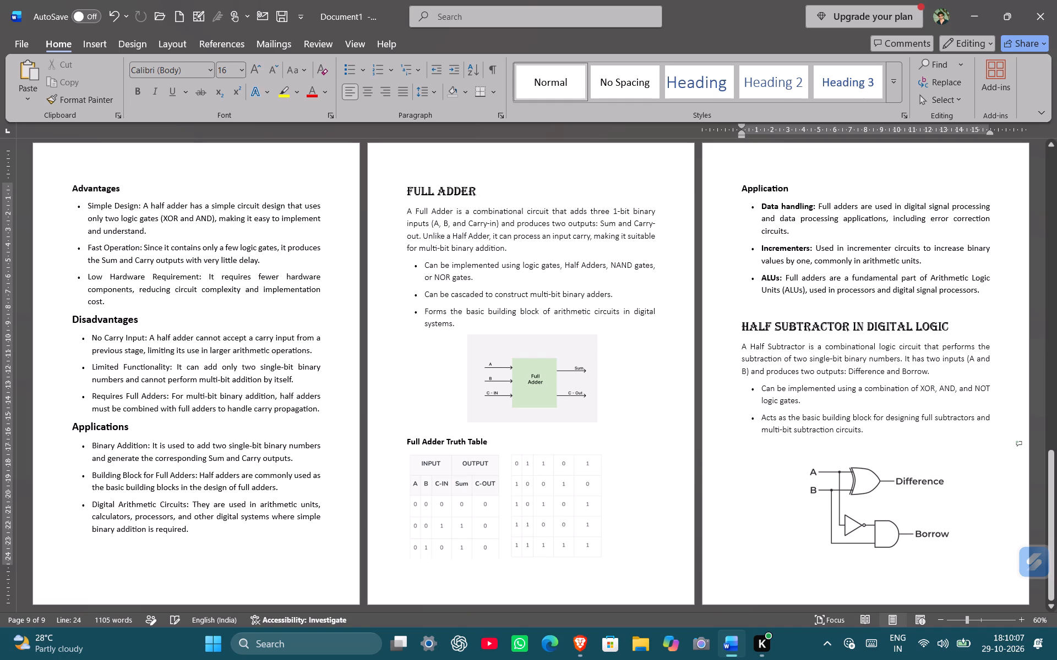
drag(884, 479, 880, 474)
Add blank lines below the half subtractor diagram until the insertion point reaches a new page 10.
scroll(684, 461, down, 3)
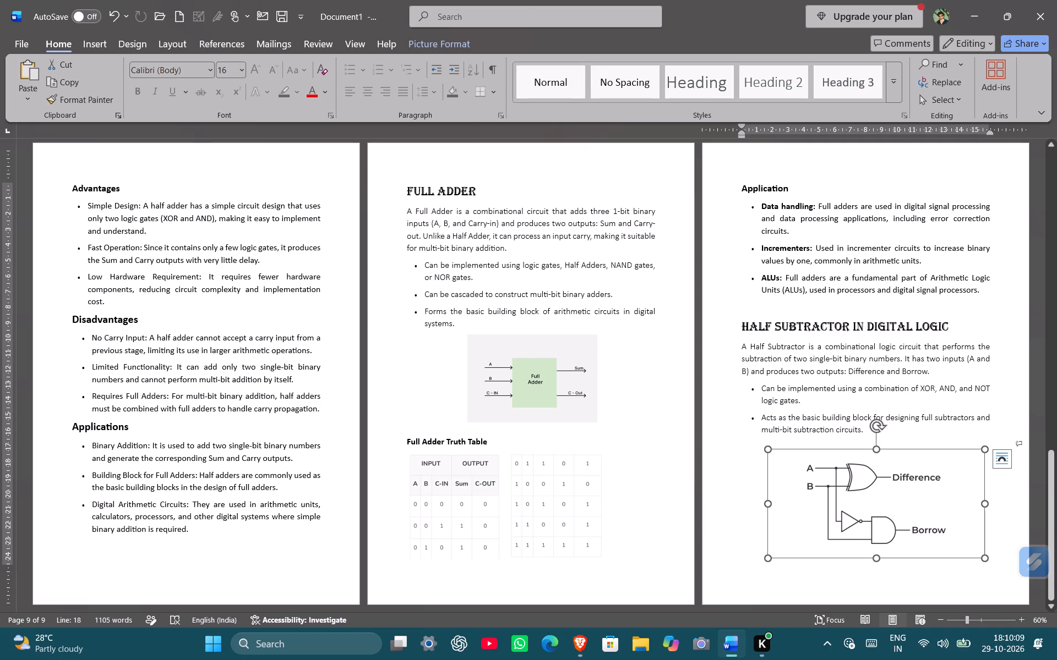
click(784, 566)
key(Return)
key(Return)
key(Return)
key(Return)
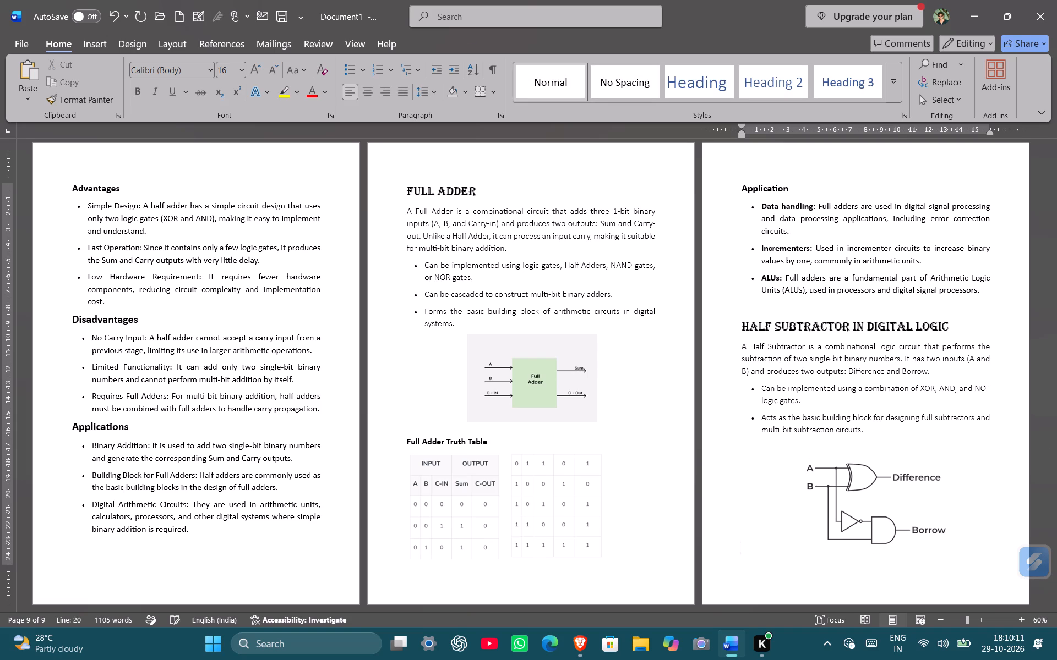
key(Return)
scroll(784, 566, down, 2)
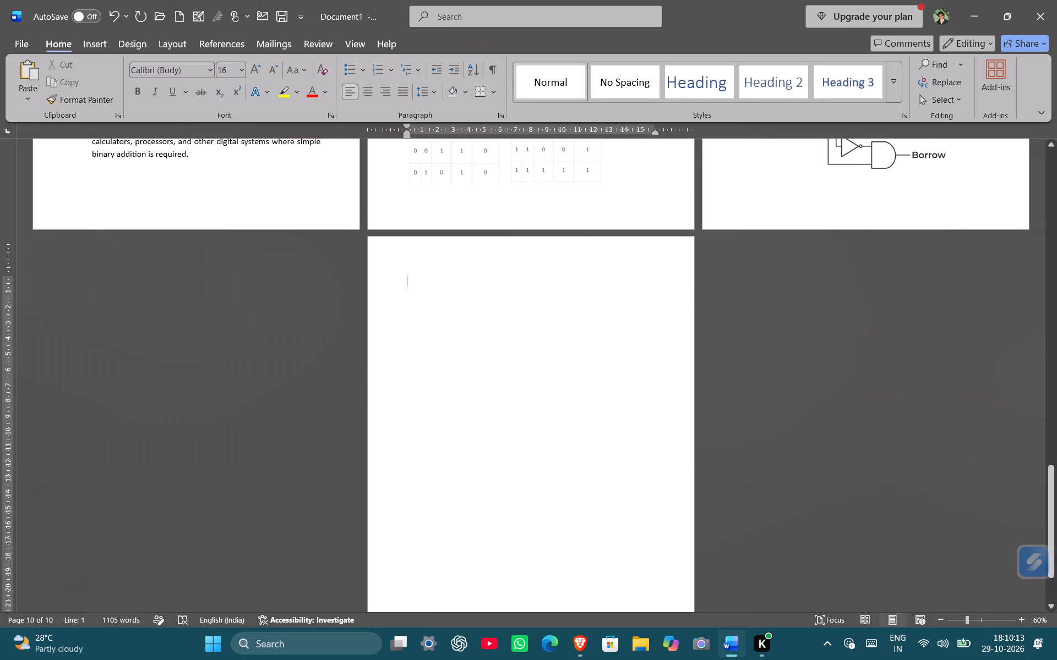
Copy the "Truth Table of Half Subtractor" heading and its table from the article in Brave and paste them on page 10 in Word.
click(576, 634)
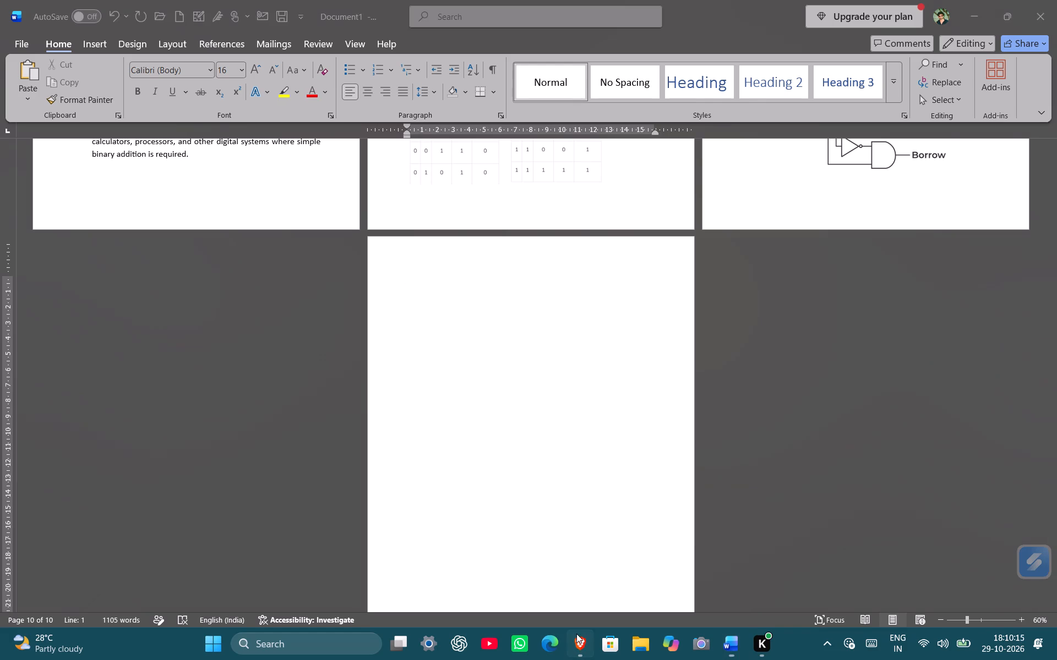
drag(341, 322, 206, 241)
click(206, 241)
drag(206, 241, 313, 400)
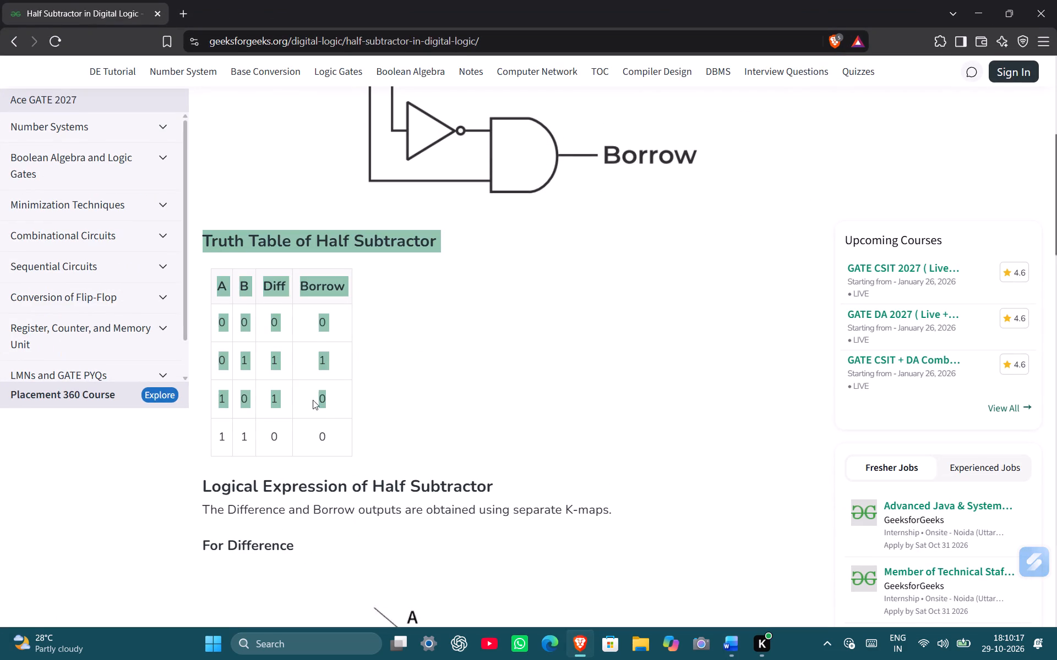
drag(313, 400, 341, 444)
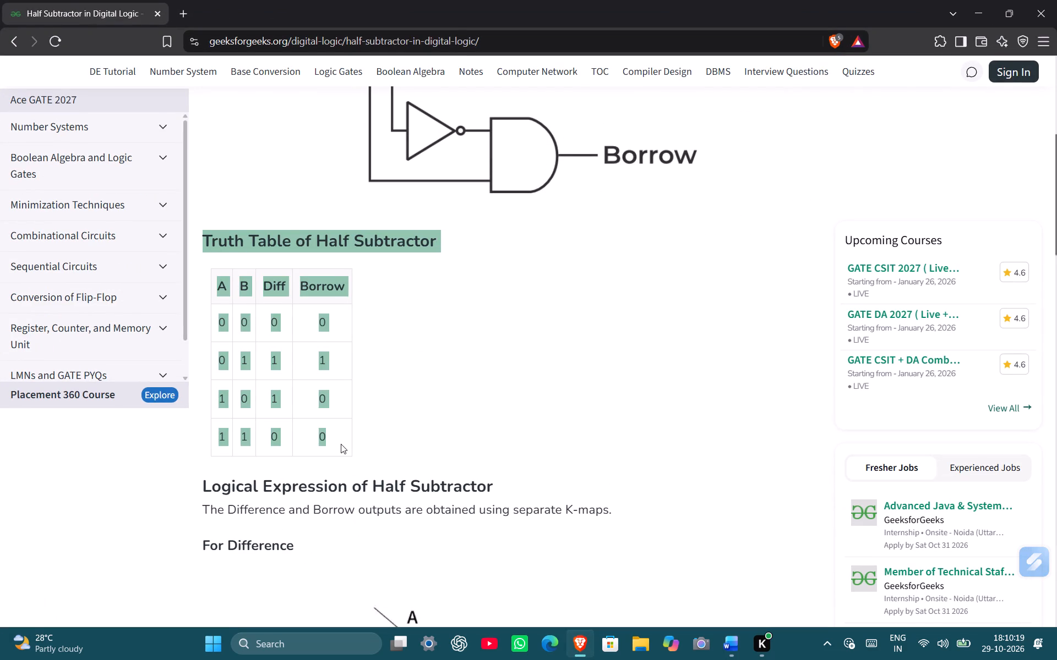
key(ctrl+c)
click(578, 640)
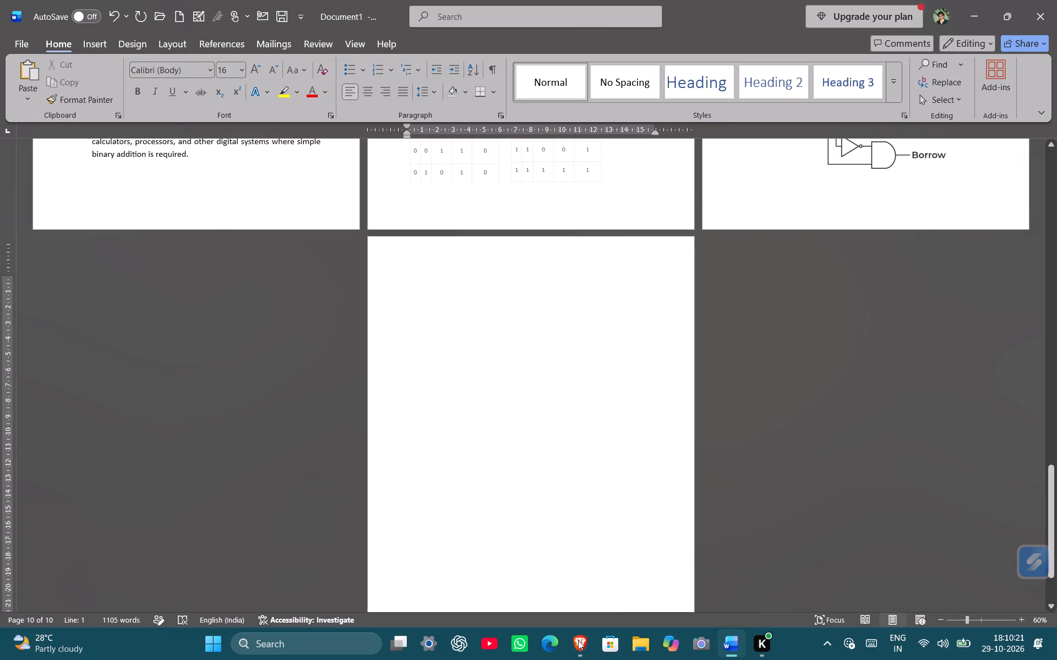
key(ctrl+v)
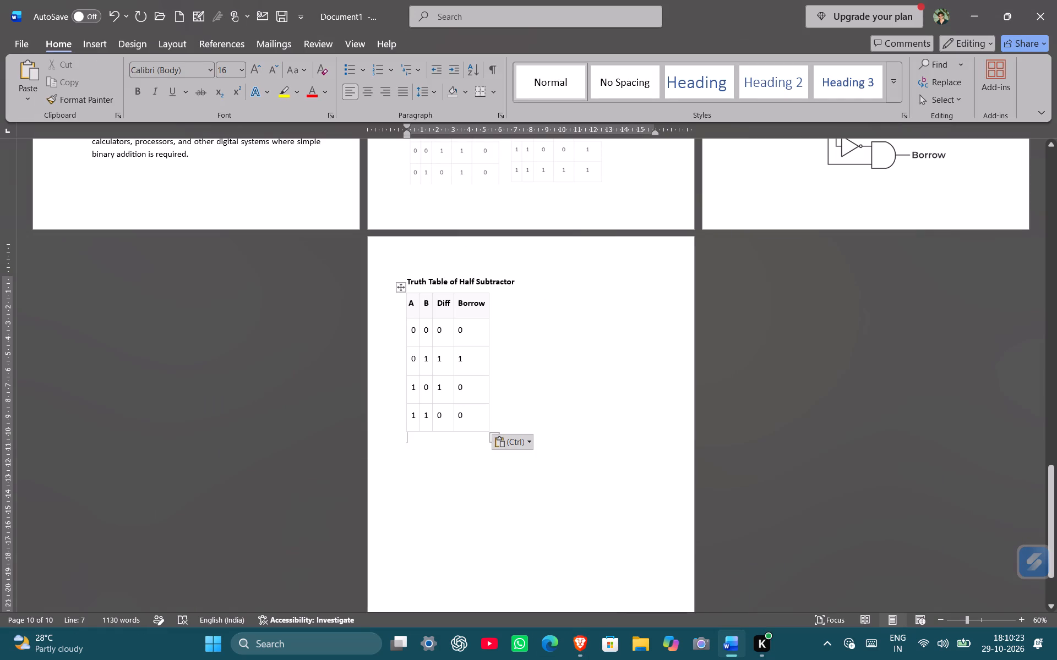
Widen the pasted half subtractor truth table to about 13 cm, keeping its height.
double_click(482, 326)
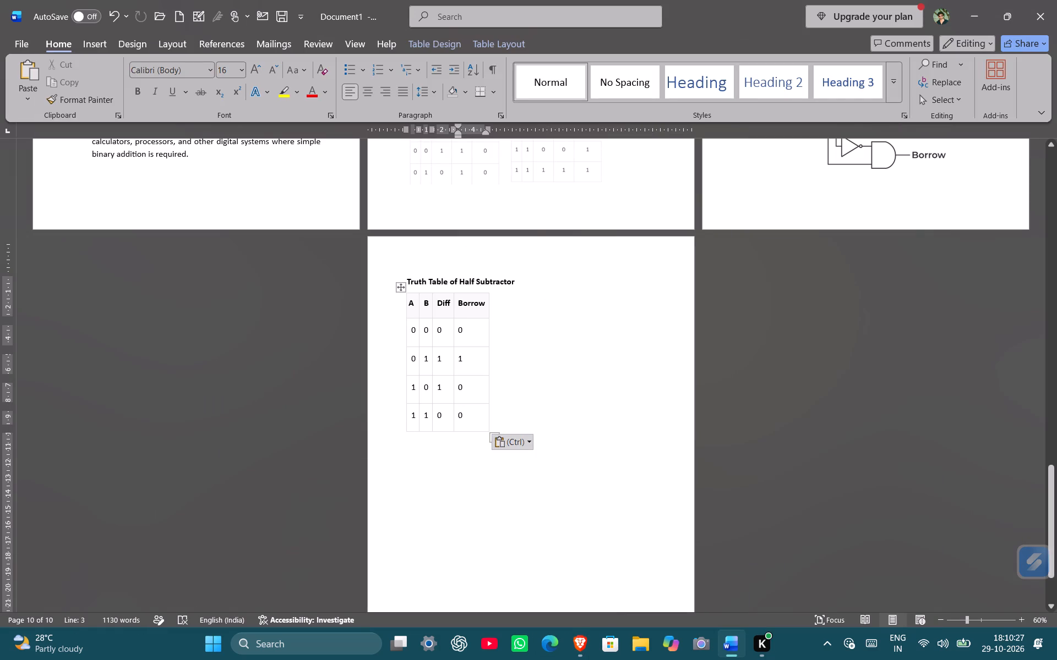
drag(489, 435, 510, 423)
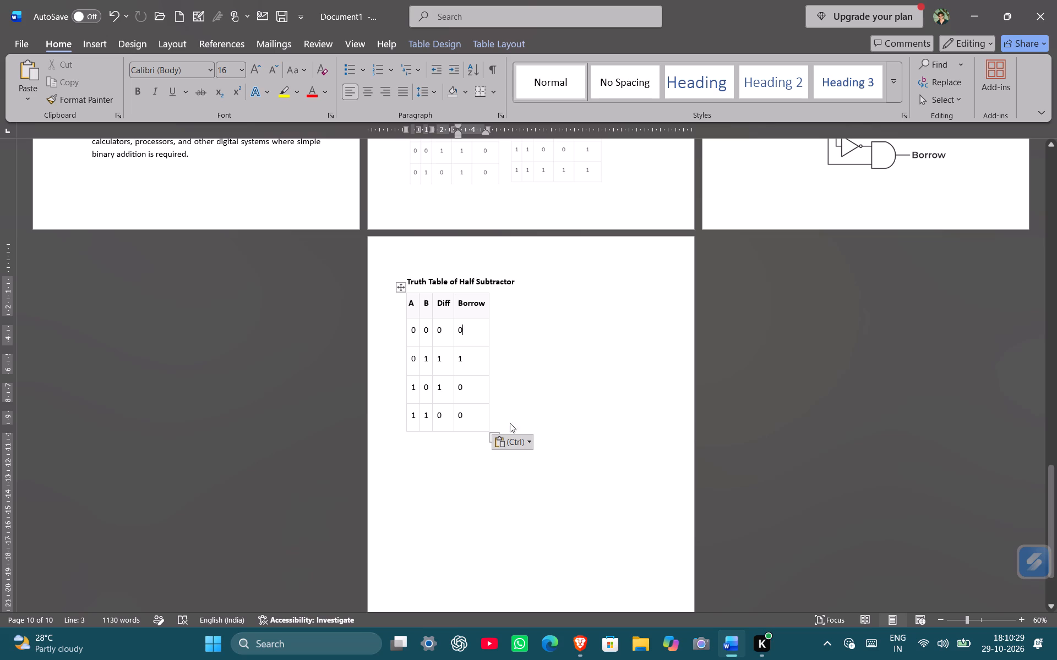
drag(510, 423, 503, 423)
click(493, 437)
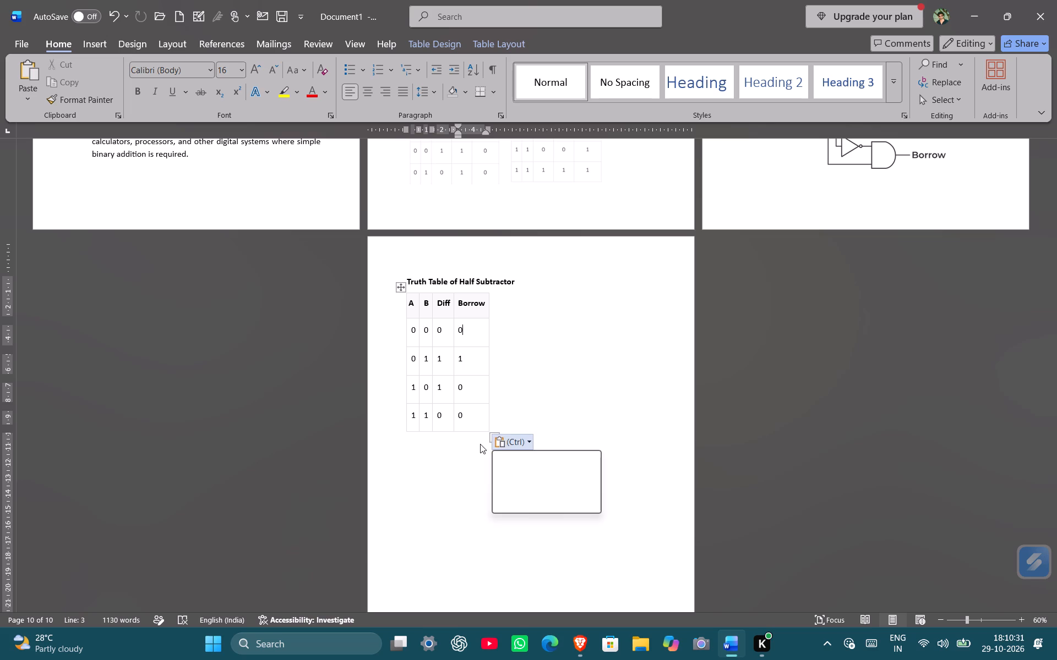
click(480, 444)
click(508, 476)
click(460, 441)
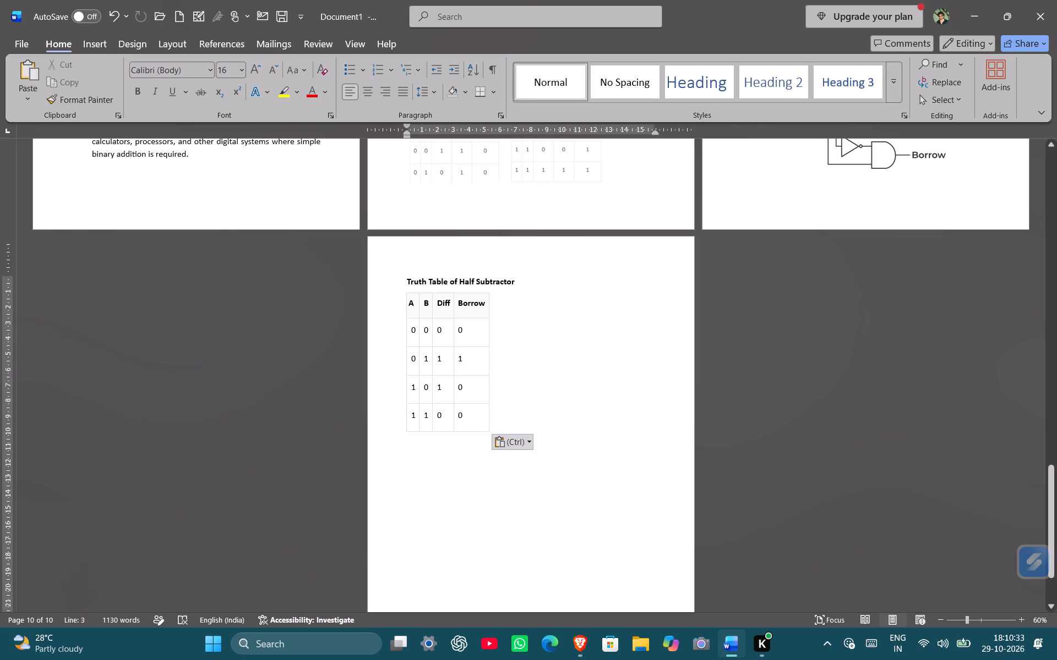
click(475, 405)
drag(492, 433, 481, 408)
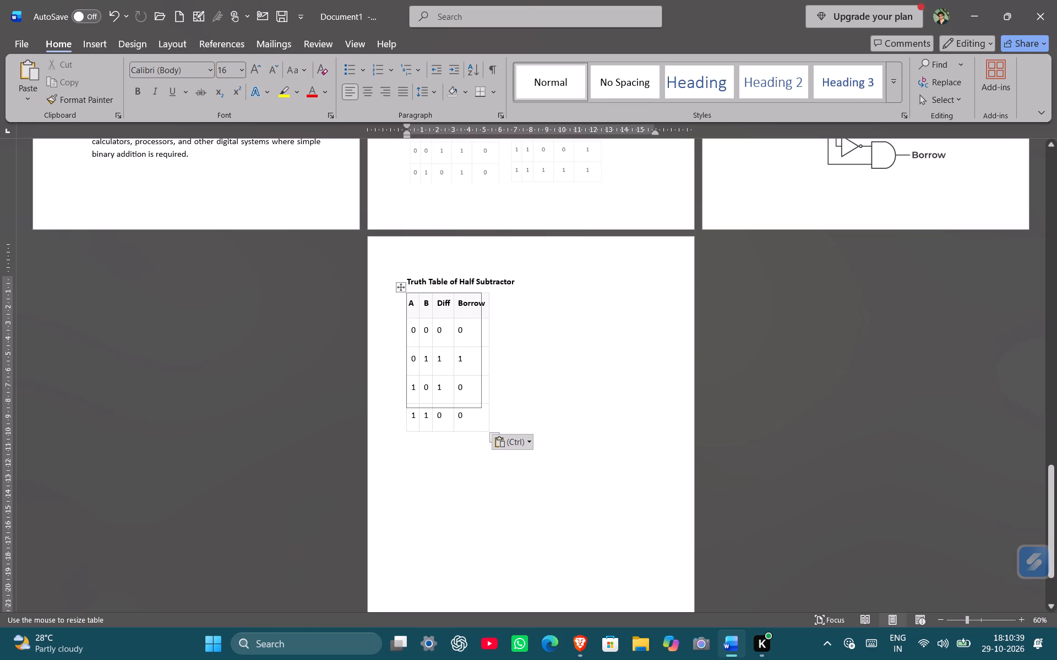
drag(481, 408, 620, 431)
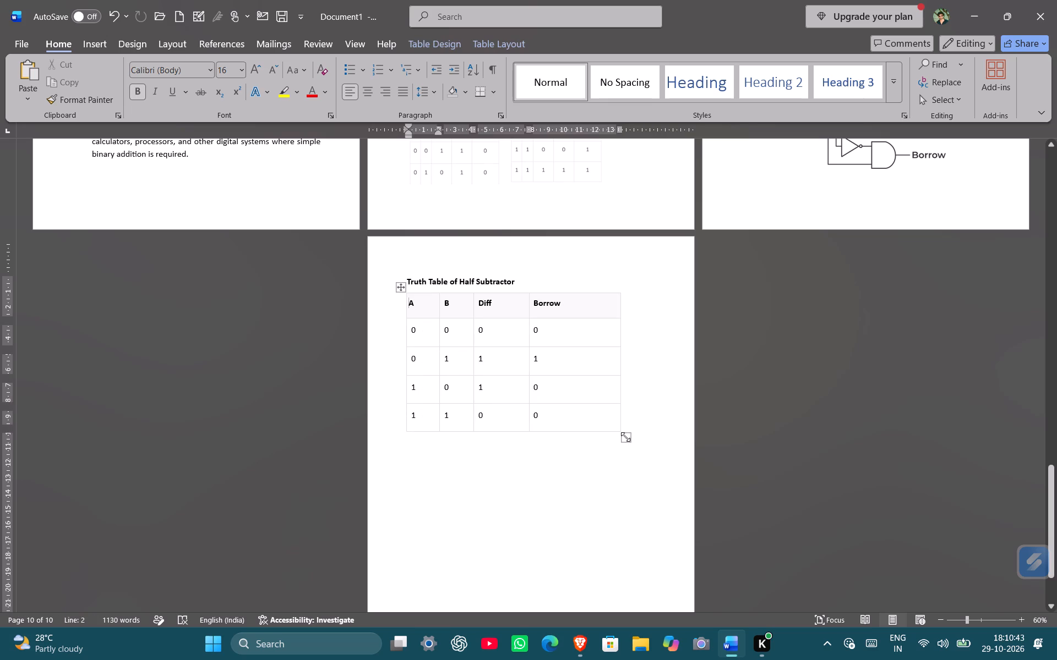
drag(625, 437, 615, 430)
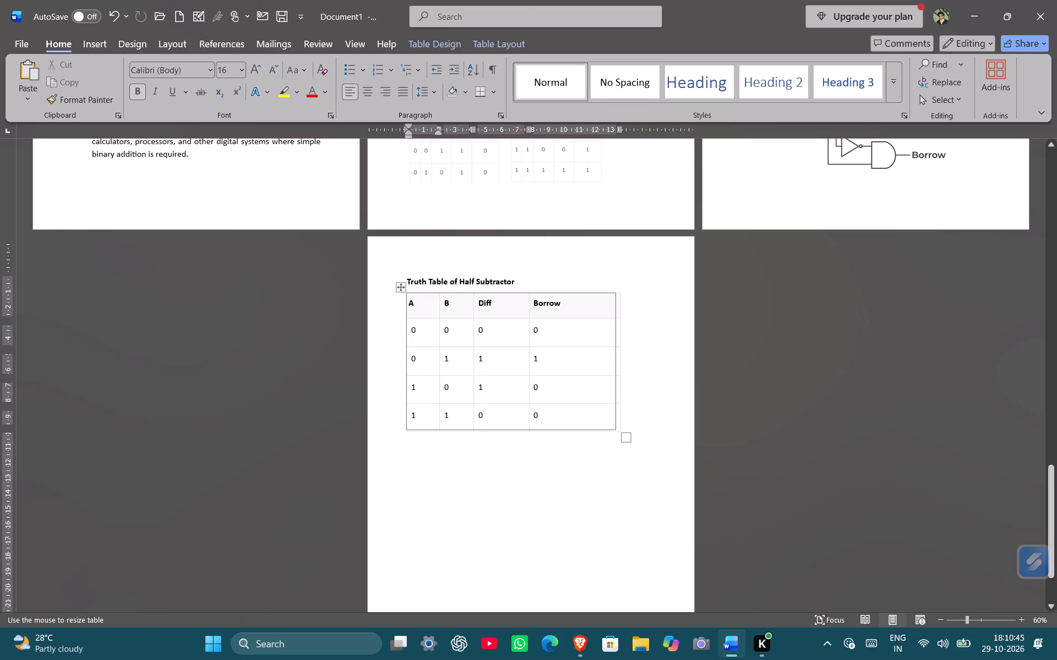
drag(615, 430, 611, 432)
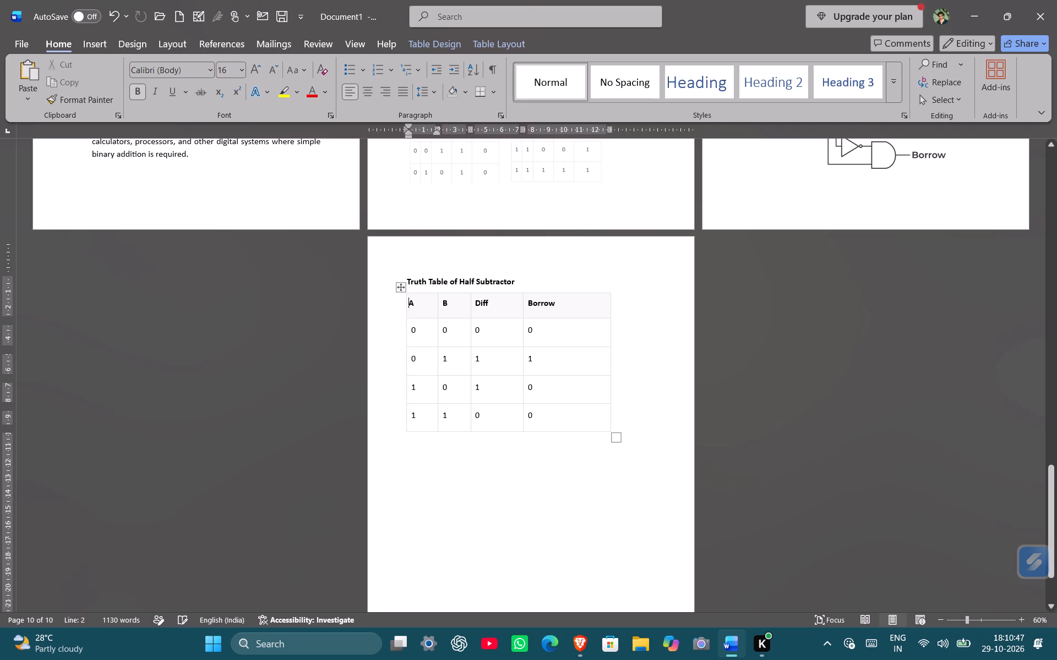
click(565, 479)
Change the "Diff" column header in the half subtractor truth table to "Difference".
click(498, 301)
text(erence)
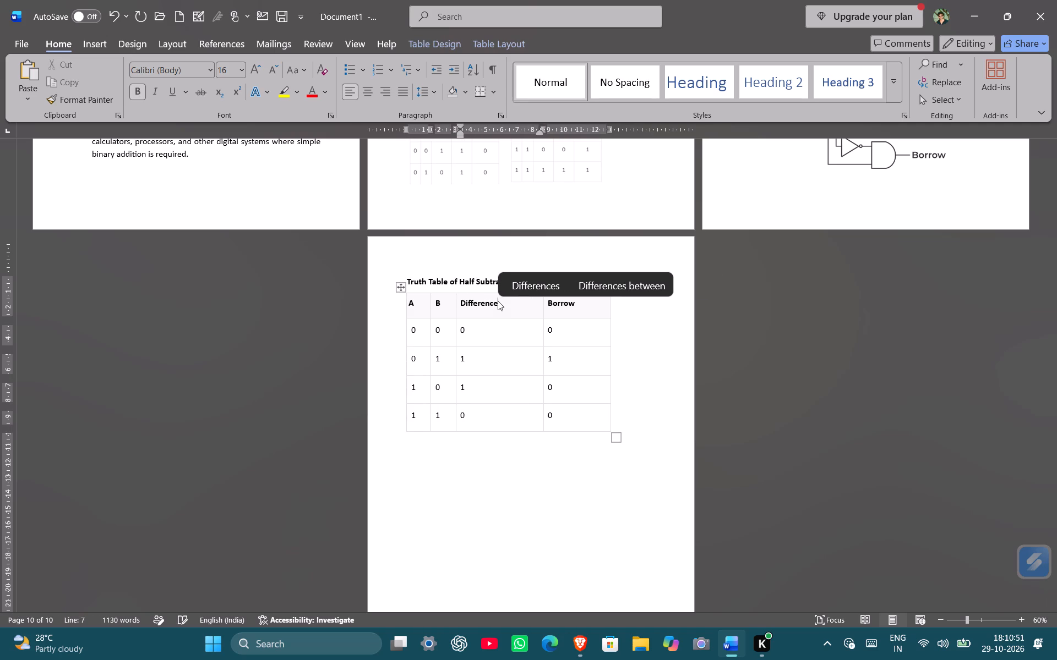
key(Delete)
key(Delete)
key(Delete)
key(Delete)
click(513, 378)
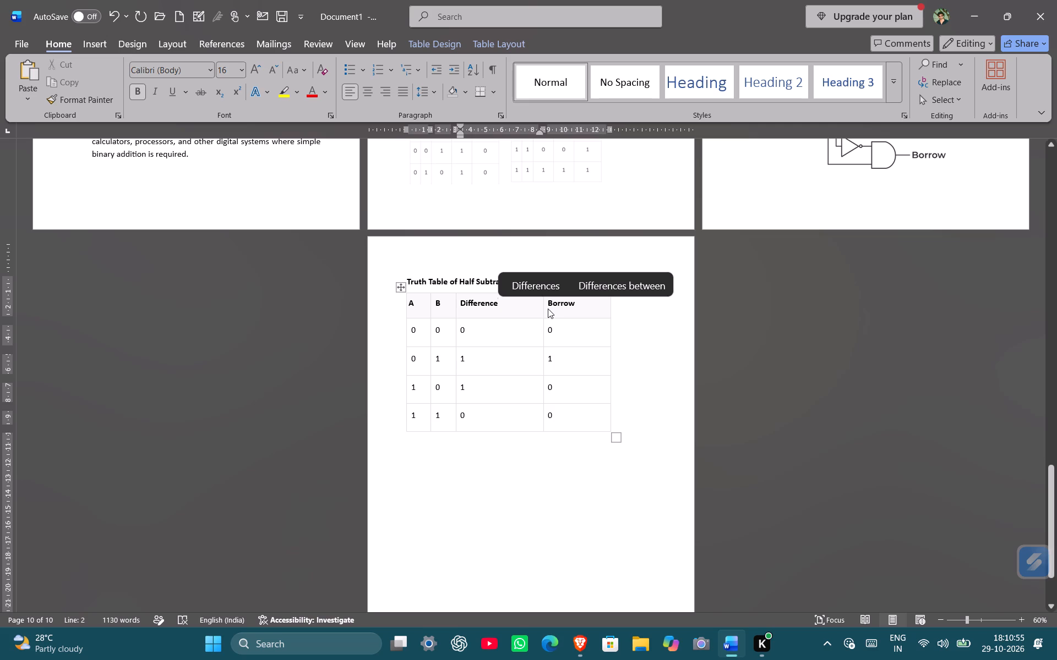
Adjust the half subtractor truth table's columns, making B about 2 cm, Difference about 4.3 cm and Borrow about 5 cm wide.
click(544, 305)
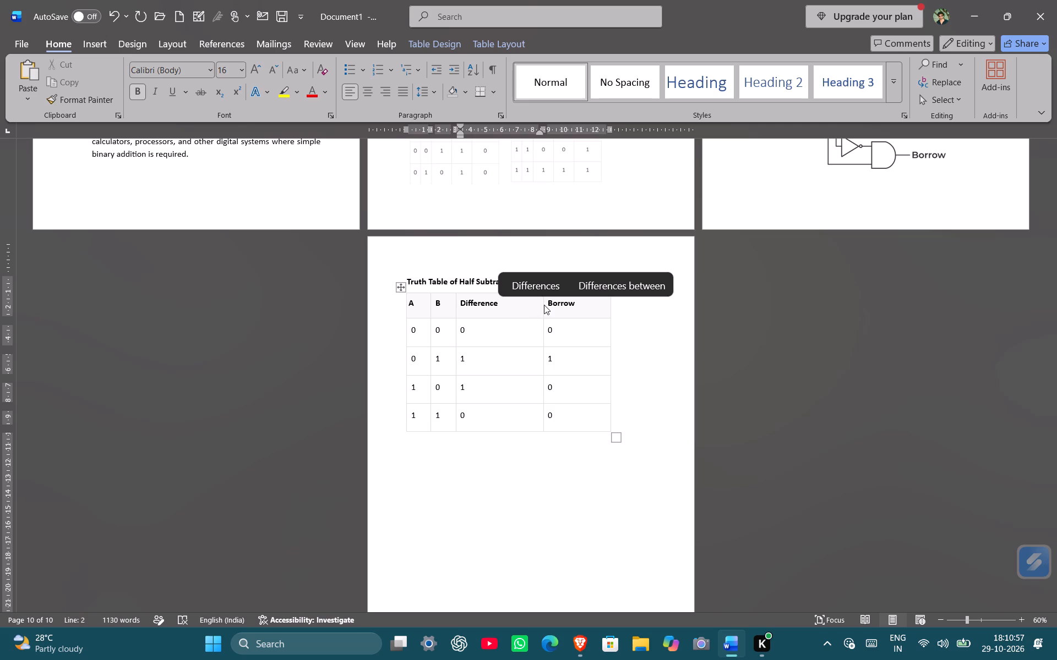
click(516, 492)
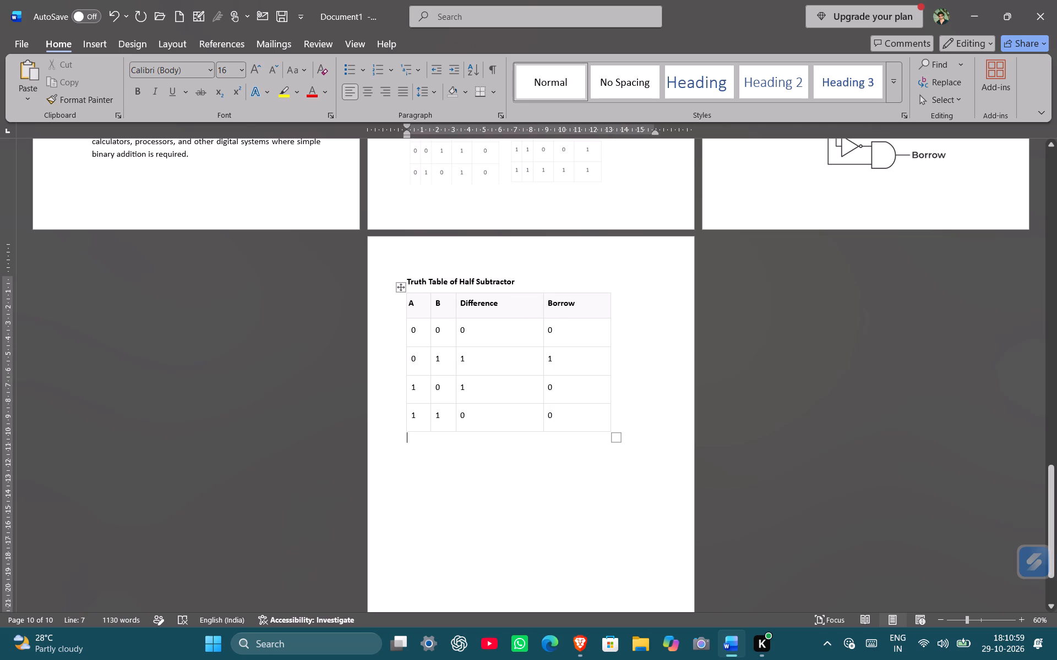
drag(543, 301, 505, 302)
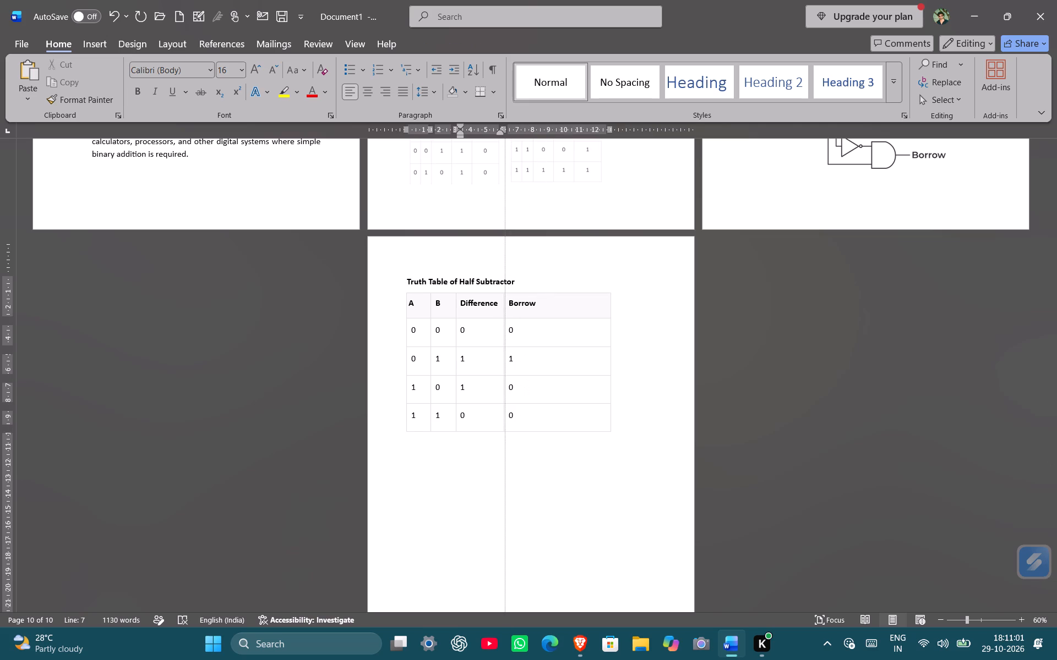
drag(505, 302, 510, 302)
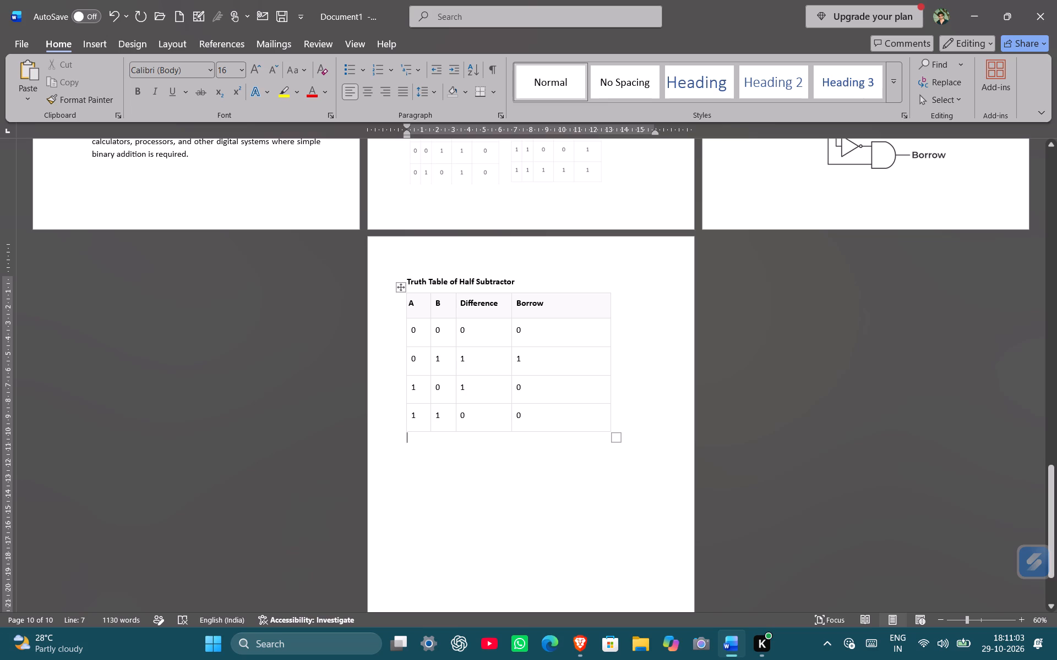
drag(511, 302, 526, 302)
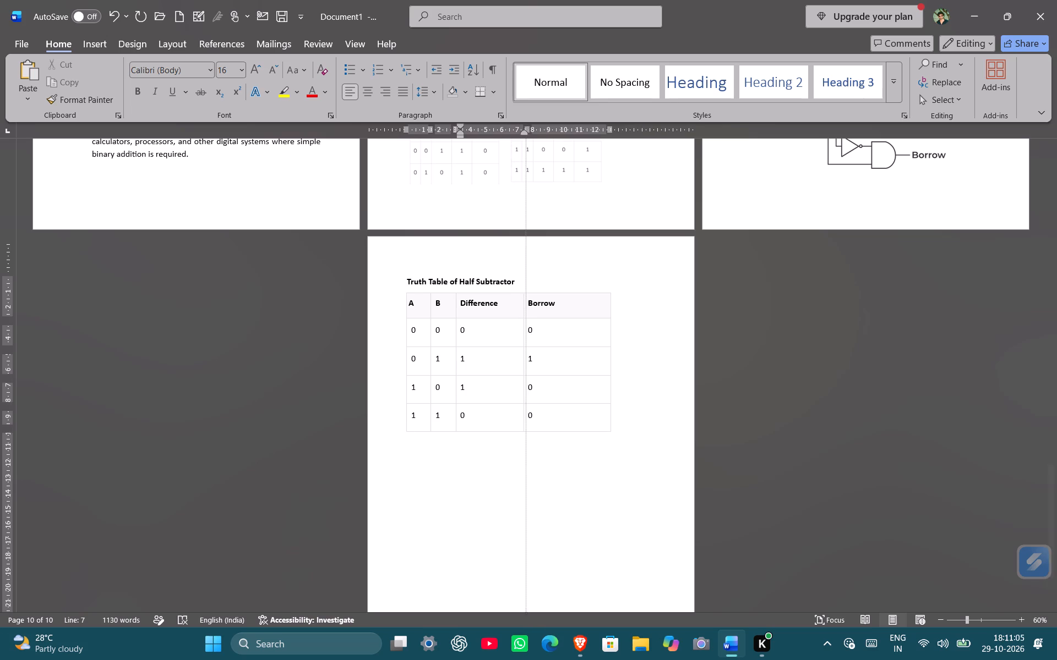
drag(526, 302, 532, 304)
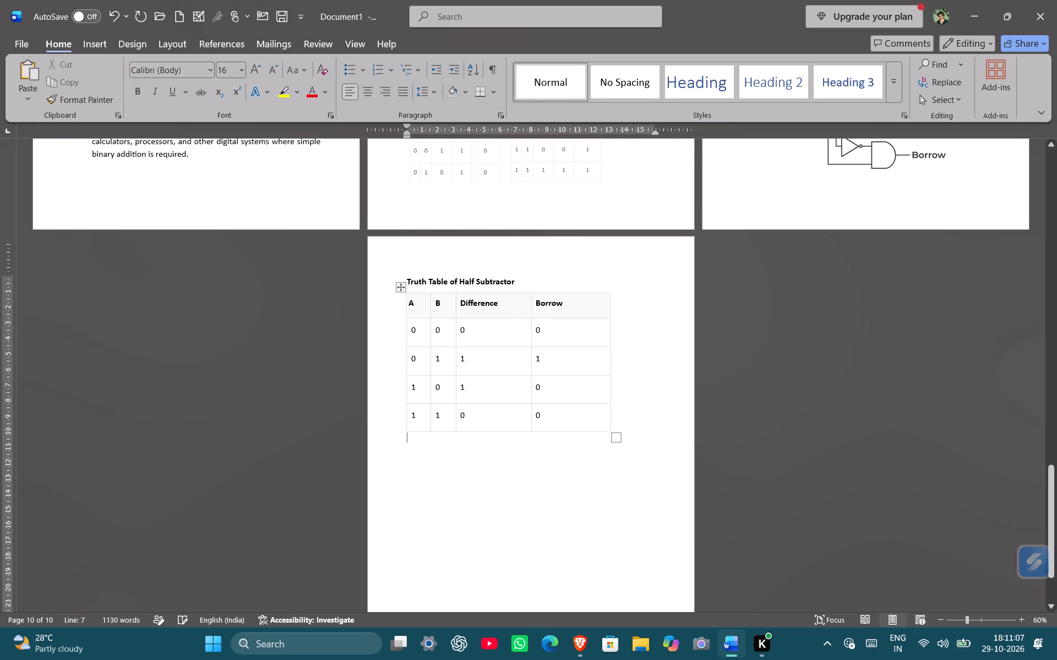
drag(455, 307, 468, 307)
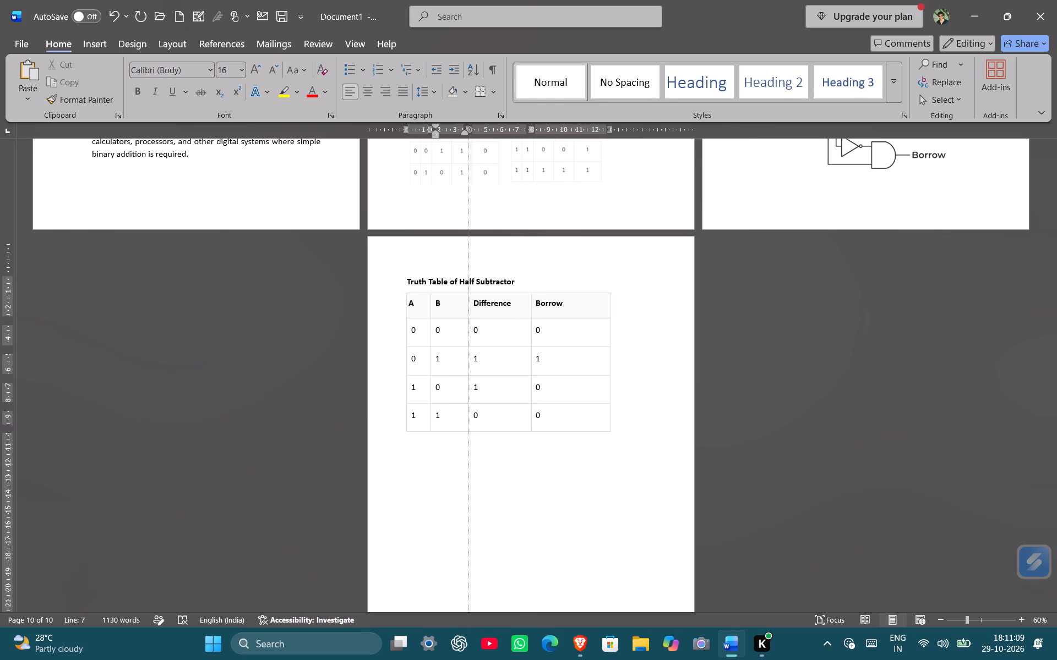
drag(468, 307, 463, 308)
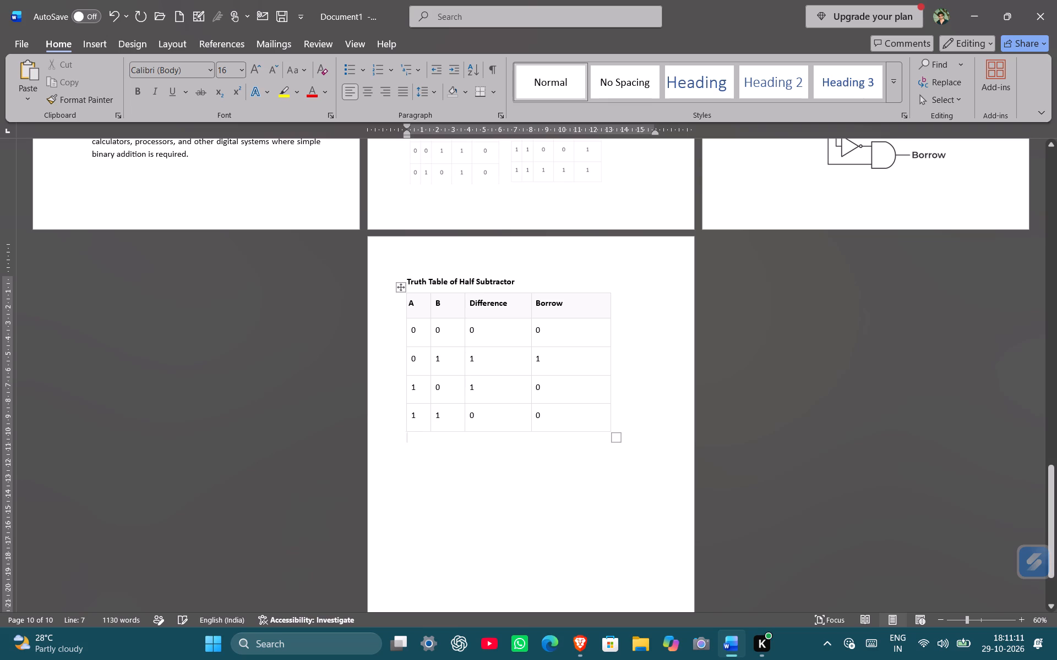
click(429, 304)
click(567, 521)
Copy the Advantages, Disadvantages and Application sections from the half subtractor article in Brave and paste them below the truth table in Word.
click(518, 286)
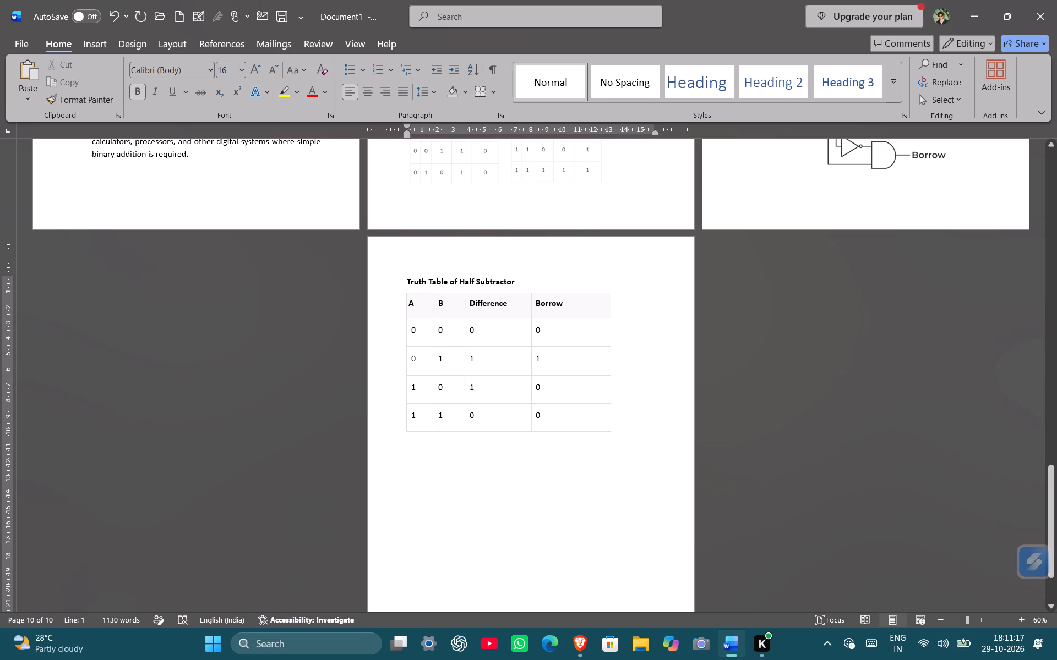
scroll(491, 433, down, 1)
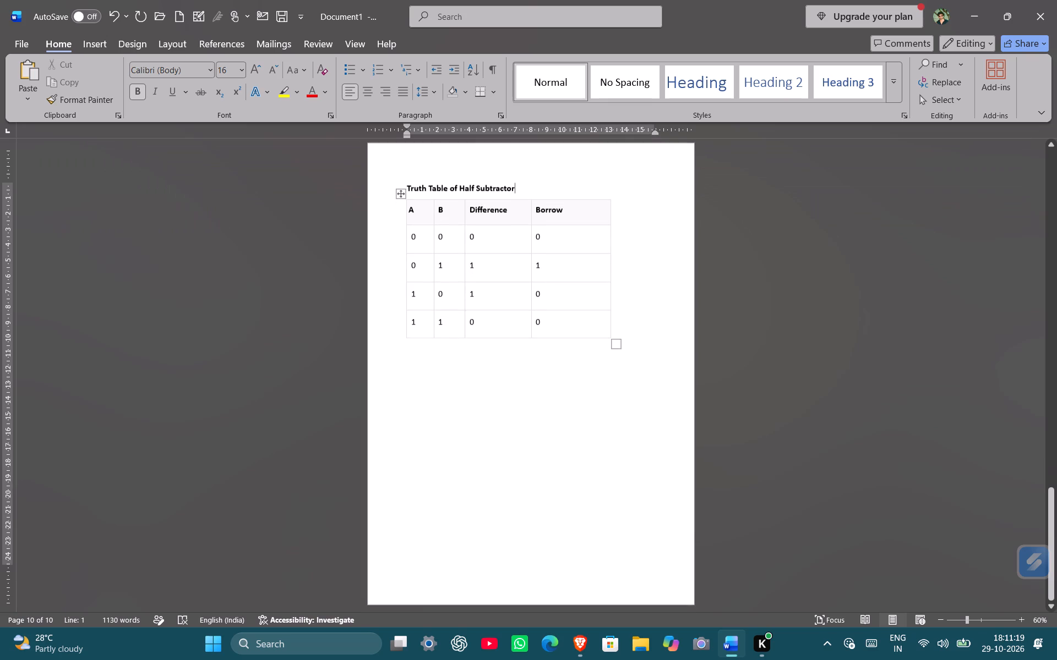
click(424, 418)
click(577, 634)
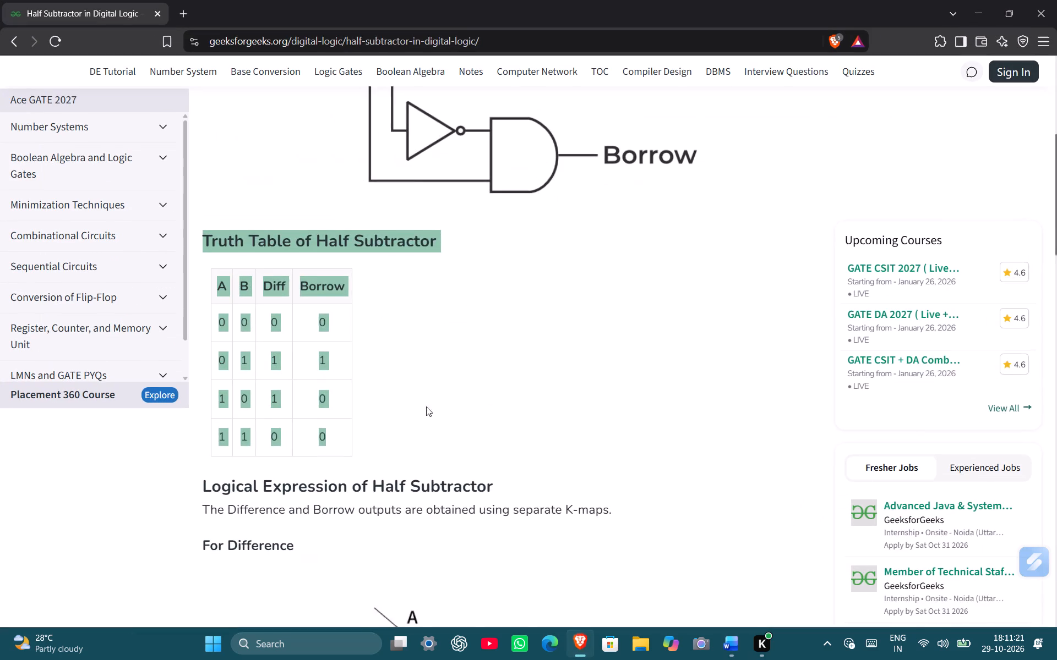
scroll(412, 379, down, 9)
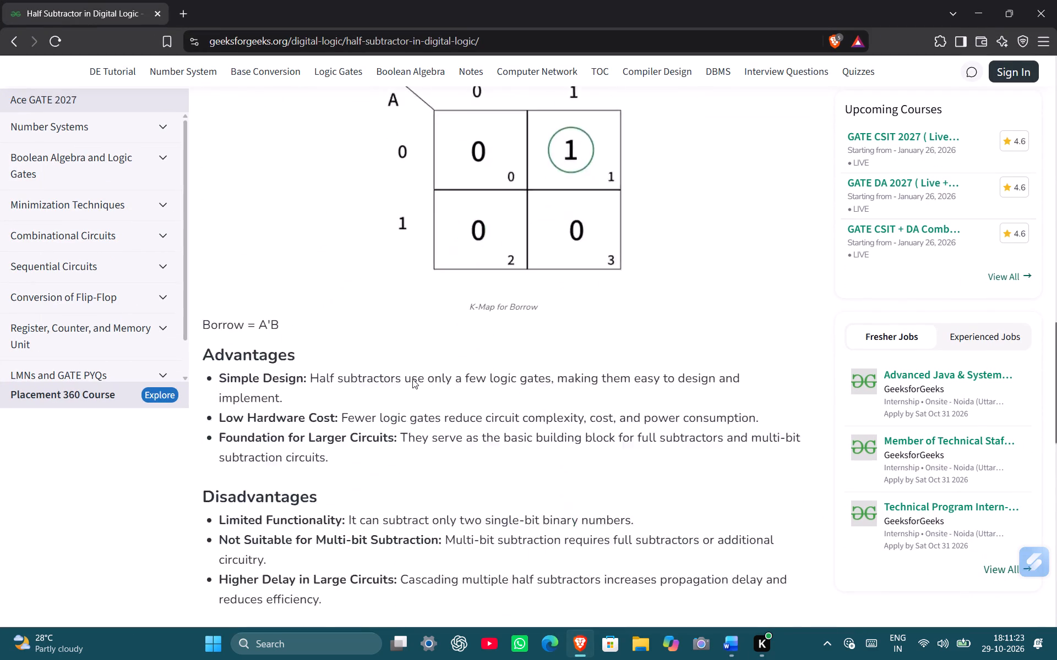
scroll(412, 379, down, 3)
drag(201, 139, 346, 481)
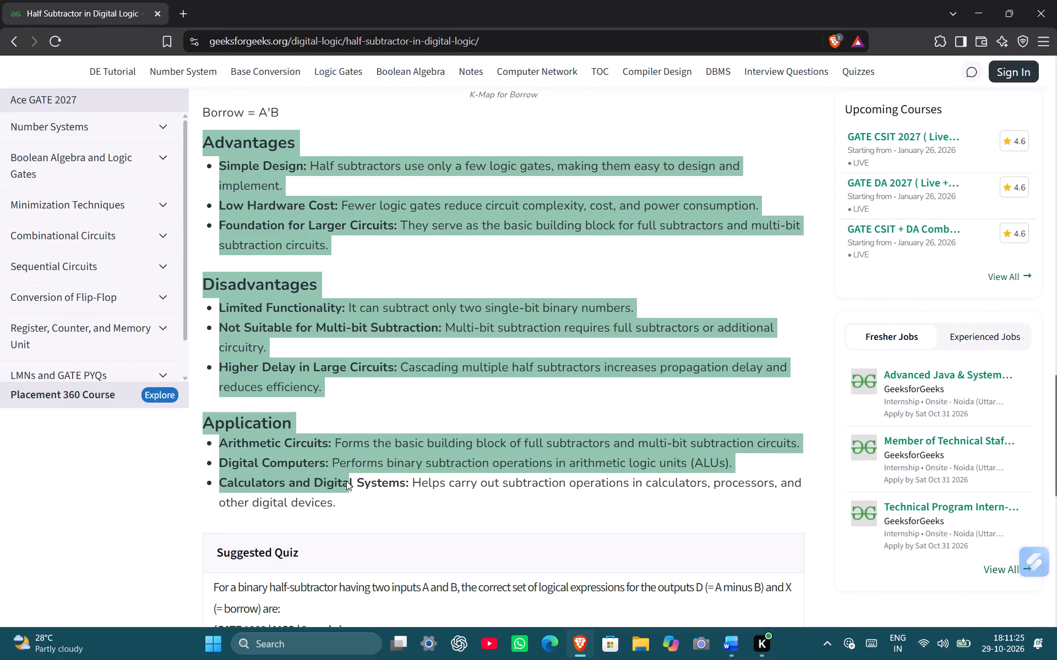
drag(346, 481, 348, 504)
key(ctrl+c)
click(593, 641)
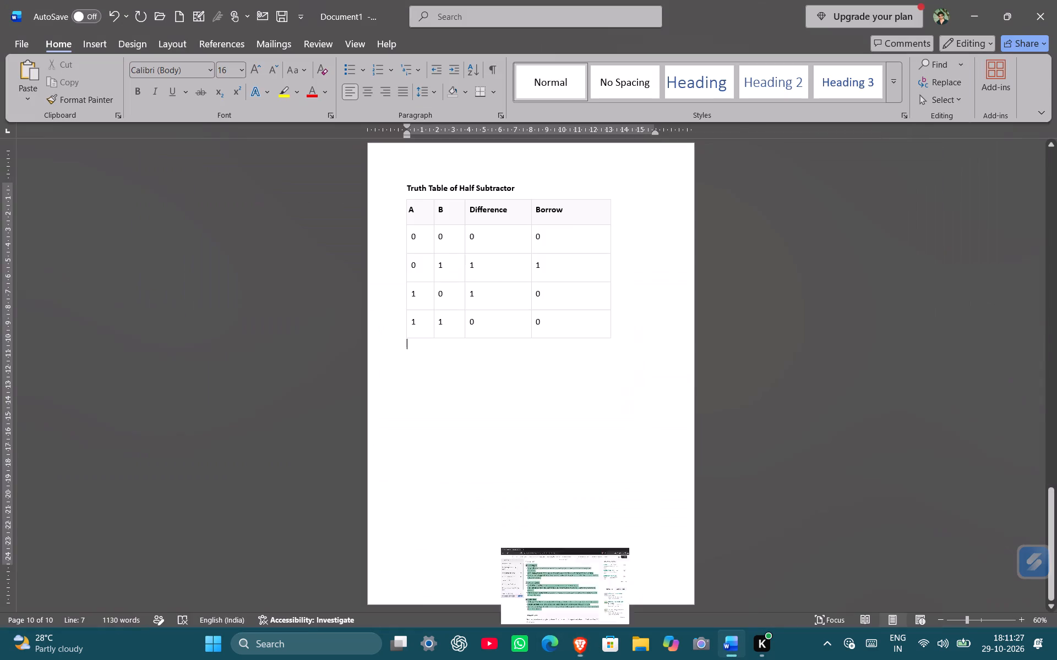
key(ctrl+v)
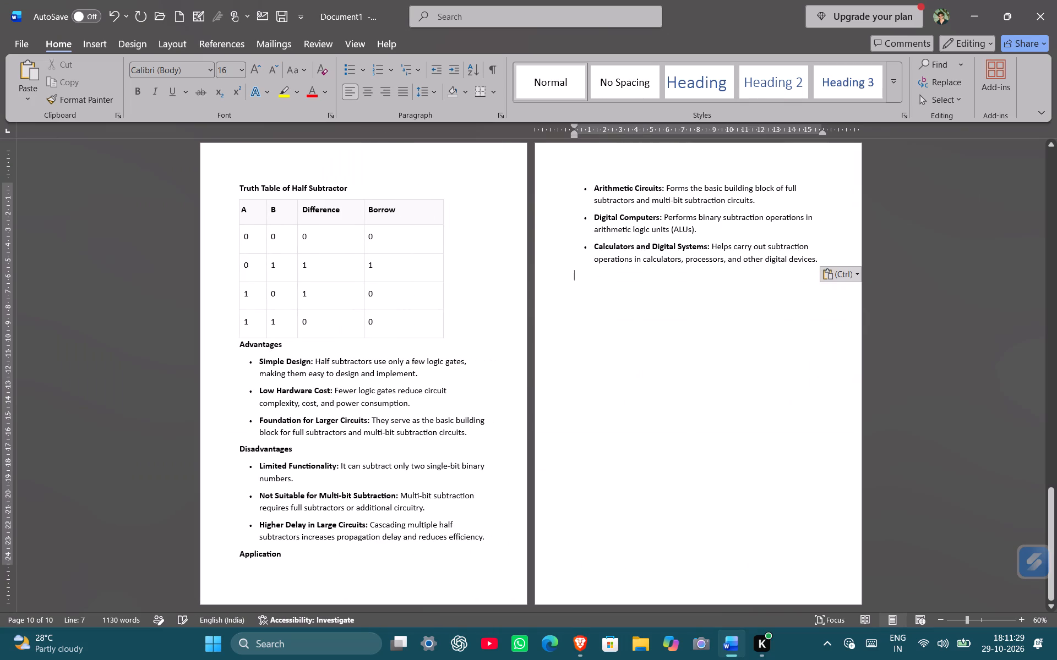
Insert a blank line between the half subtractor truth table and the Advantages heading.
click(237, 343)
key(Return)
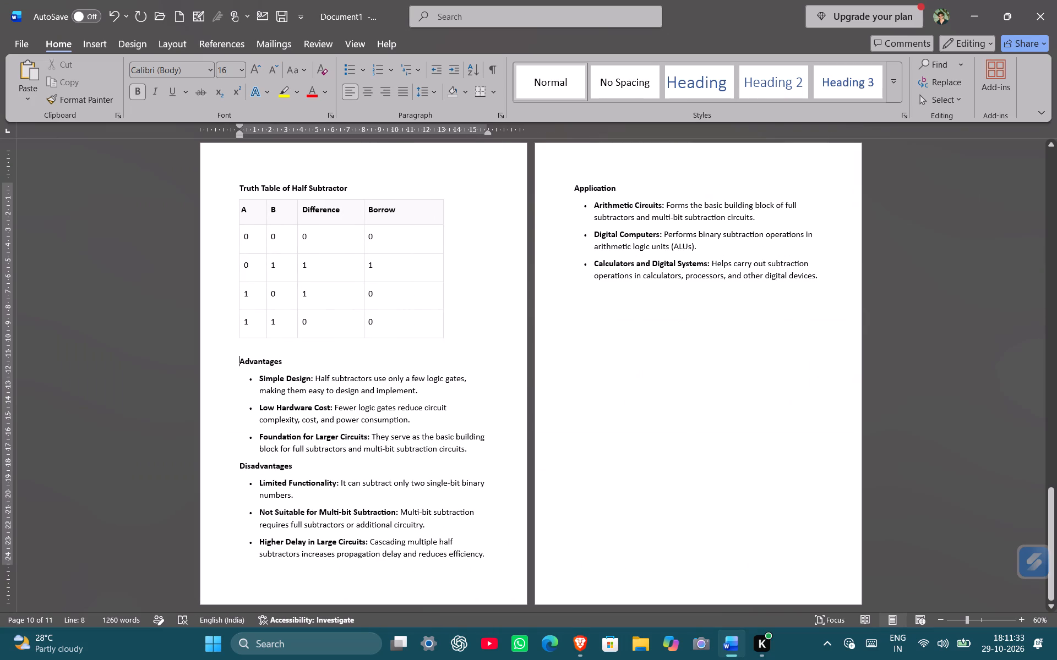
Enlarge the half subtractor's Advantages, Disadvantages and Application headings to 18 pt.
drag(295, 361, 236, 365)
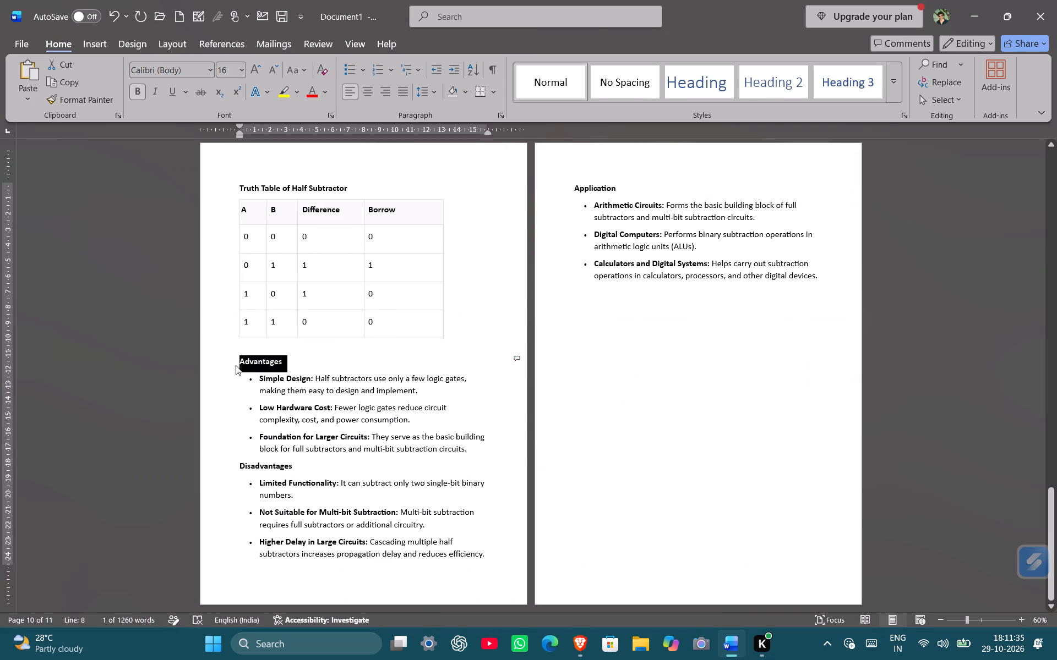
key(ctrl+shift+period)
drag(238, 469, 272, 469)
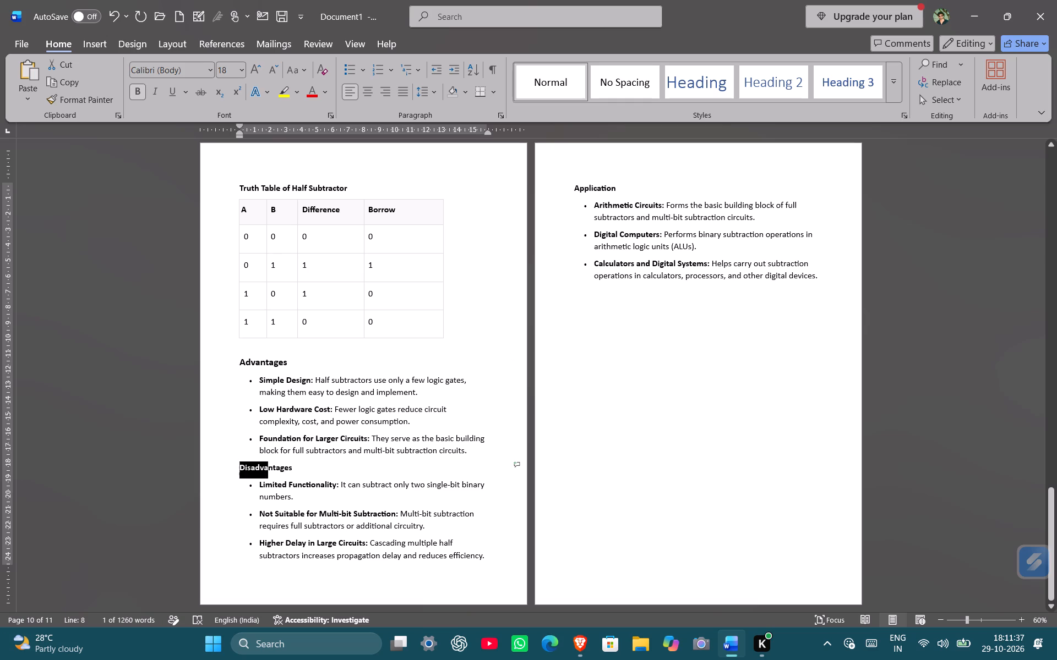
drag(272, 469, 297, 468)
key(ctrl+shift+period)
click(334, 468)
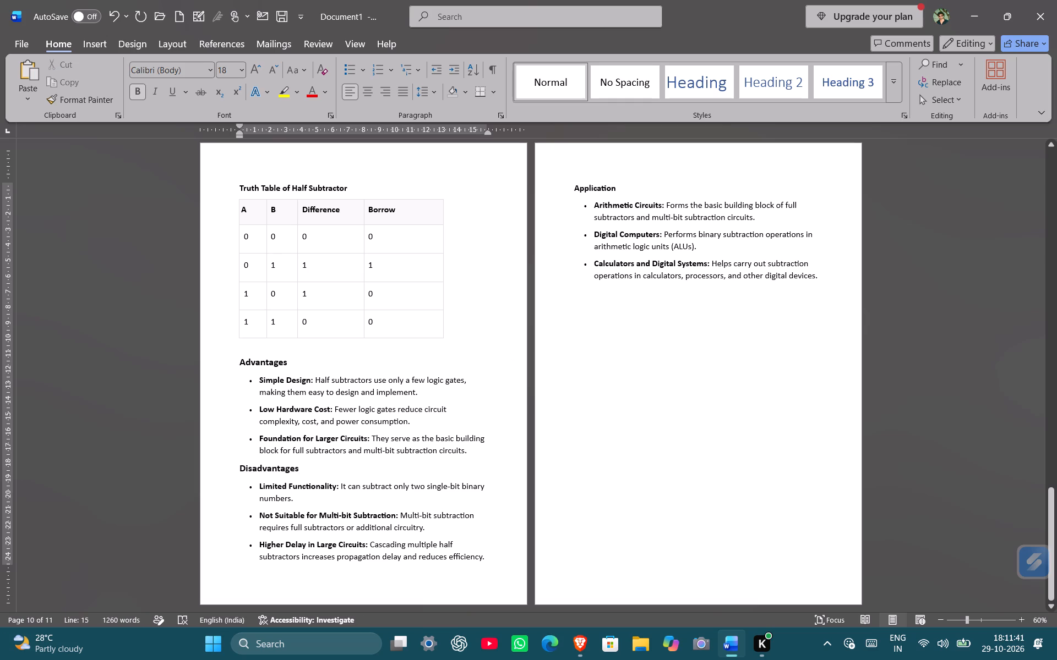
drag(579, 190, 622, 189)
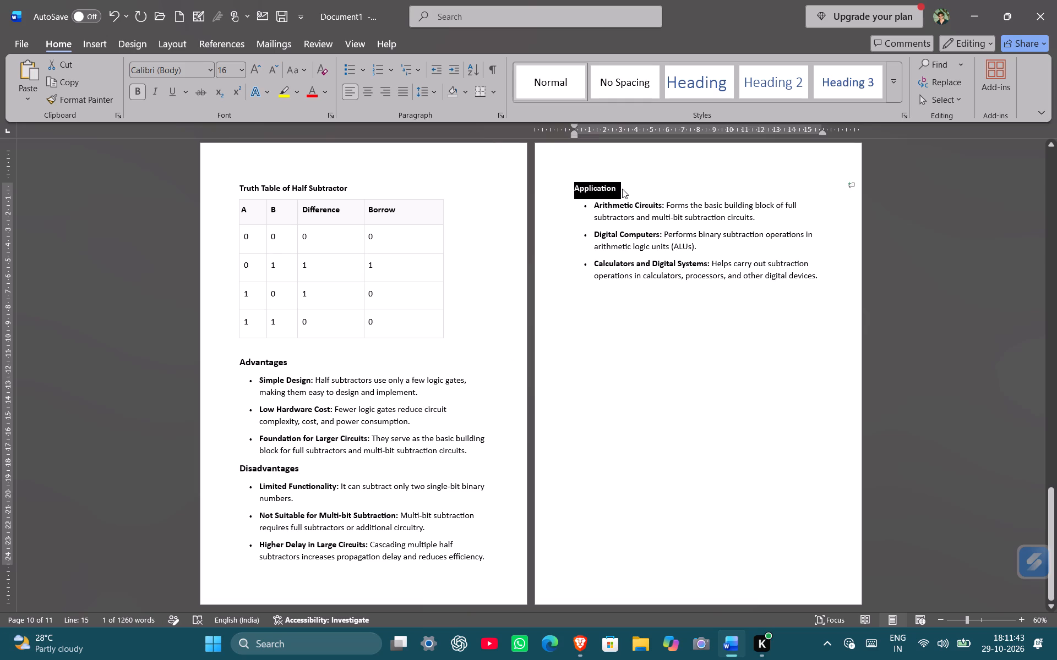
key(ctrl+shift+period)
click(638, 217)
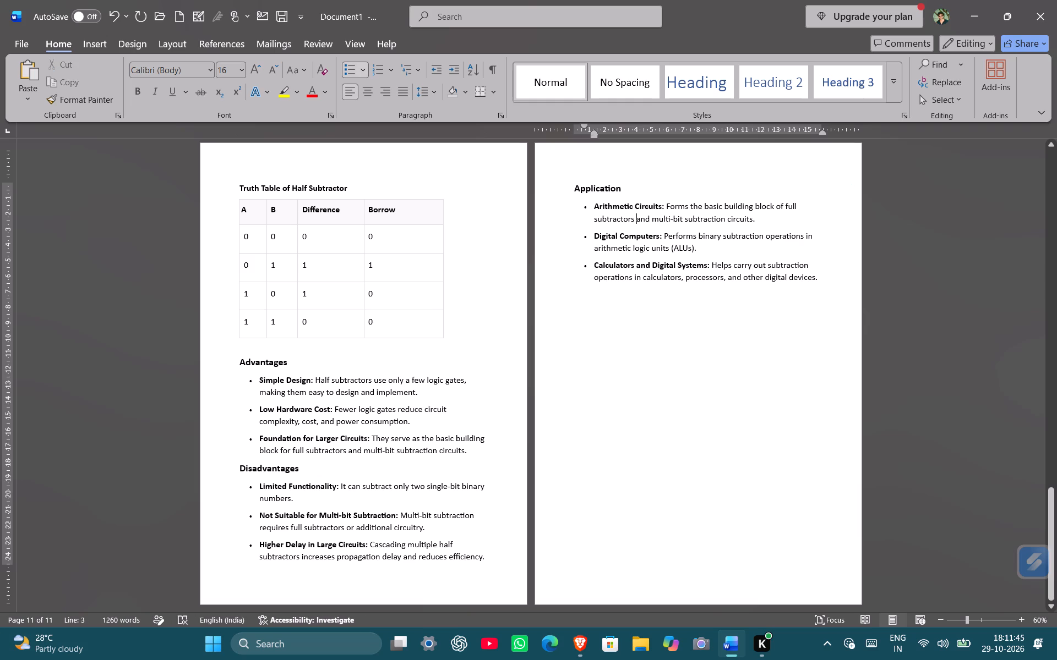
Justify the half subtractor text from the first Advantages bullet through the last Application bullet.
drag(253, 375, 492, 507)
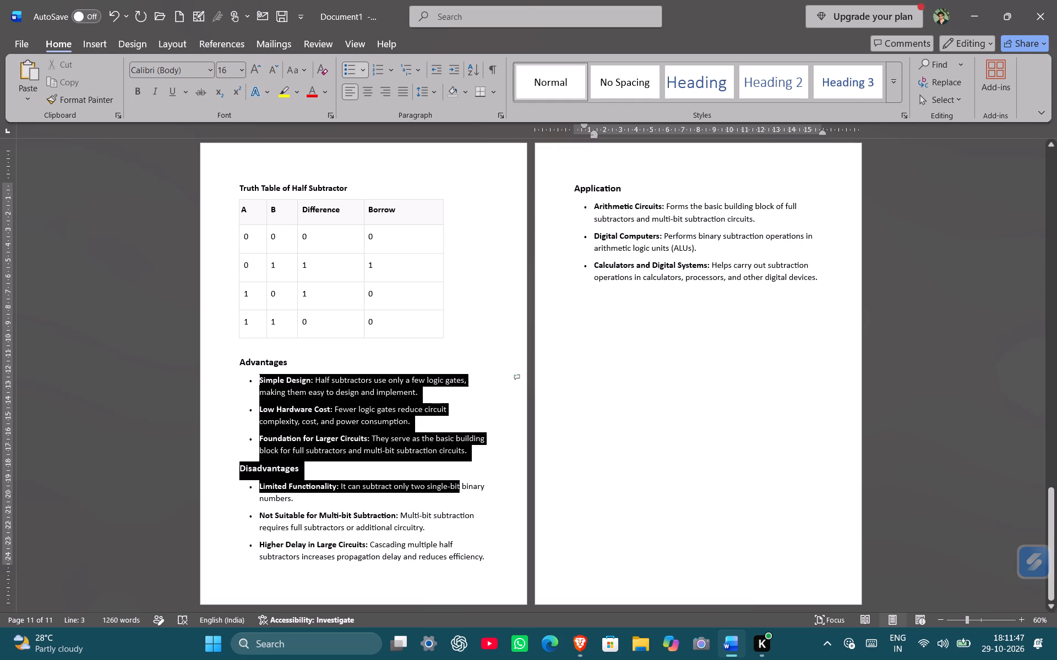
drag(492, 507, 809, 342)
key(ctrl+j)
click(809, 342)
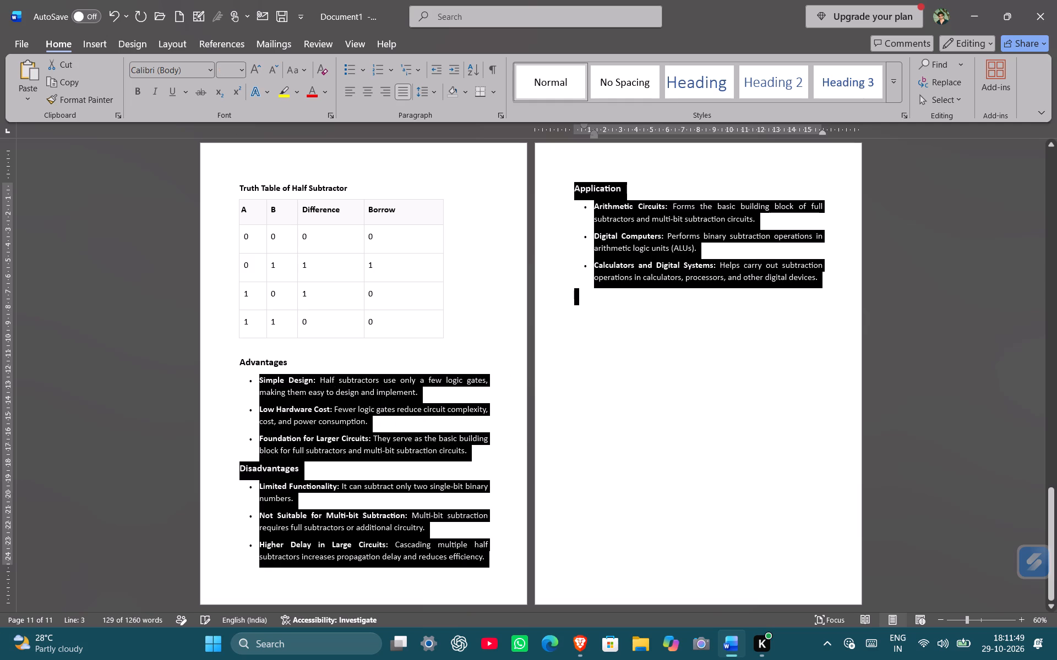
Review the formatting of the earlier logic gate, Half Adder and Full Adder pages.
scroll(540, 354, up, 4)
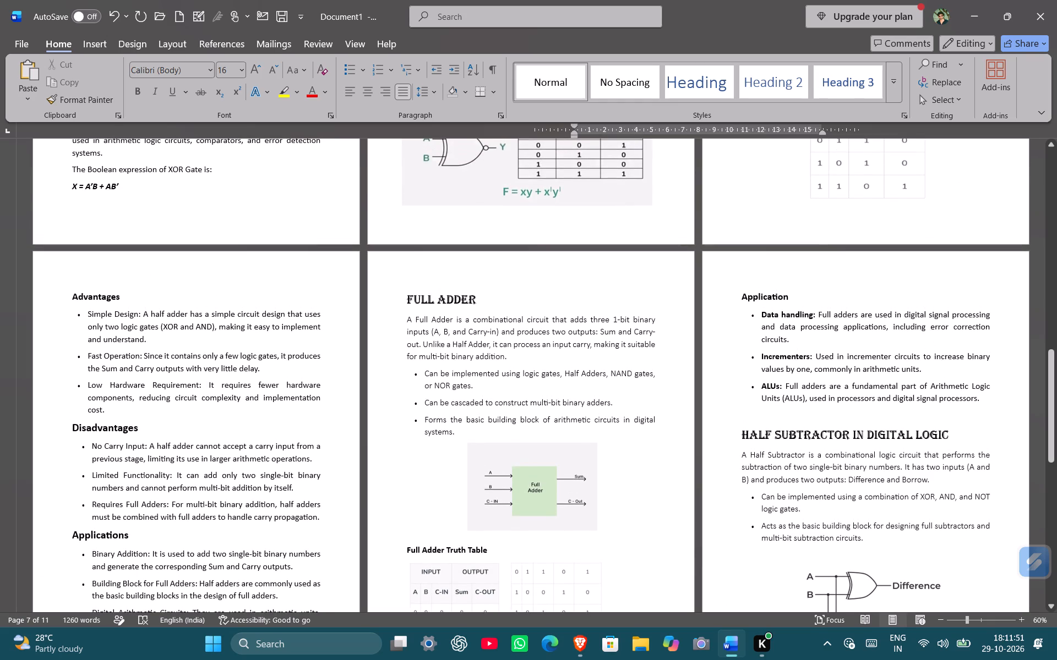
scroll(844, 426, down, 2)
scroll(844, 426, up, 5)
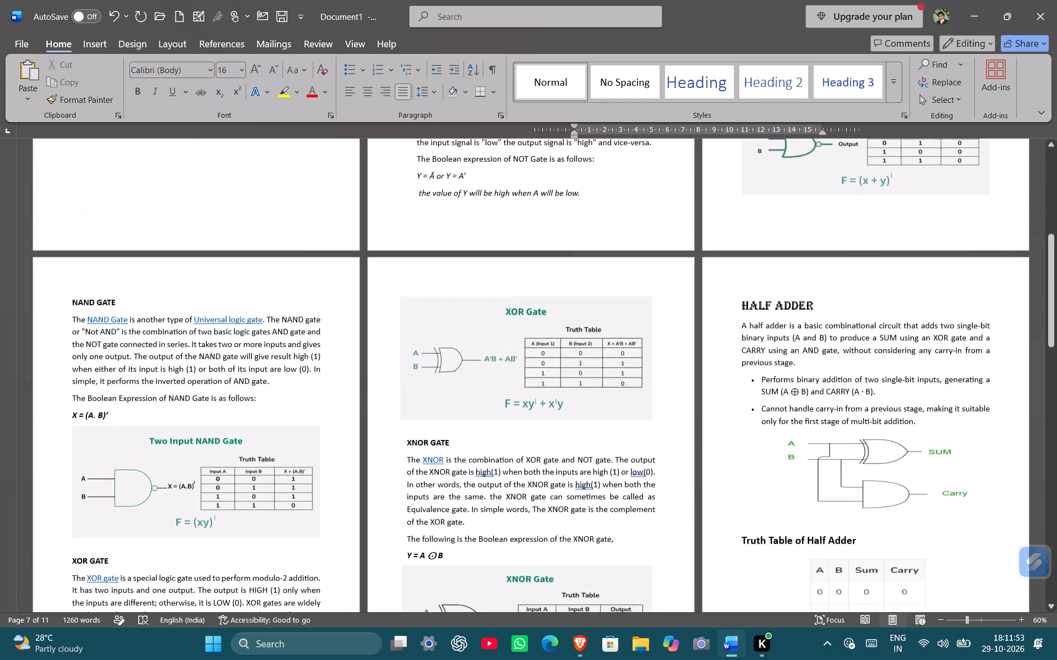
scroll(844, 426, up, 9)
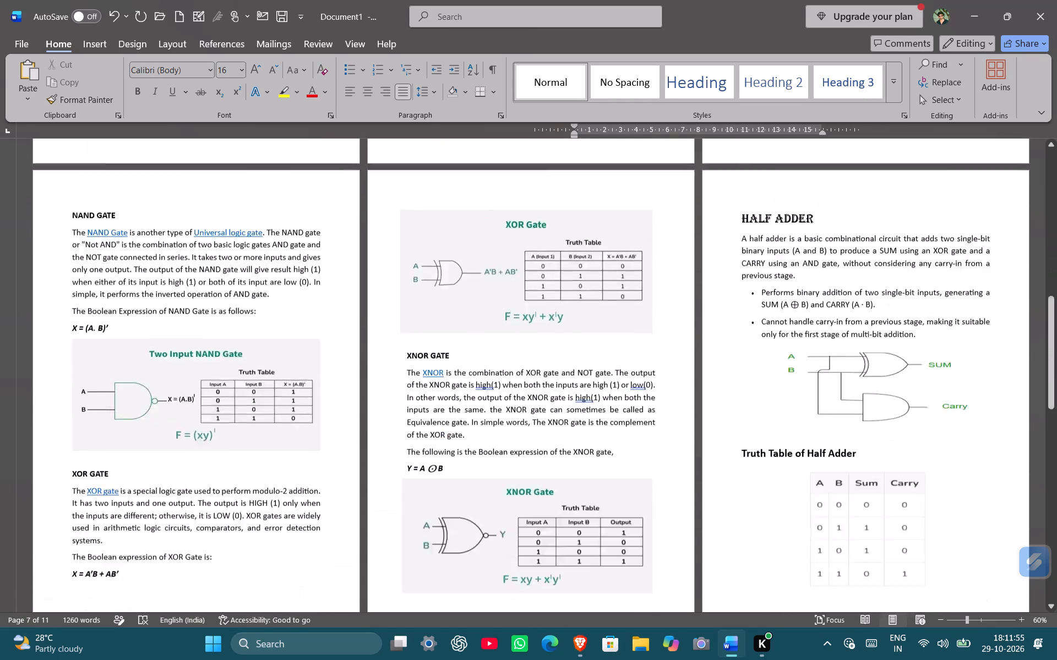